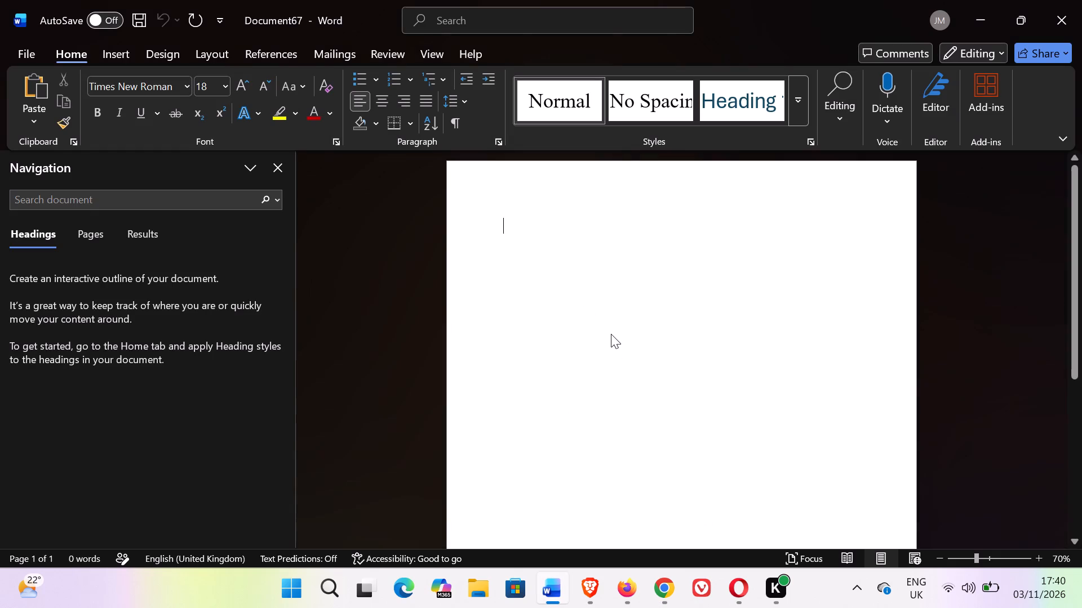
{"action": "left_click", "coordinate": [650, 347]}
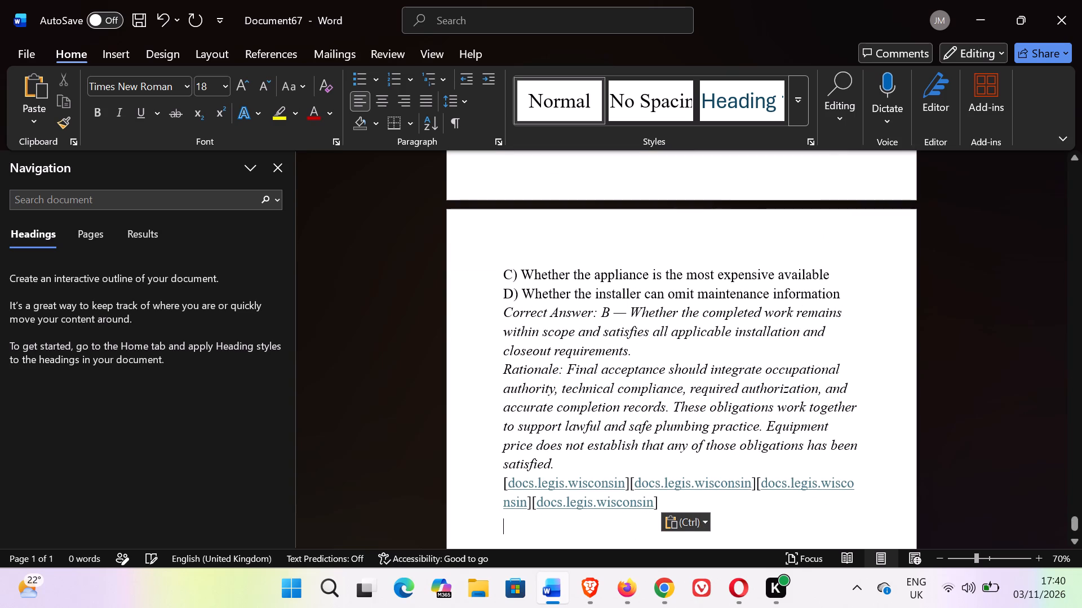
Delete the docs.legis.wisconsin citation links that follow the rationales of Questions 100 and 96.
{"action": "left_click_drag", "start_coordinate": [661, 499], "coordinate": [572, 489]}
{"action": "key", "text": "BackSpace"}
{"action": "key", "text": "BackSpace"}
{"action": "scroll", "coordinate": [577, 450], "scroll_direction": "up", "scroll_amount": 6}
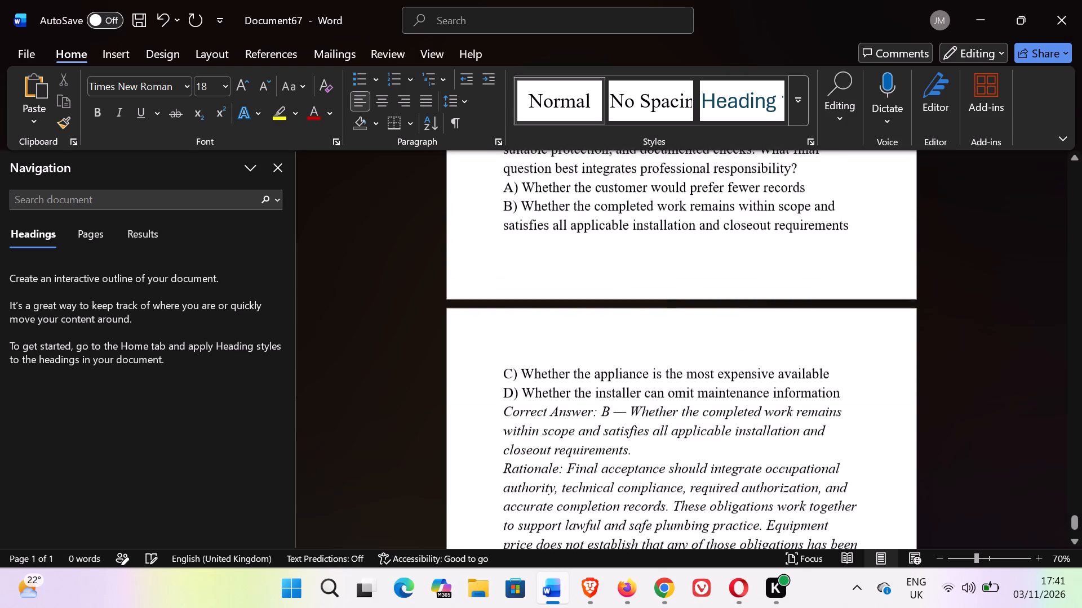
{"action": "scroll", "coordinate": [607, 391], "scroll_direction": "up", "scroll_amount": 20}
{"action": "scroll", "coordinate": [607, 391], "scroll_direction": "up", "scroll_amount": 7}
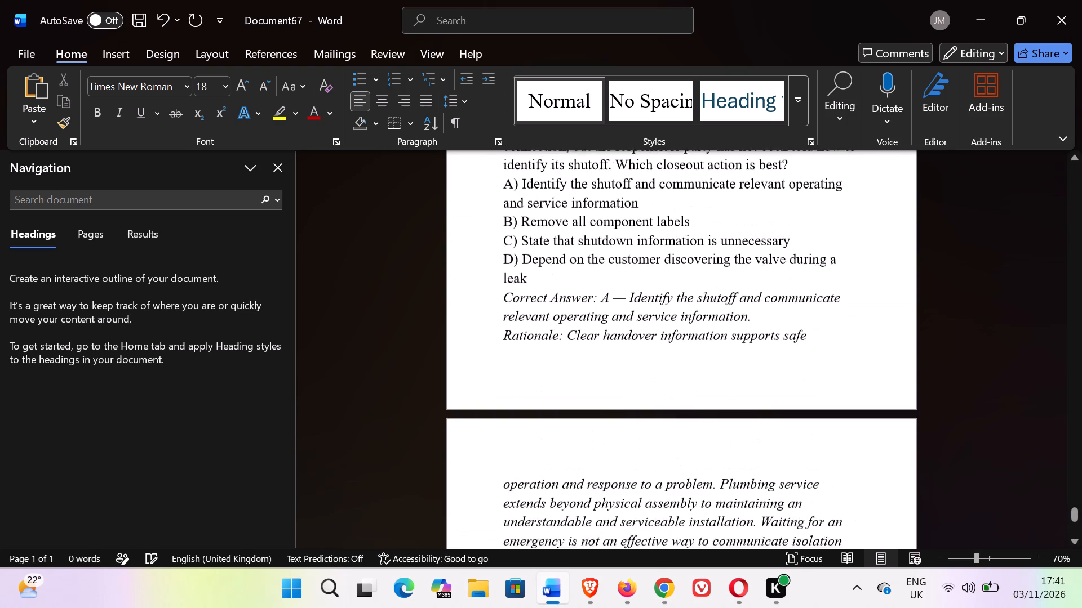
{"action": "left_click", "coordinate": [1073, 294]}
{"action": "left_click", "coordinate": [1073, 294]}
{"action": "scroll", "coordinate": [739, 415], "scroll_direction": "down", "scroll_amount": 4}
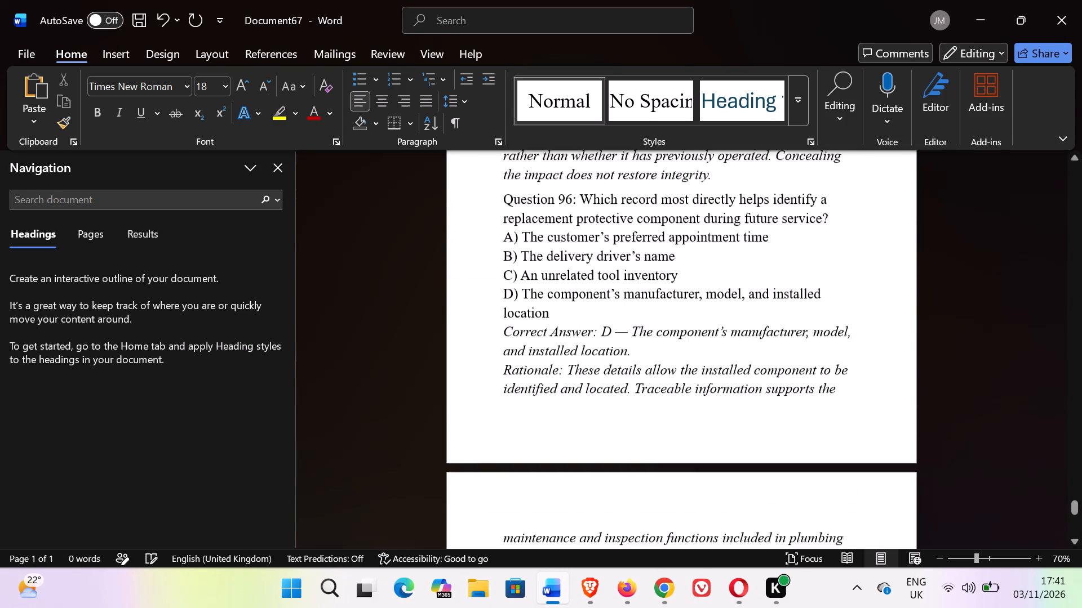
{"action": "scroll", "coordinate": [700, 436], "scroll_direction": "down", "scroll_amount": 3}
{"action": "left_click_drag", "start_coordinate": [832, 438], "coordinate": [778, 441]}
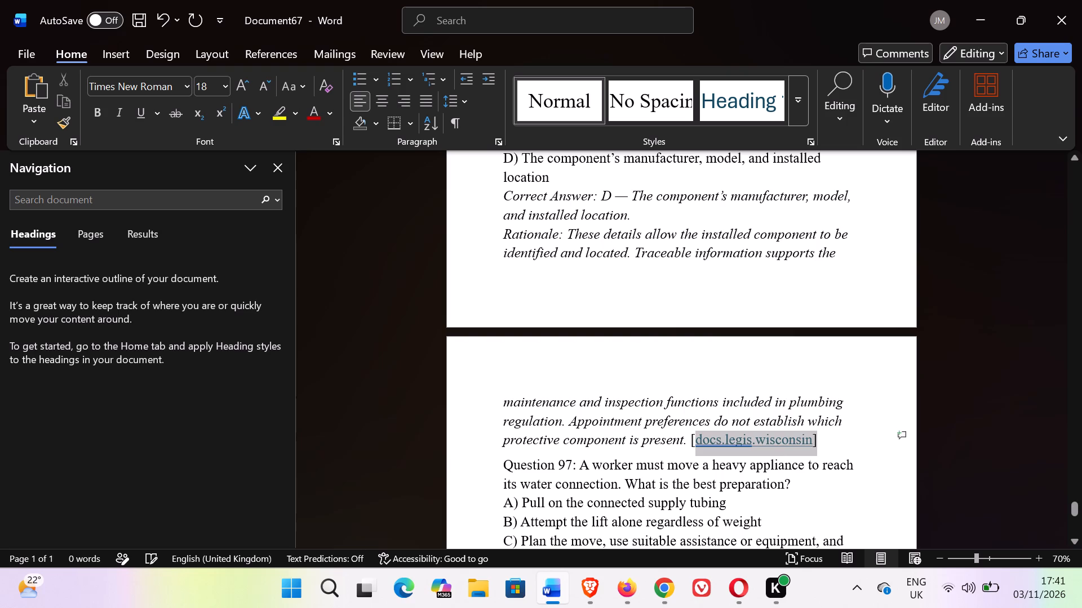
{"action": "key", "text": "BackSpace"}
{"action": "key", "text": "BackSpace"}
Delete both docs.legis.wisconsin citation links at the end of Question 93's rationale.
{"action": "scroll", "coordinate": [757, 433], "scroll_direction": "up", "scroll_amount": 18}
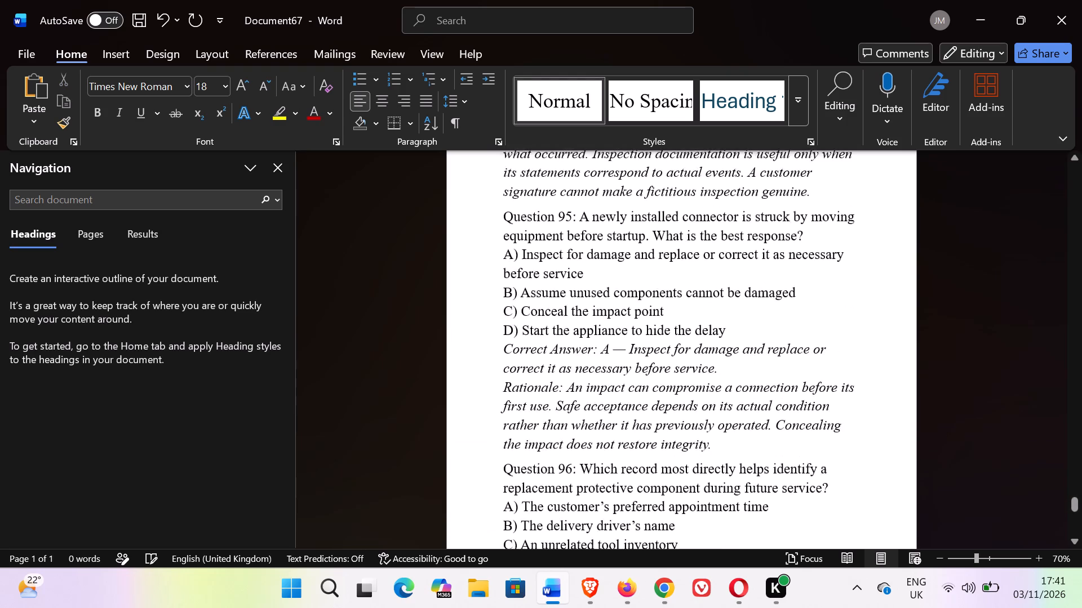
{"action": "scroll", "coordinate": [639, 394], "scroll_direction": "up", "scroll_amount": 12}
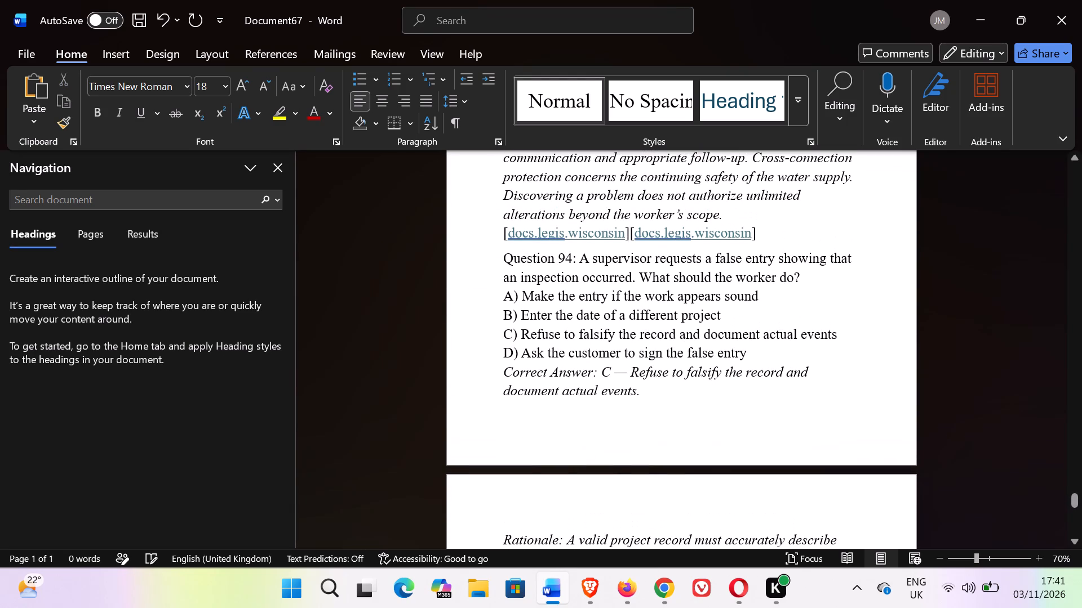
{"action": "left_click_drag", "start_coordinate": [762, 239], "coordinate": [716, 239]}
{"action": "key", "text": "BackSpace"}
{"action": "key", "text": "BackSpace"}
{"action": "scroll", "coordinate": [706, 249], "scroll_direction": "up", "scroll_amount": 5}
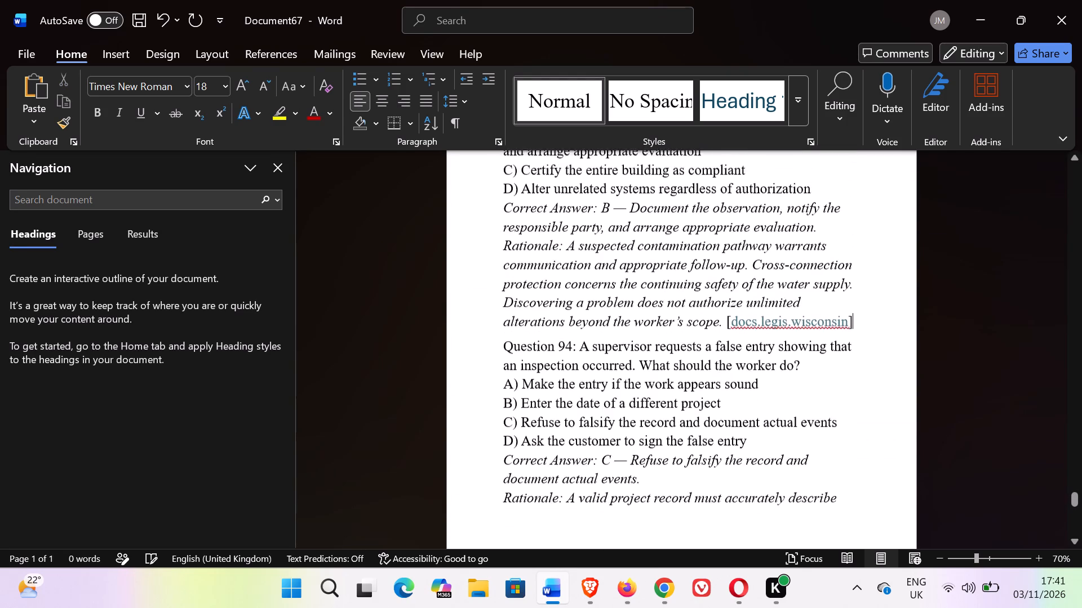
{"action": "scroll", "coordinate": [694, 253], "scroll_direction": "up", "scroll_amount": 1}
{"action": "key", "text": "BackSpace"}
{"action": "key", "text": "BackSpace"}
{"action": "key", "text": "BackSpace"}
{"action": "key", "text": "BackSpace"}
Delete the docs.legis.wisconsin citation link at the end of Question 92's rationale.
{"action": "scroll", "coordinate": [765, 327], "scroll_direction": "up", "scroll_amount": 3}
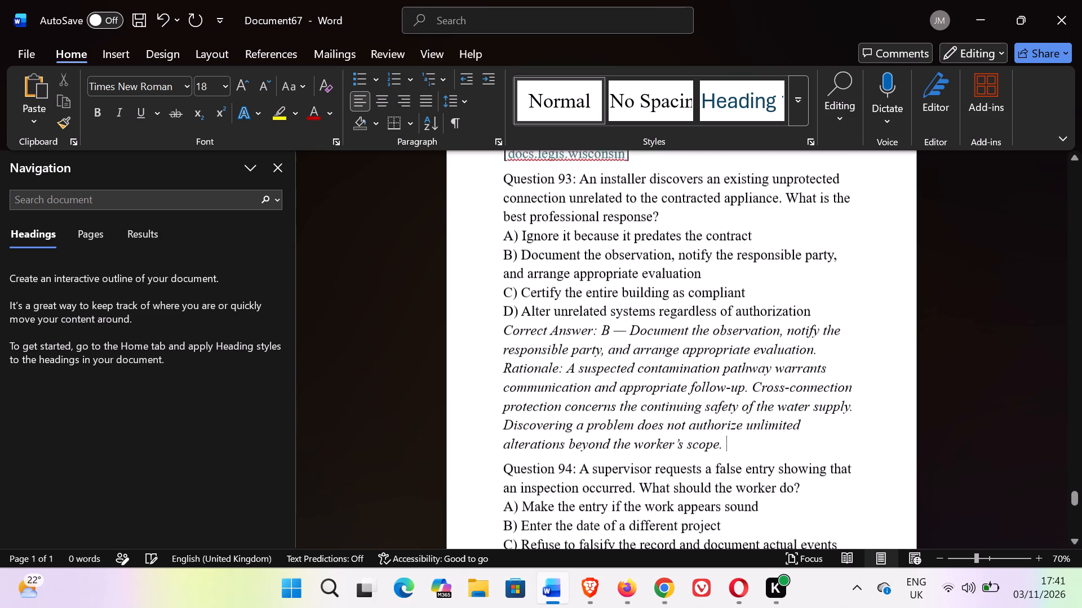
{"action": "scroll", "coordinate": [680, 317], "scroll_direction": "up", "scroll_amount": 5}
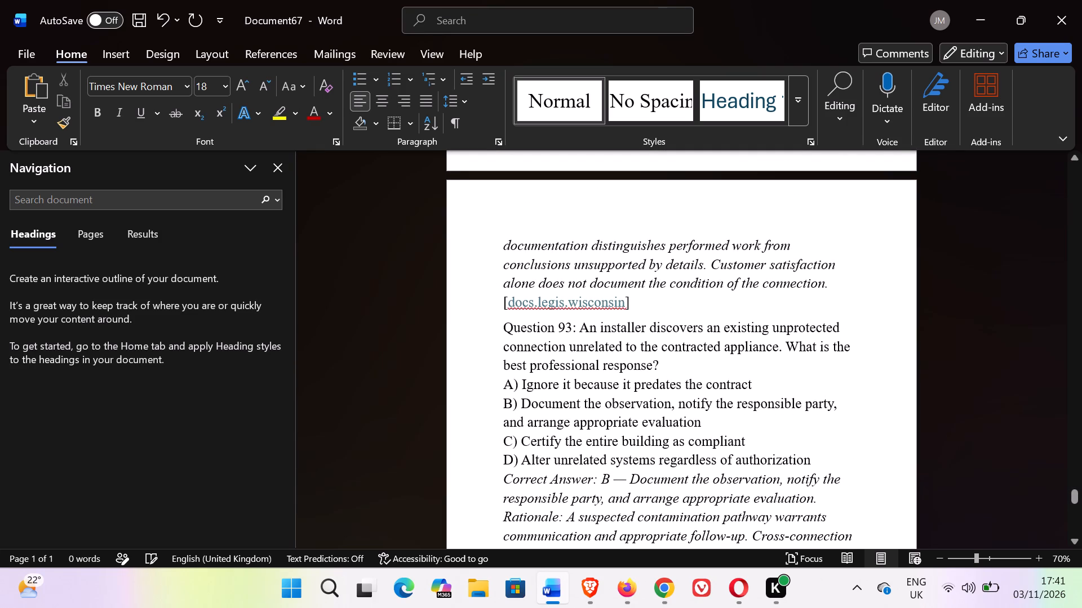
{"action": "scroll", "coordinate": [677, 332], "scroll_direction": "up", "scroll_amount": 2}
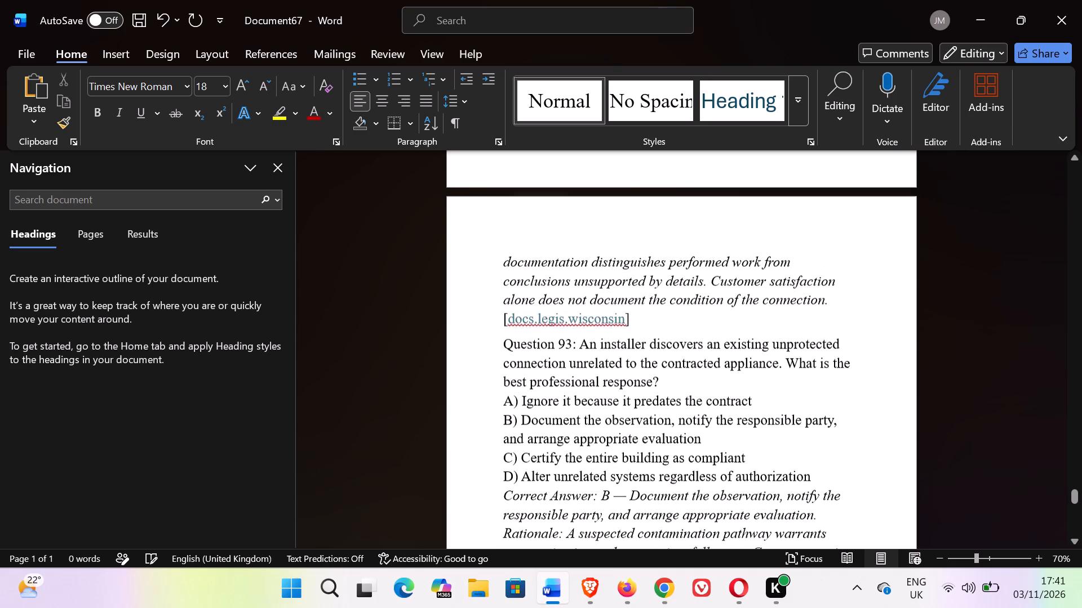
{"action": "left_click_drag", "start_coordinate": [619, 361], "coordinate": [598, 361]}
{"action": "left_click_drag", "start_coordinate": [629, 361], "coordinate": [589, 364]}
{"action": "key", "text": "BackSpace"}
{"action": "key", "text": "BackSpace"}
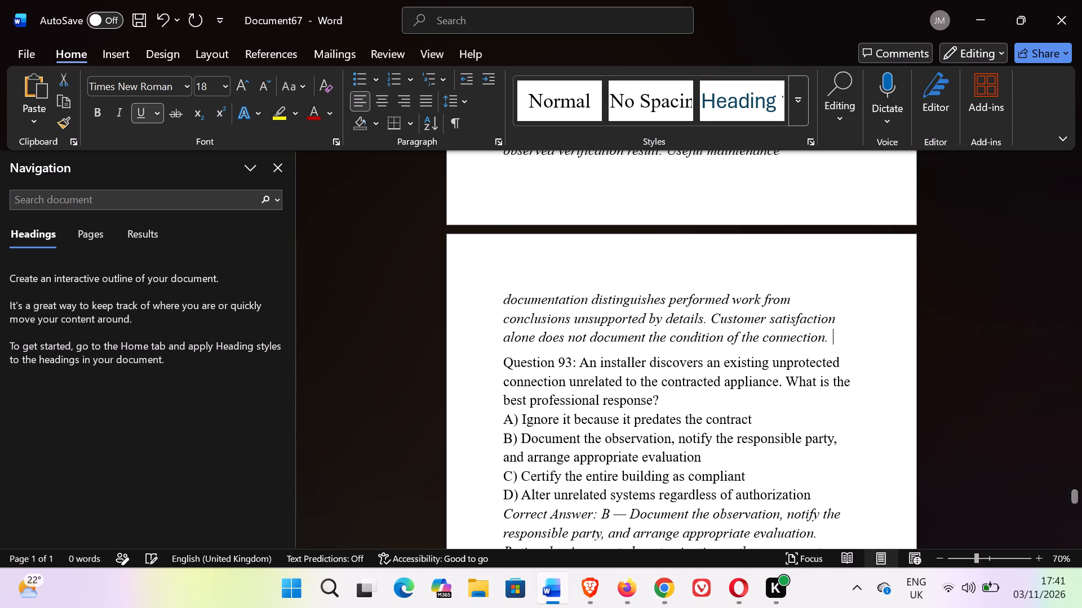
Delete the docs.legis.wisconsin citation links that follow the rationales of Questions 90 and 89.
{"action": "scroll", "coordinate": [588, 365], "scroll_direction": "up", "scroll_amount": 7}
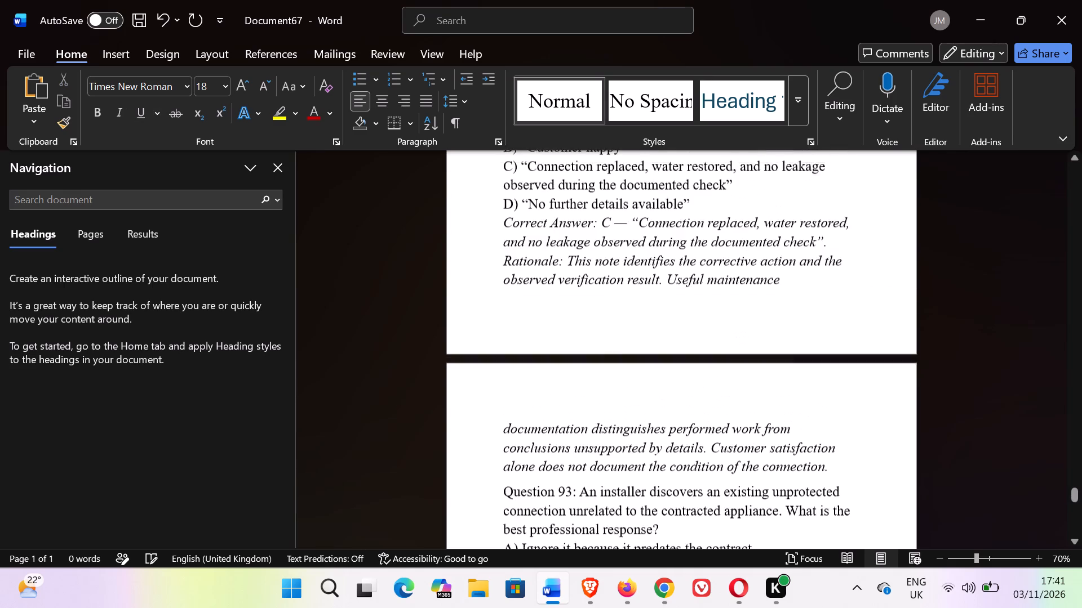
{"action": "scroll", "coordinate": [584, 345], "scroll_direction": "up", "scroll_amount": 16}
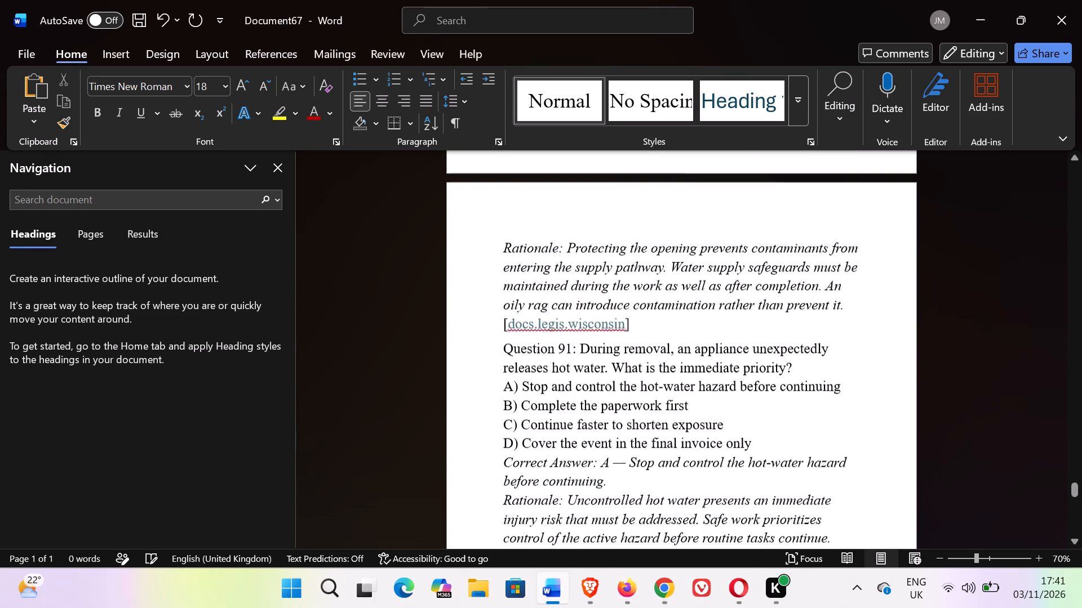
{"action": "left_click_drag", "start_coordinate": [642, 326], "coordinate": [600, 327]}
{"action": "key", "text": "BackSpace"}
{"action": "key", "text": "BackSpace"}
{"action": "scroll", "coordinate": [596, 327], "scroll_direction": "up", "scroll_amount": 8}
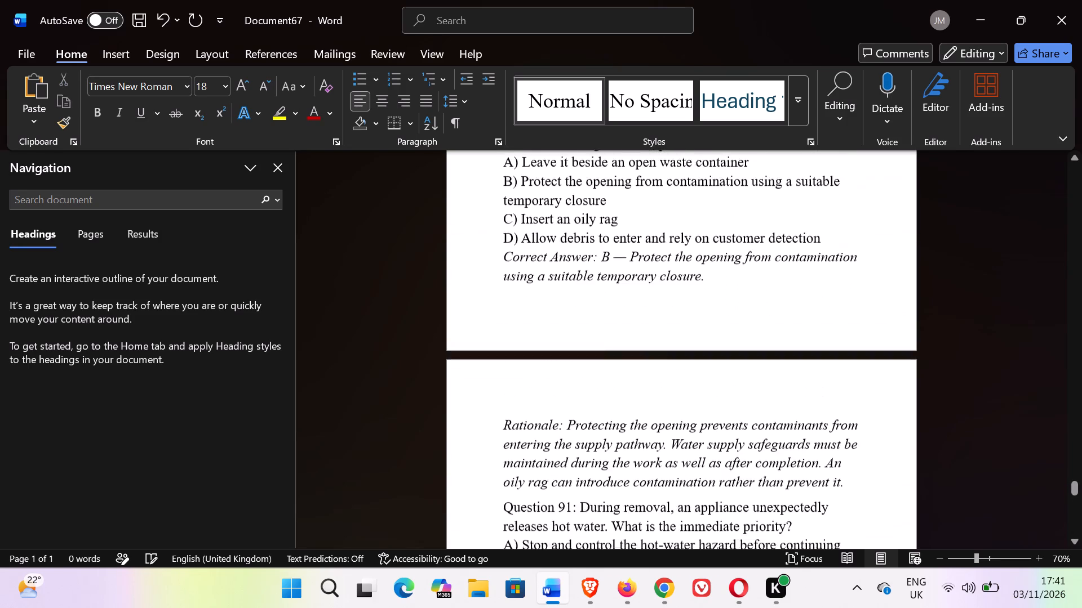
{"action": "scroll", "coordinate": [598, 325], "scroll_direction": "up", "scroll_amount": 7}
{"action": "left_click_drag", "start_coordinate": [635, 330], "coordinate": [602, 328]}
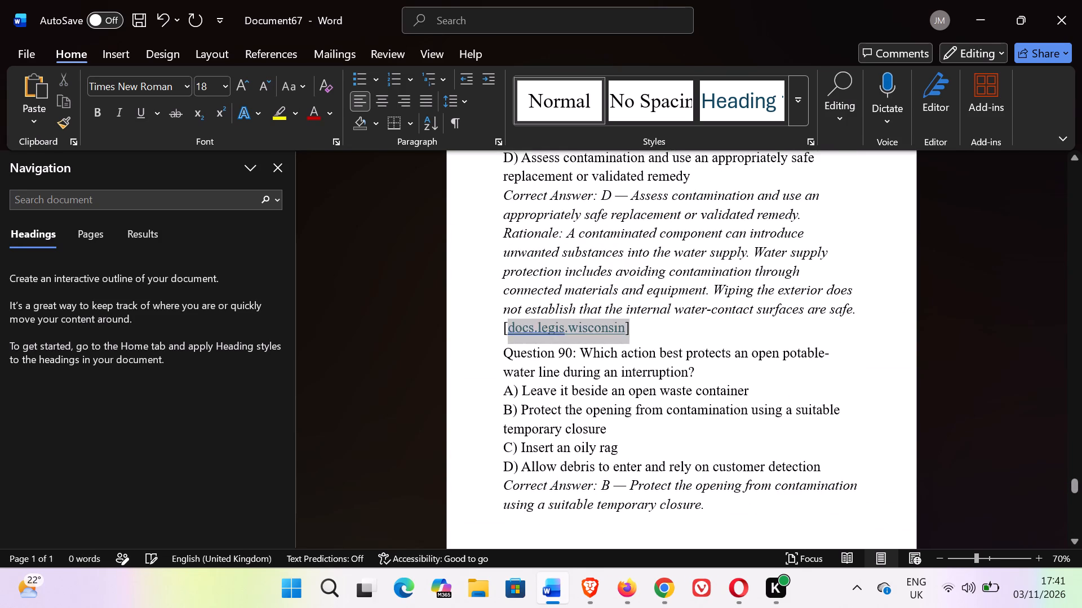
{"action": "key", "text": "BackSpace"}
{"action": "key", "text": "BackSpace"}
Check the preceding rationales for source links and delete the docs.legis.wisconsin citation after Question 85's rationale.
{"action": "scroll", "coordinate": [606, 328], "scroll_direction": "up", "scroll_amount": 10}
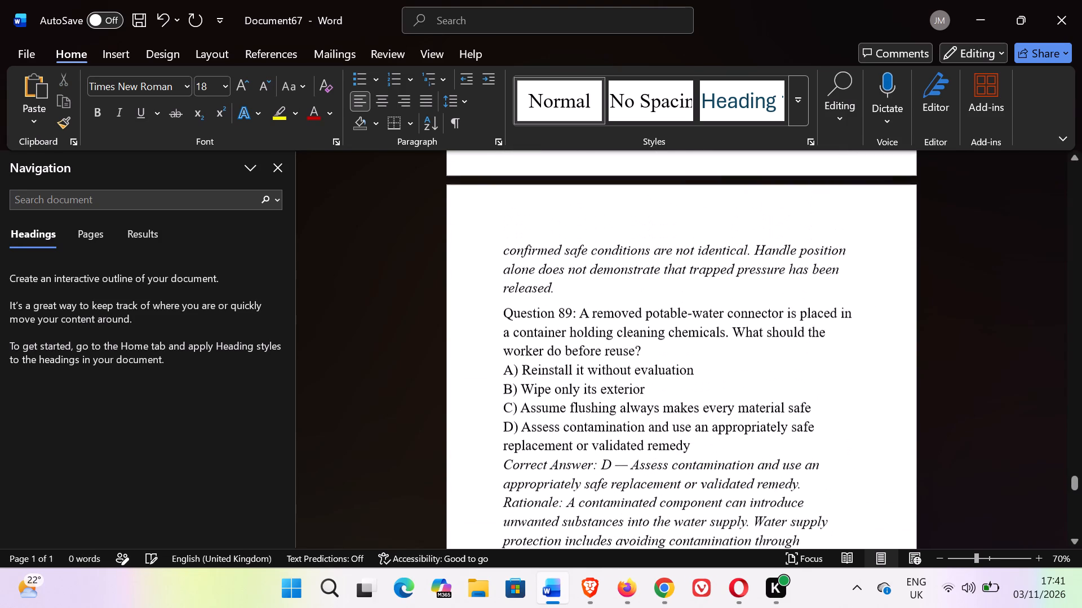
{"action": "scroll", "coordinate": [643, 314], "scroll_direction": "up", "scroll_amount": 4}
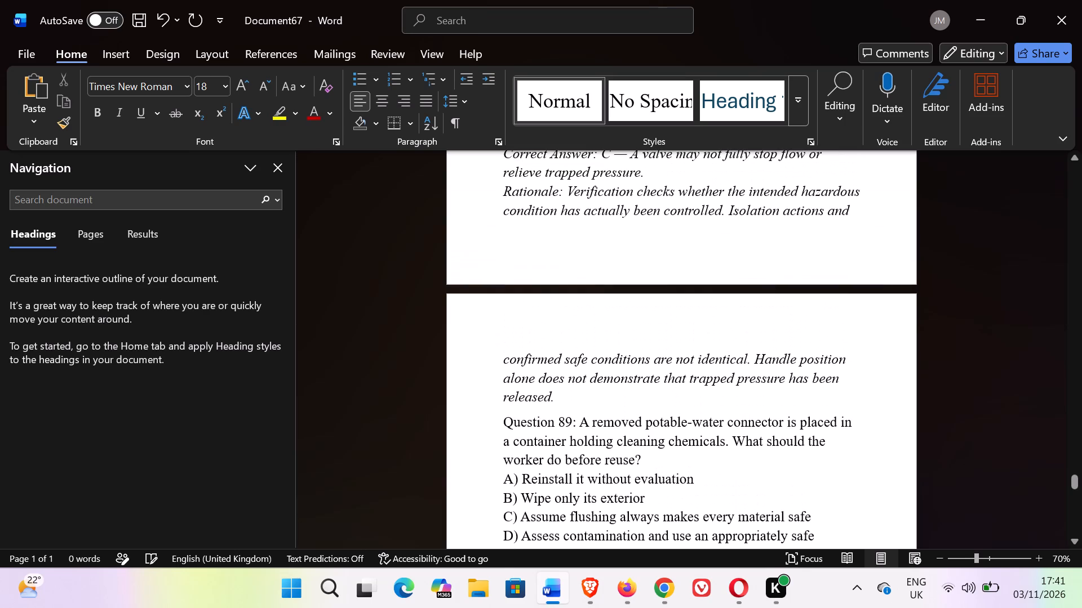
{"action": "scroll", "coordinate": [642, 314], "scroll_direction": "up", "scroll_amount": 17}
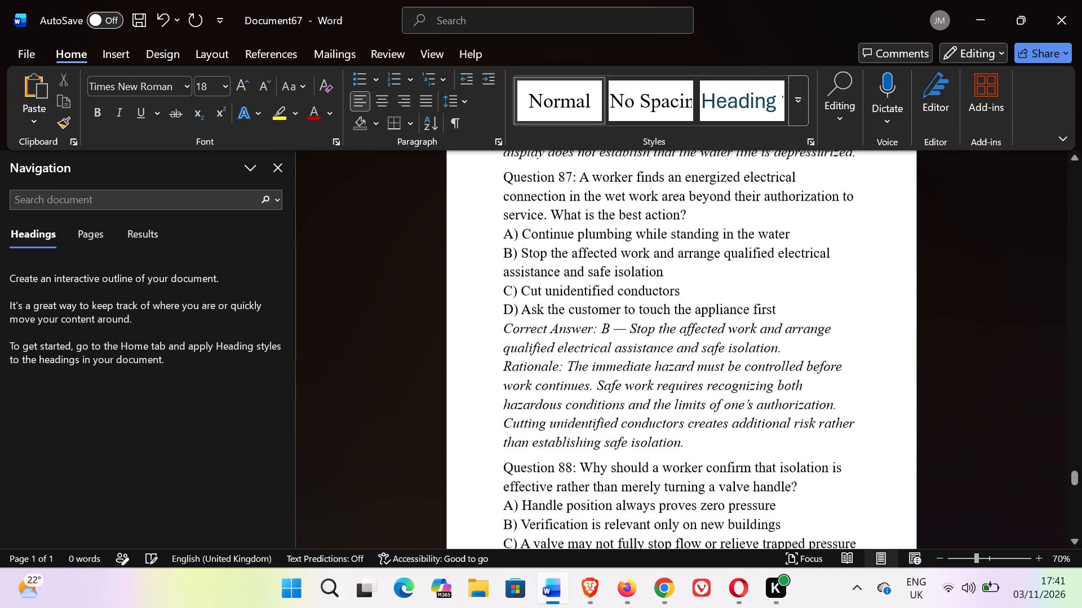
{"action": "scroll", "coordinate": [637, 330], "scroll_direction": "up", "scroll_amount": 14}
{"action": "scroll", "coordinate": [693, 324], "scroll_direction": "up", "scroll_amount": 1}
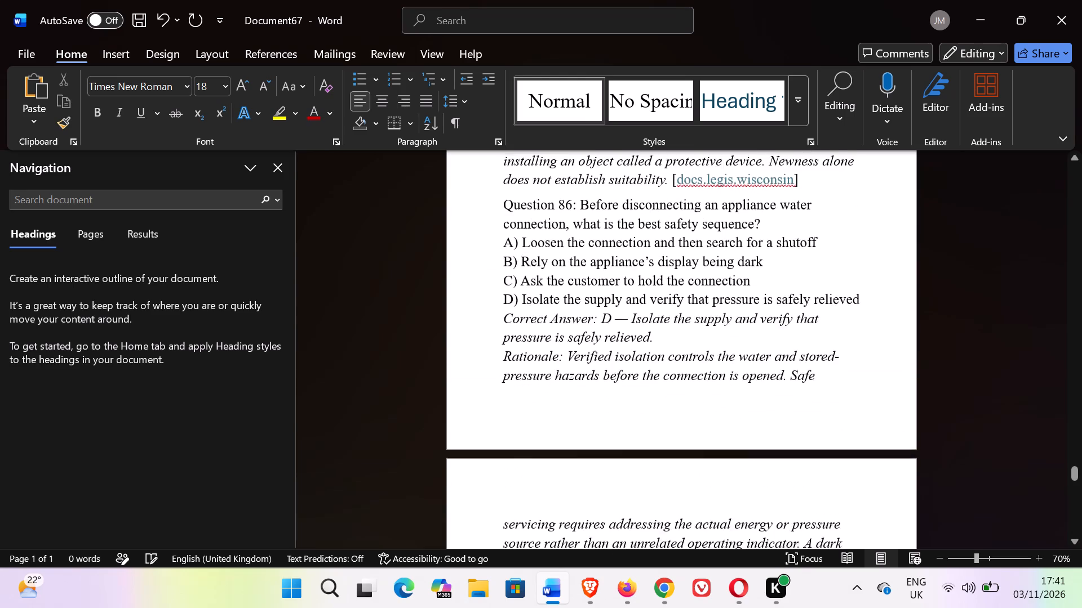
{"action": "scroll", "coordinate": [693, 324], "scroll_direction": "up", "scroll_amount": 2}
{"action": "left_click_drag", "start_coordinate": [799, 269], "coordinate": [747, 266]}
{"action": "key", "text": "BackSpace"}
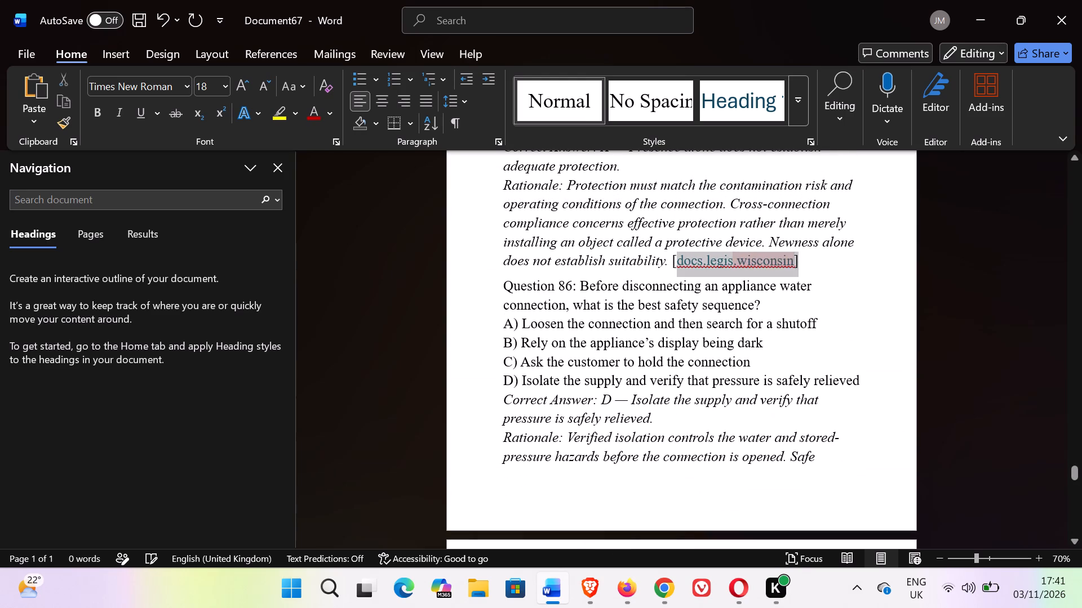
{"action": "scroll", "coordinate": [742, 266], "scroll_direction": "up", "scroll_amount": 4}
{"action": "key", "text": "BackSpace"}
Delete the docs.legis.wisconsin citation links that follow the rationales of Questions 84 and 83.
{"action": "scroll", "coordinate": [738, 264], "scroll_direction": "up", "scroll_amount": 10}
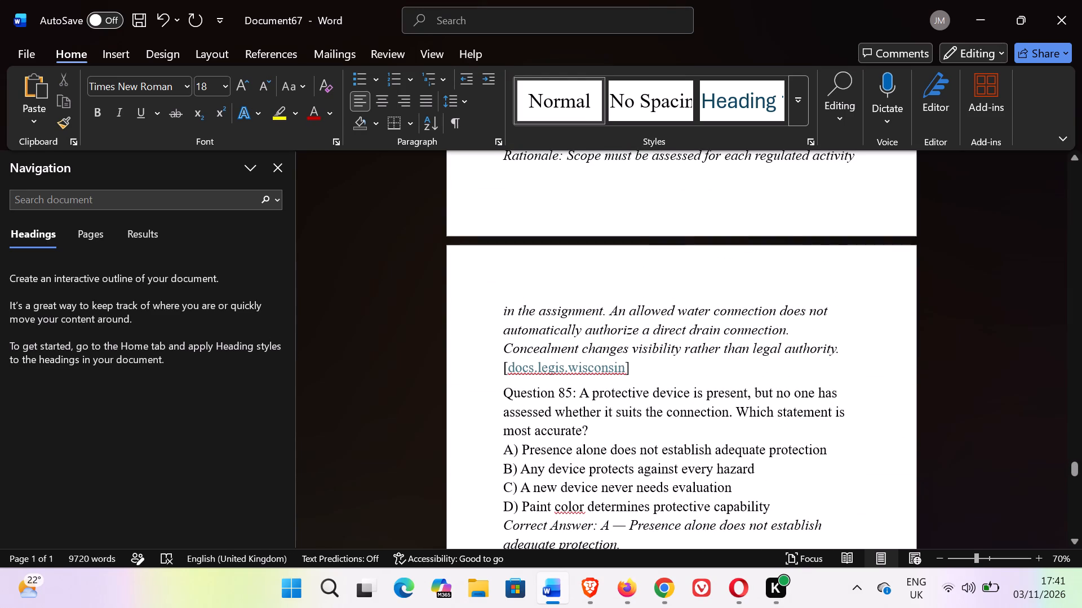
{"action": "left_click_drag", "start_coordinate": [634, 360], "coordinate": [604, 364]}
{"action": "key", "text": "BackSpace"}
{"action": "key", "text": "BackSpace"}
{"action": "scroll", "coordinate": [619, 345], "scroll_direction": "up", "scroll_amount": 7}
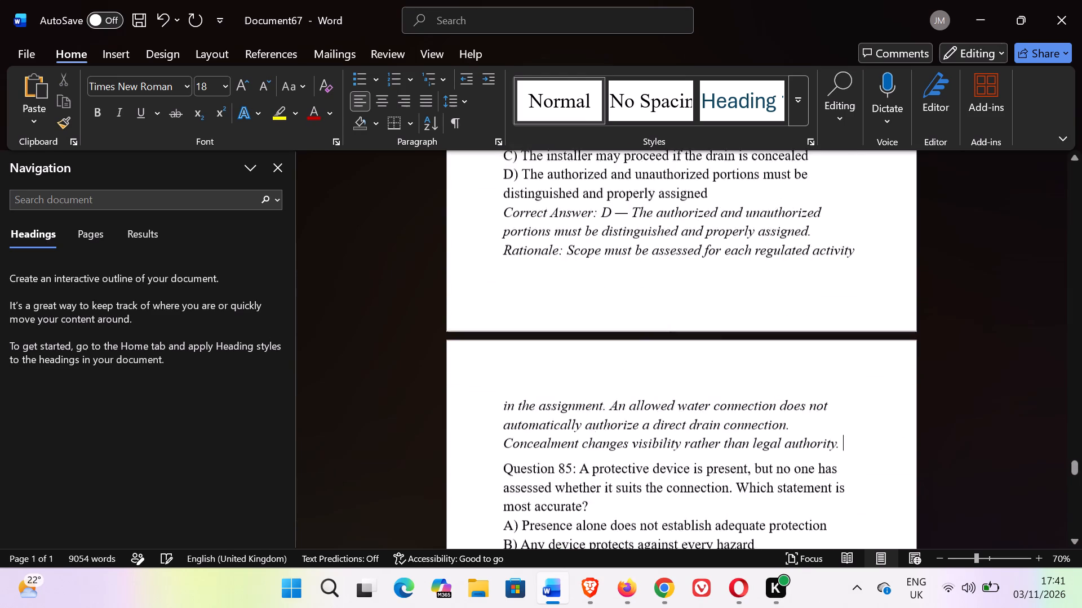
{"action": "scroll", "coordinate": [629, 321], "scroll_direction": "up", "scroll_amount": 5}
{"action": "left_click_drag", "start_coordinate": [631, 250], "coordinate": [602, 250]}
{"action": "key", "text": "BackSpace"}
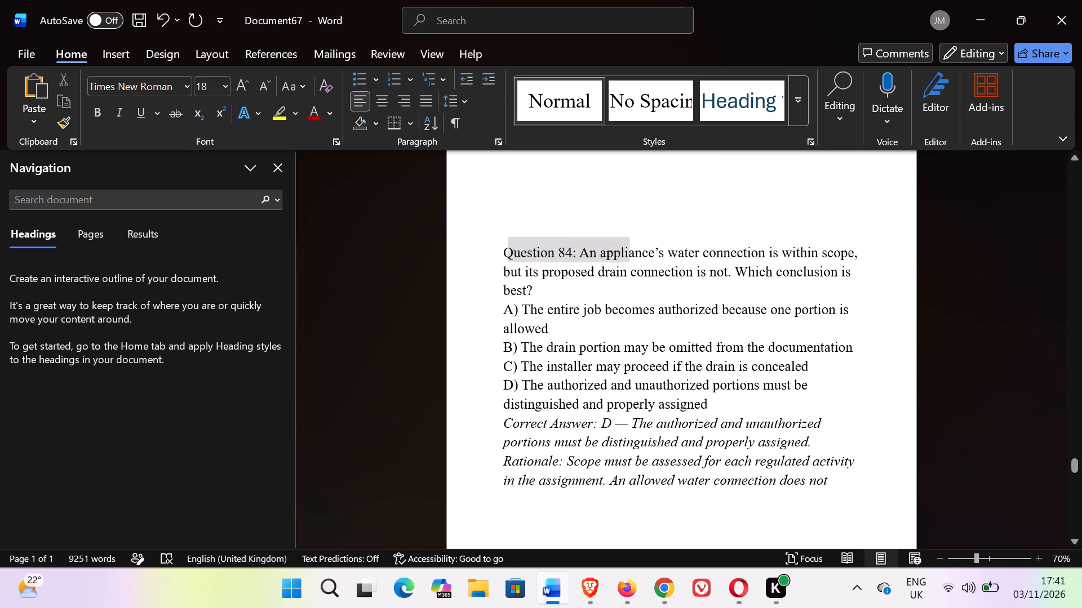
{"action": "key", "text": "BackSpace"}
Delete the docs.legis.wisconsin citation link at the end of Question 82's rationale.
{"action": "scroll", "coordinate": [604, 254], "scroll_direction": "up", "scroll_amount": 15}
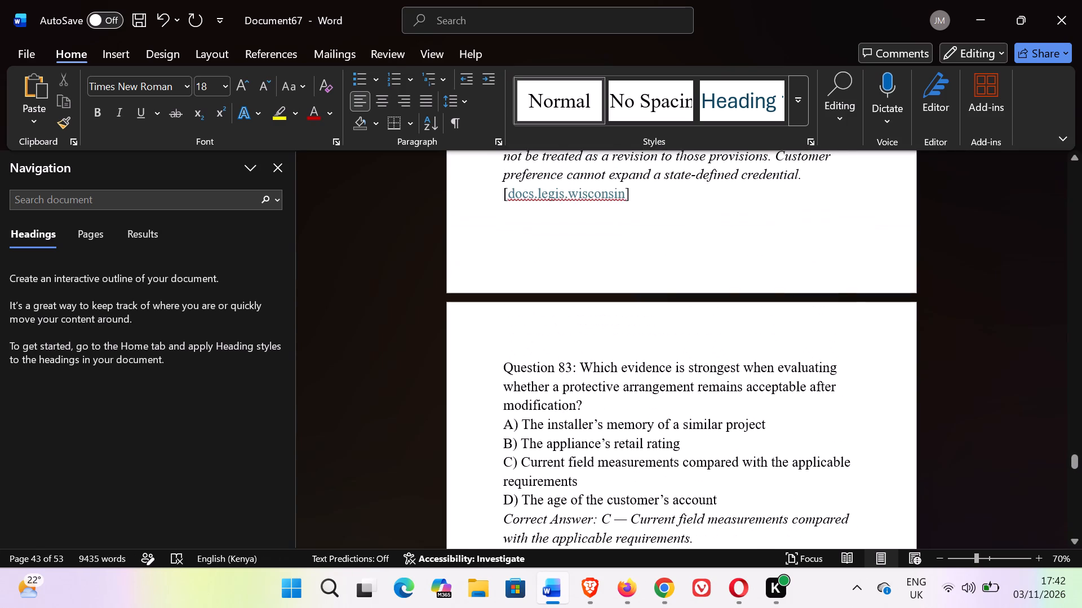
{"action": "scroll", "coordinate": [623, 283], "scroll_direction": "up", "scroll_amount": 1}
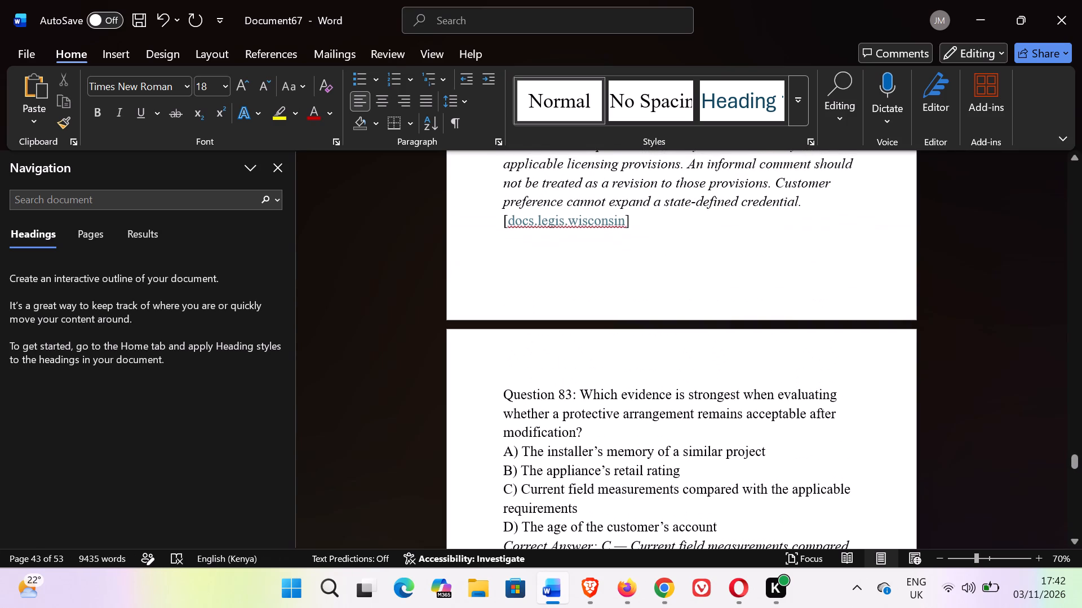
{"action": "left_click_drag", "start_coordinate": [641, 235], "coordinate": [596, 223]}
{"action": "key", "text": "BackSpace"}
{"action": "key", "text": "BackSpace"}
Delete the two docs.legis.wisconsin citation links that follow Question 81's rationale.
{"action": "scroll", "coordinate": [597, 234], "scroll_direction": "up", "scroll_amount": 3}
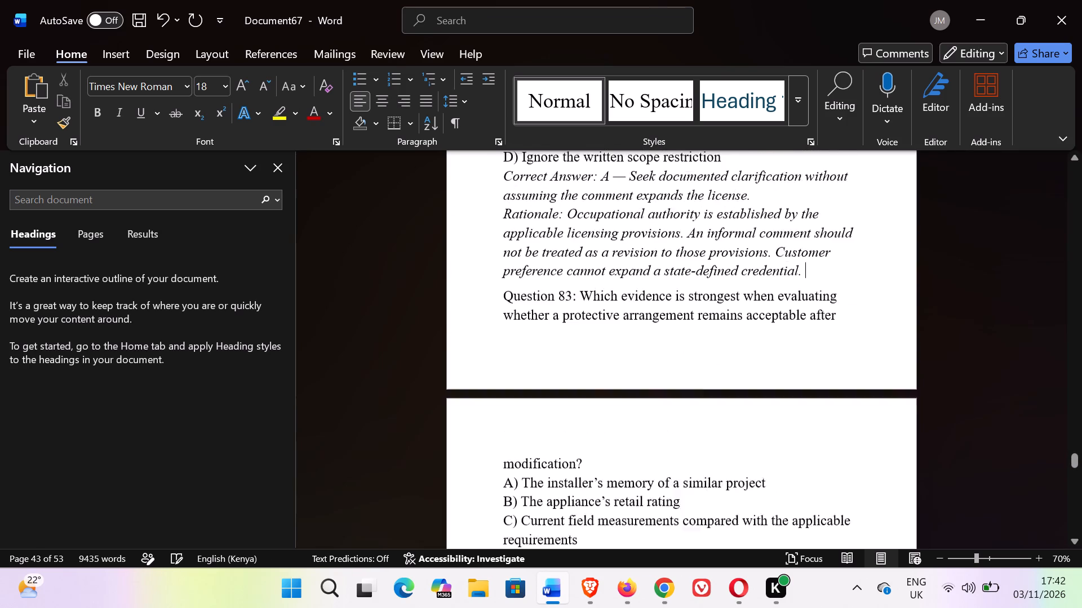
{"action": "scroll", "coordinate": [597, 236], "scroll_direction": "up", "scroll_amount": 10}
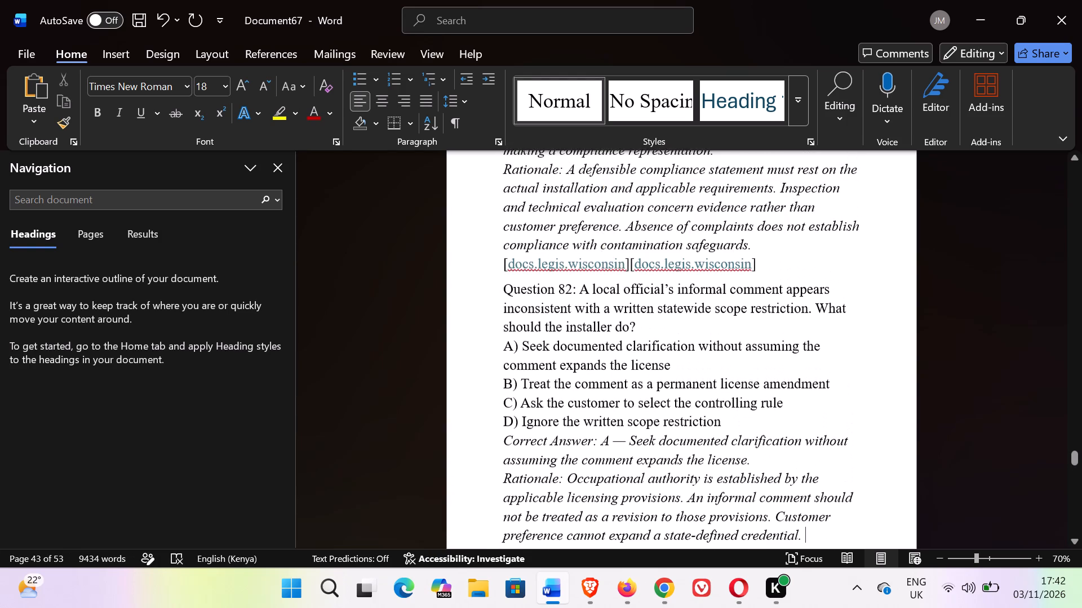
{"action": "scroll", "coordinate": [602, 261], "scroll_direction": "up", "scroll_amount": 3}
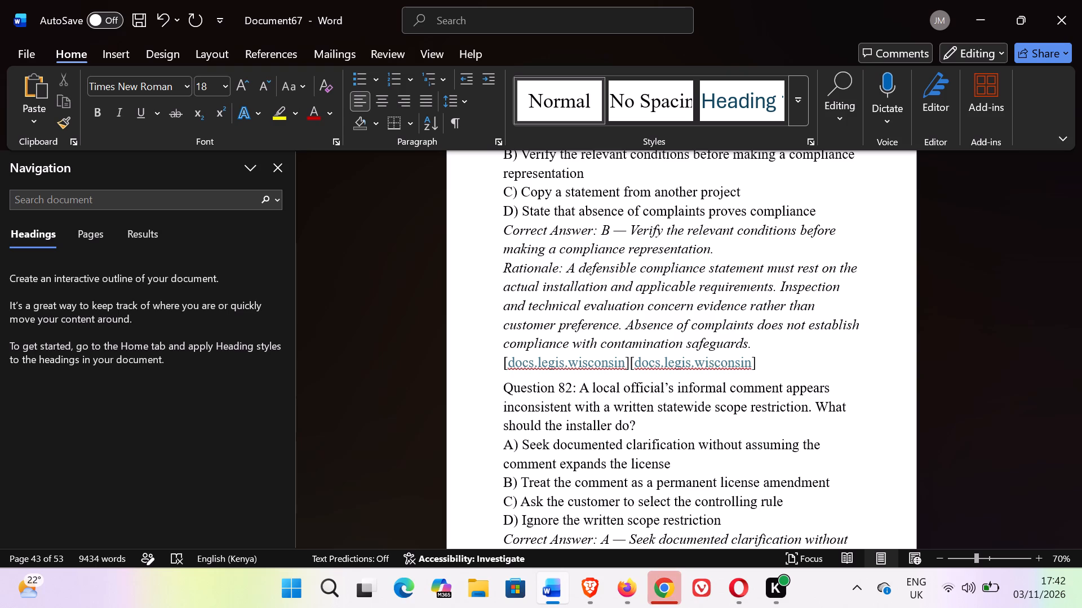
{"action": "left_click_drag", "start_coordinate": [761, 360], "coordinate": [728, 359]}
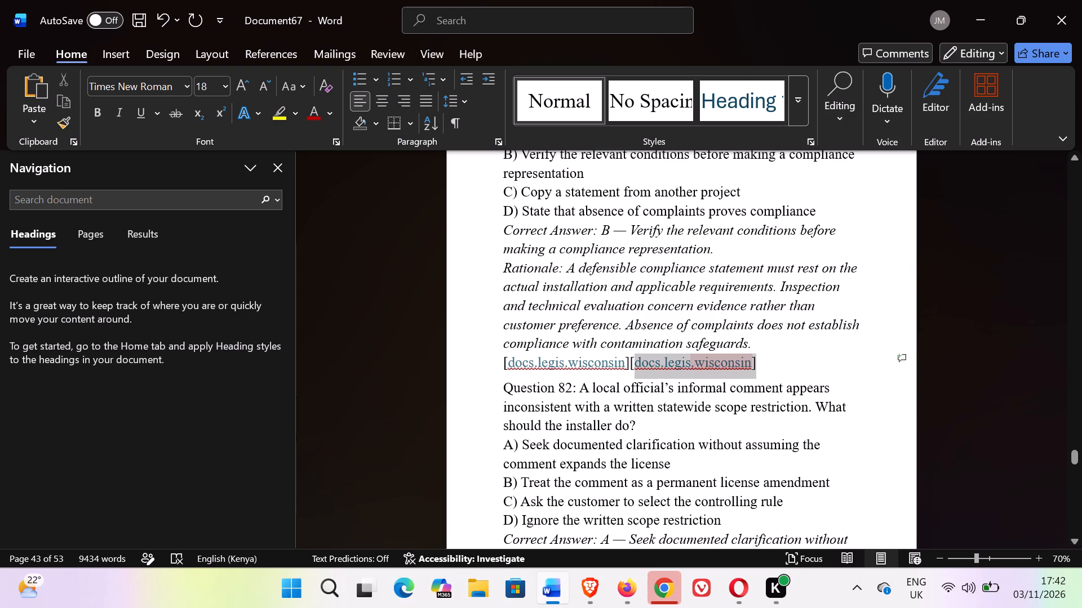
{"action": "left_click_drag", "start_coordinate": [728, 359], "coordinate": [574, 378]}
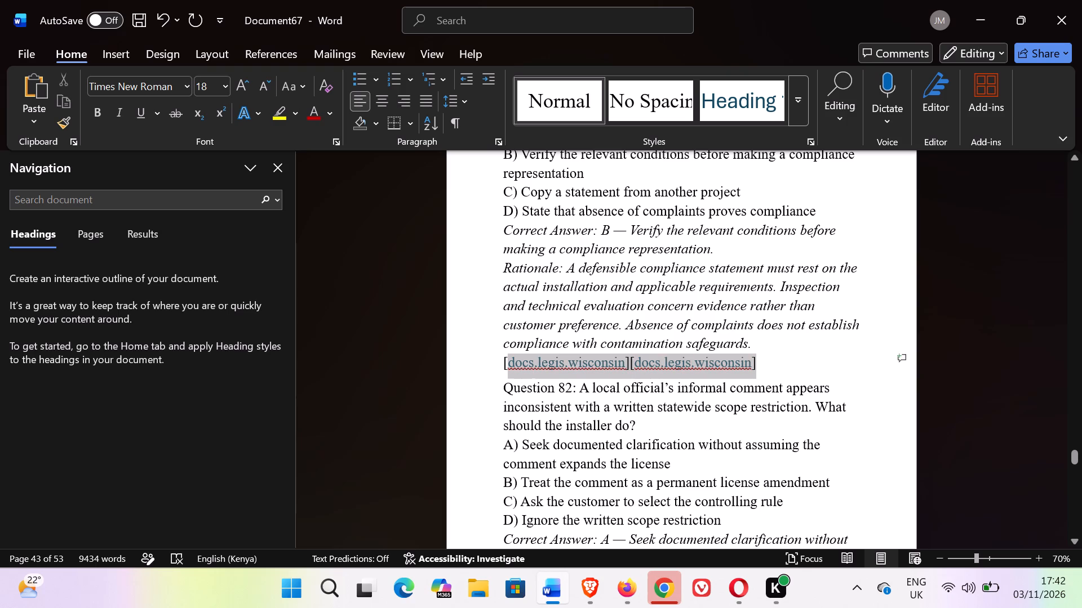
{"action": "left_click_drag", "start_coordinate": [574, 378], "coordinate": [569, 377]}
{"action": "key", "text": "BackSpace"}
{"action": "key", "text": "BackSpace"}
Delete the three docs.legis.wisconsin citation links at the end of the rationale just before Question 81.
{"action": "scroll", "coordinate": [577, 373], "scroll_direction": "up", "scroll_amount": 10}
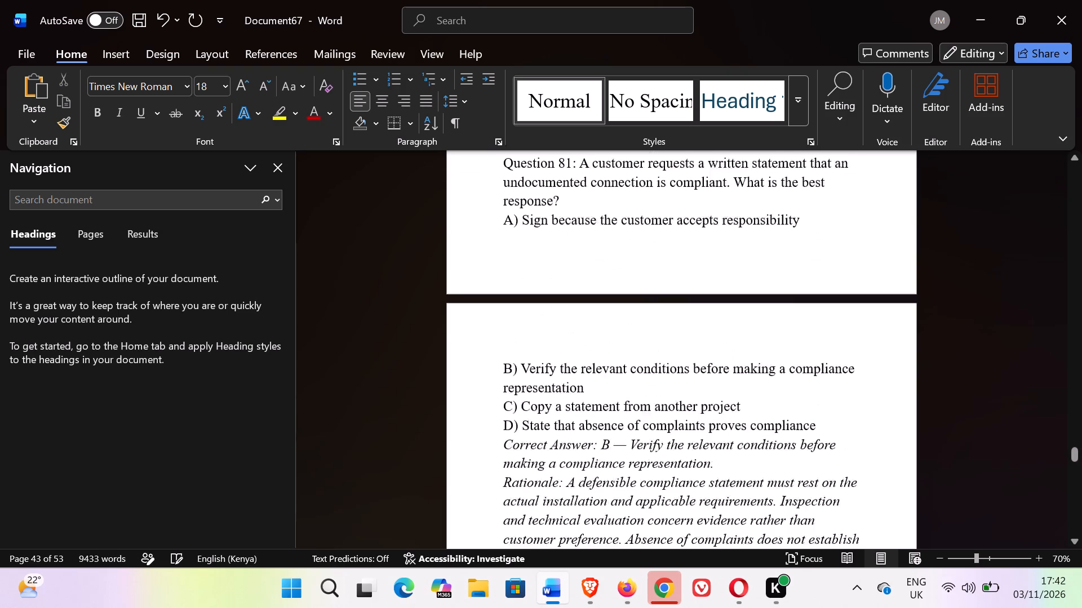
{"action": "scroll", "coordinate": [592, 368], "scroll_direction": "up", "scroll_amount": 5}
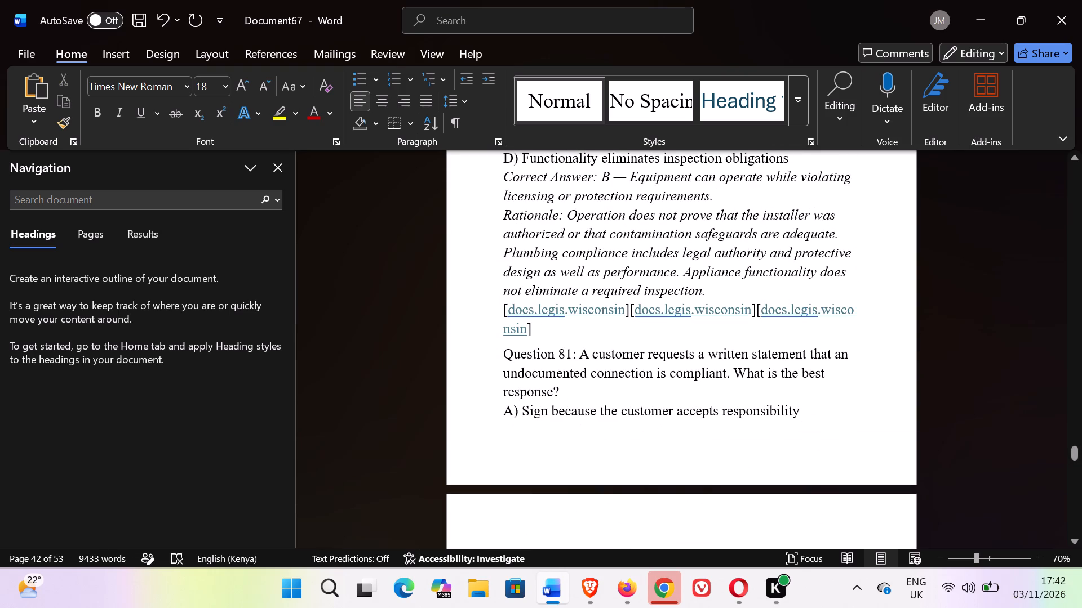
{"action": "left_click_drag", "start_coordinate": [535, 327], "coordinate": [512, 315]}
{"action": "key", "text": "BackSpace"}
{"action": "key", "text": "BackSpace"}
Delete the two docs.legis.wisconsin citation links at the end of Question 77's rationale, just before Question 78.
{"action": "scroll", "coordinate": [513, 318], "scroll_direction": "up", "scroll_amount": 4}
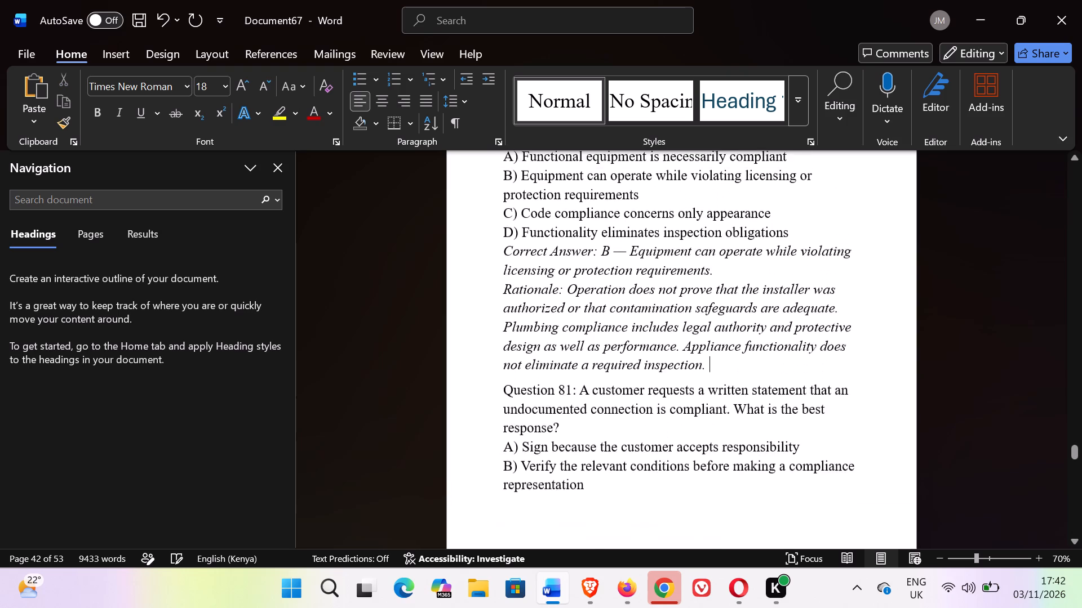
{"action": "scroll", "coordinate": [515, 317], "scroll_direction": "up", "scroll_amount": 13}
{"action": "scroll", "coordinate": [614, 291], "scroll_direction": "up", "scroll_amount": 6}
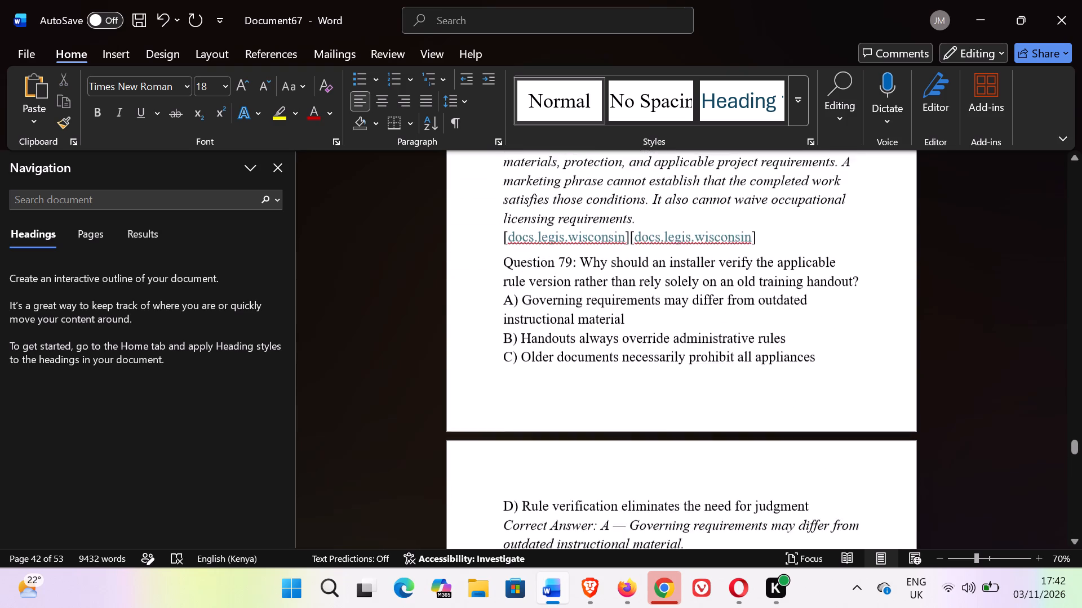
{"action": "scroll", "coordinate": [615, 296], "scroll_direction": "up", "scroll_amount": 8}
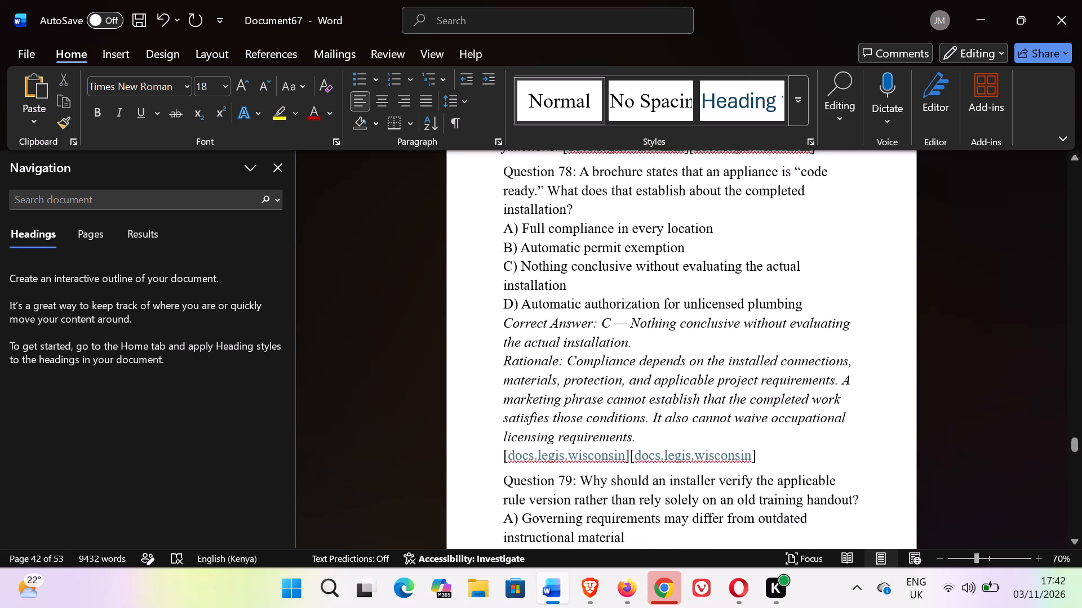
{"action": "scroll", "coordinate": [615, 296], "scroll_direction": "up", "scroll_amount": 3}
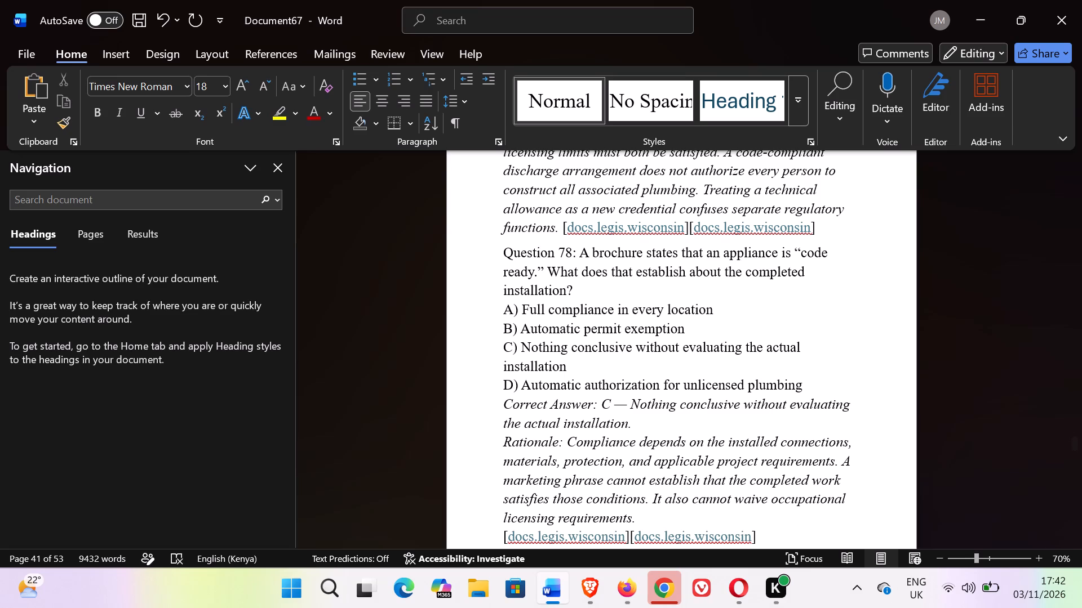
{"action": "scroll", "coordinate": [615, 296], "scroll_direction": "up", "scroll_amount": 1}
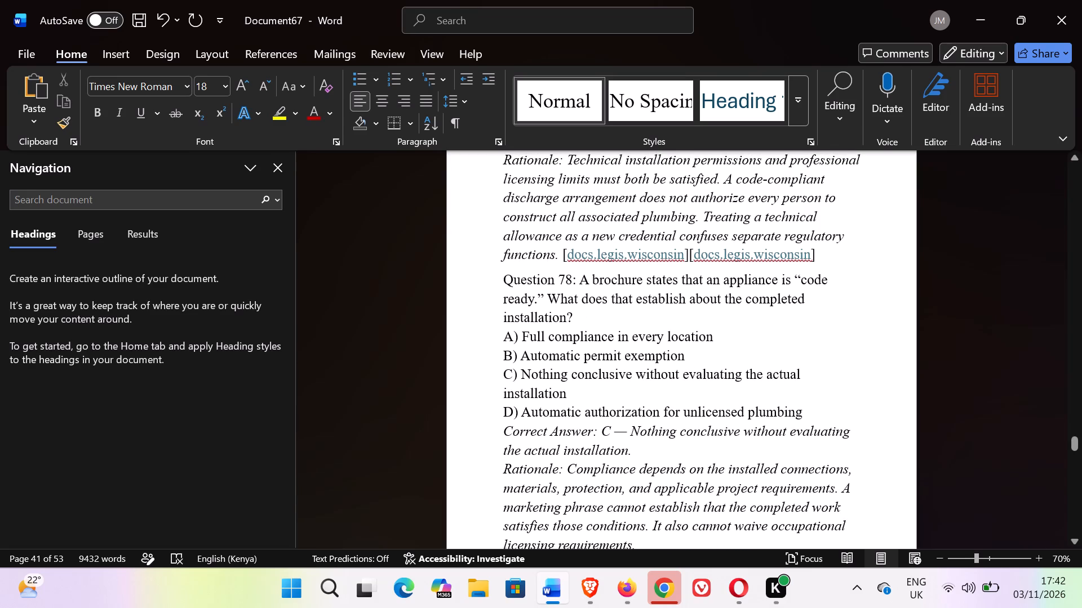
{"action": "left_click_drag", "start_coordinate": [818, 258], "coordinate": [691, 265]}
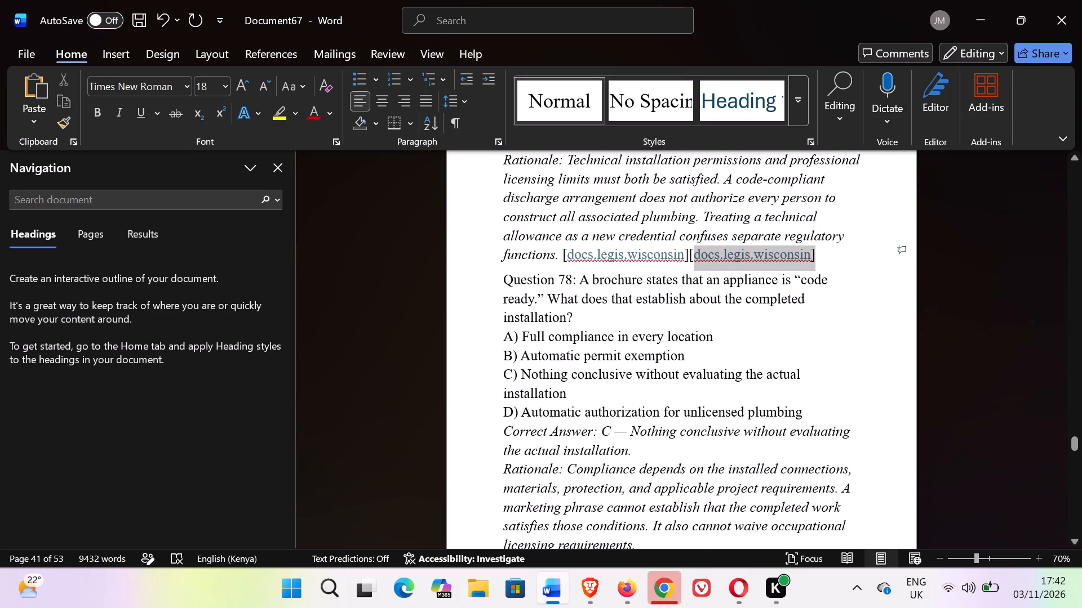
{"action": "left_click_drag", "start_coordinate": [691, 265], "coordinate": [642, 262]}
{"action": "key", "text": "BackSpace"}
{"action": "key", "text": "BackSpace"}
Delete the two docs.legis.wisconsin citation links at the end of Question 76's rationale.
{"action": "scroll", "coordinate": [641, 262], "scroll_direction": "up", "scroll_amount": 5}
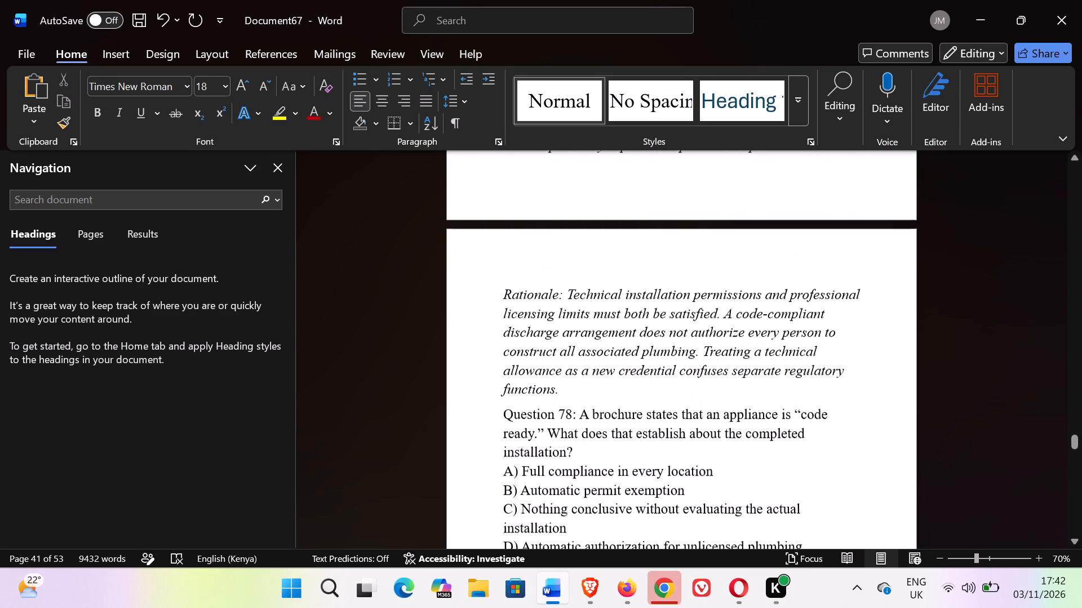
{"action": "scroll", "coordinate": [629, 265], "scroll_direction": "up", "scroll_amount": 1}
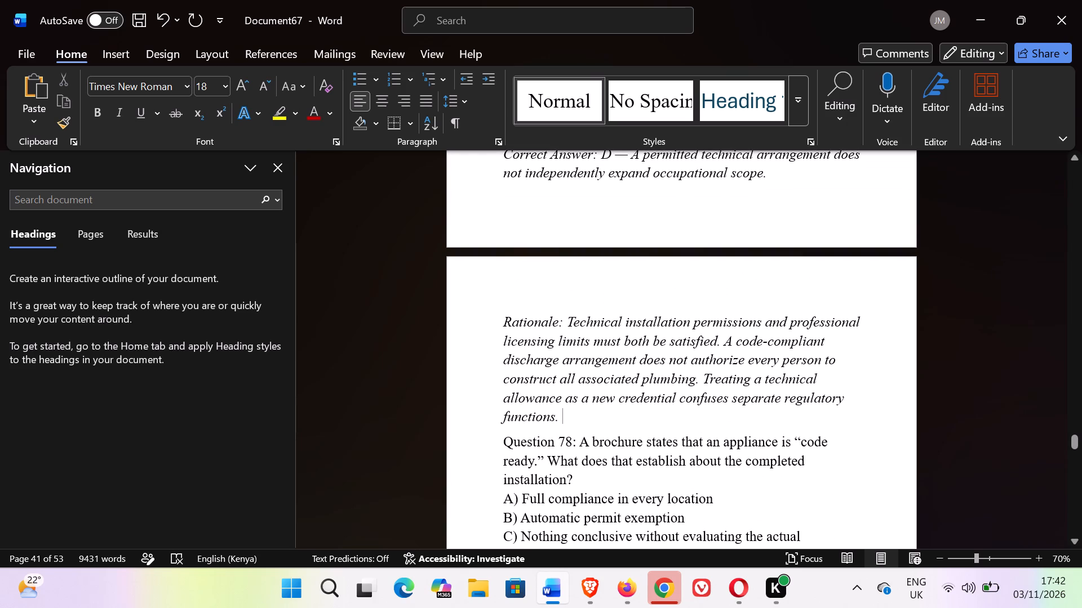
{"action": "scroll", "coordinate": [629, 265], "scroll_direction": "up", "scroll_amount": 1}
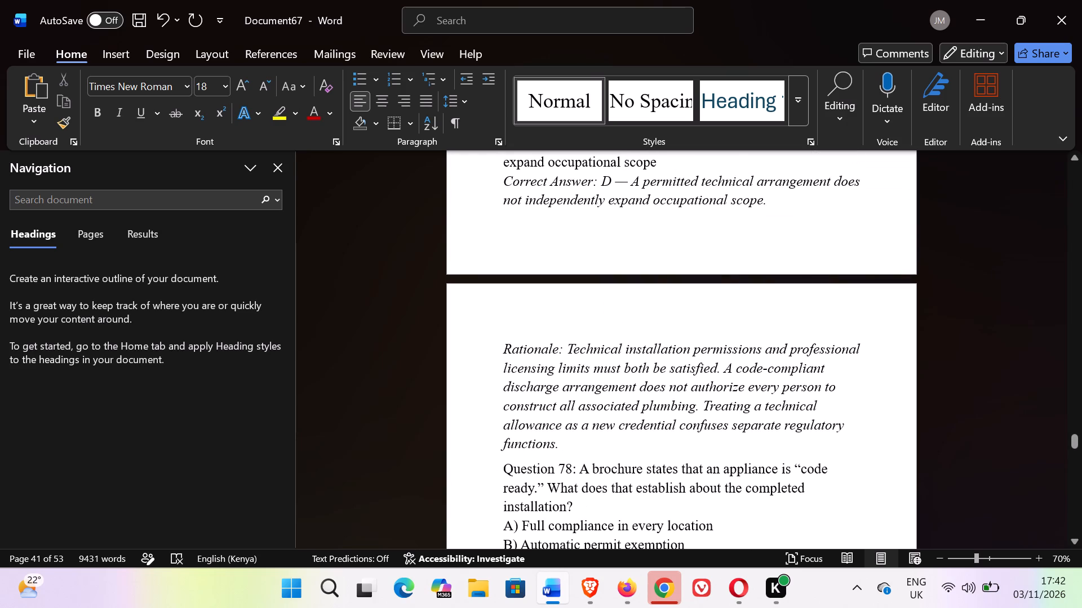
{"action": "scroll", "coordinate": [629, 265], "scroll_direction": "up", "scroll_amount": 14}
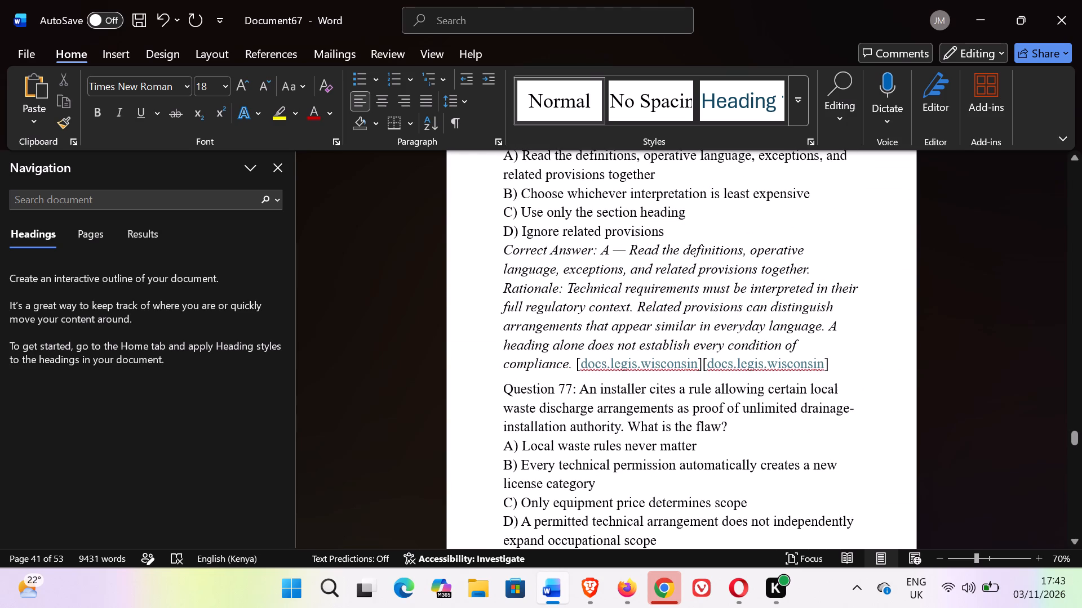
{"action": "left_click_drag", "start_coordinate": [837, 363], "coordinate": [673, 367]}
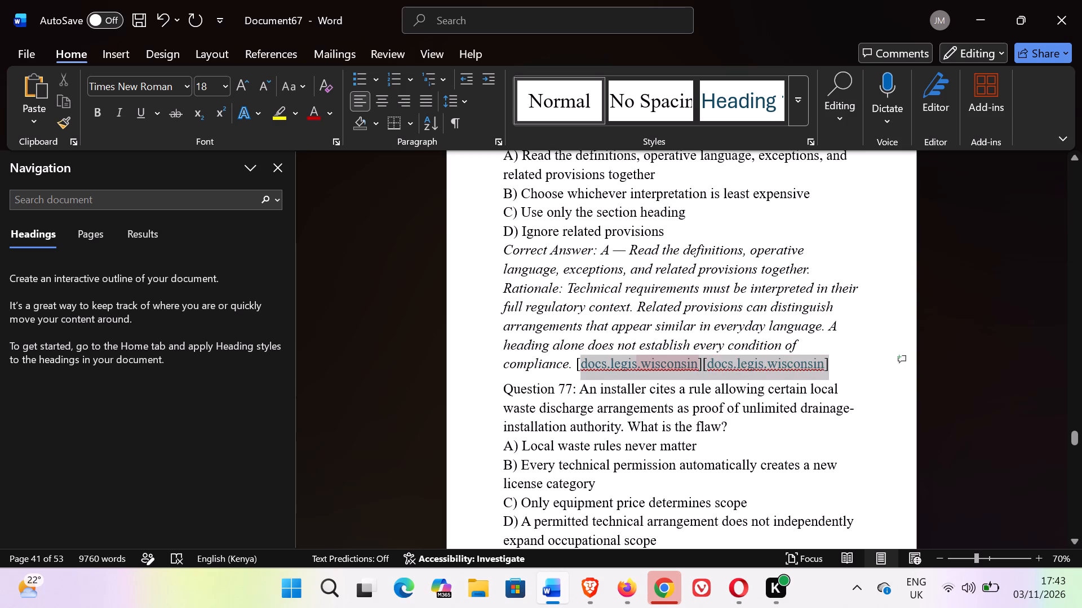
{"action": "left_click_drag", "start_coordinate": [673, 367], "coordinate": [660, 369]}
{"action": "key", "text": "BackSpace"}
{"action": "key", "text": "BackSpace"}
Delete the two docs.legis.wisconsin citation links that follow Question 75's rationale.
{"action": "scroll", "coordinate": [647, 347], "scroll_direction": "up", "scroll_amount": 9}
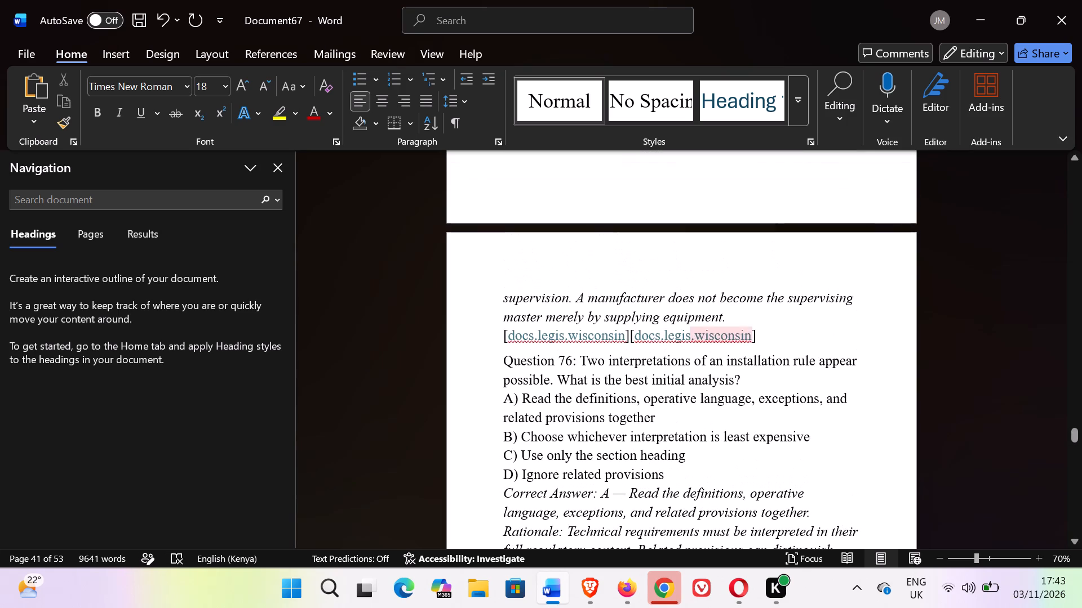
{"action": "left_click_drag", "start_coordinate": [761, 339], "coordinate": [576, 340]}
{"action": "key", "text": "BackSpace"}
{"action": "key", "text": "BackSpace"}
Delete the two docs.legis.wisconsin citation links that follow Question 74's rationale.
{"action": "scroll", "coordinate": [585, 334], "scroll_direction": "up", "scroll_amount": 5}
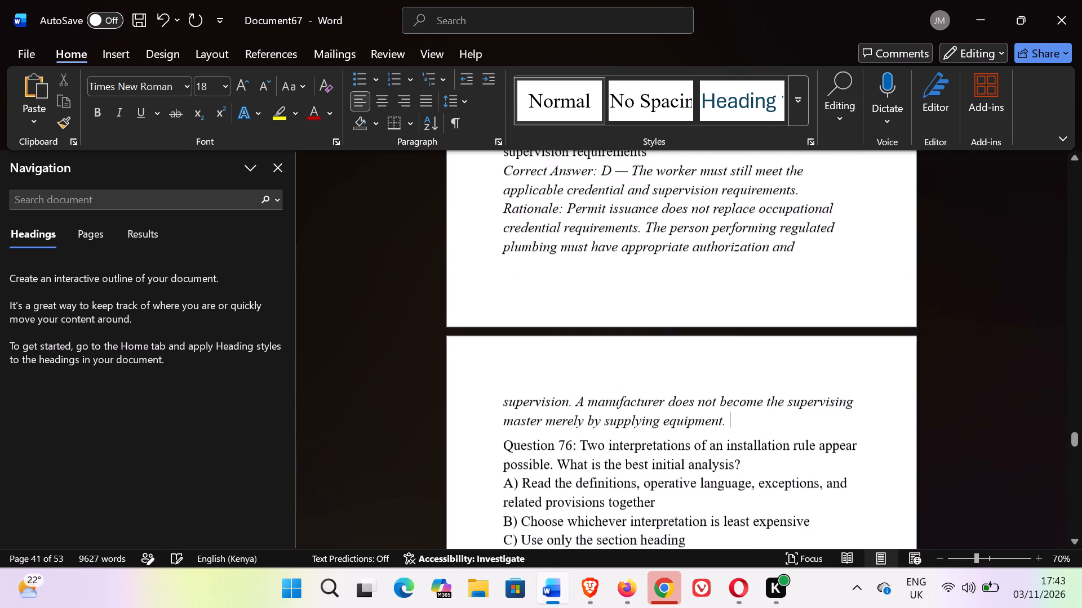
{"action": "scroll", "coordinate": [615, 314], "scroll_direction": "up", "scroll_amount": 4}
{"action": "scroll", "coordinate": [664, 315], "scroll_direction": "up", "scroll_amount": 6}
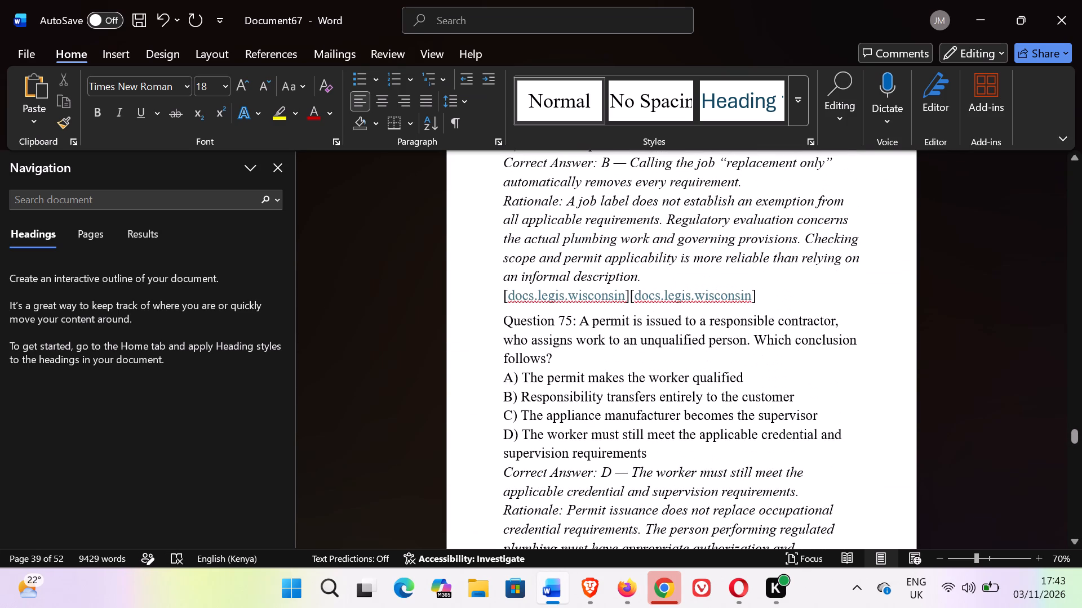
{"action": "scroll", "coordinate": [628, 294], "scroll_direction": "up", "scroll_amount": 4}
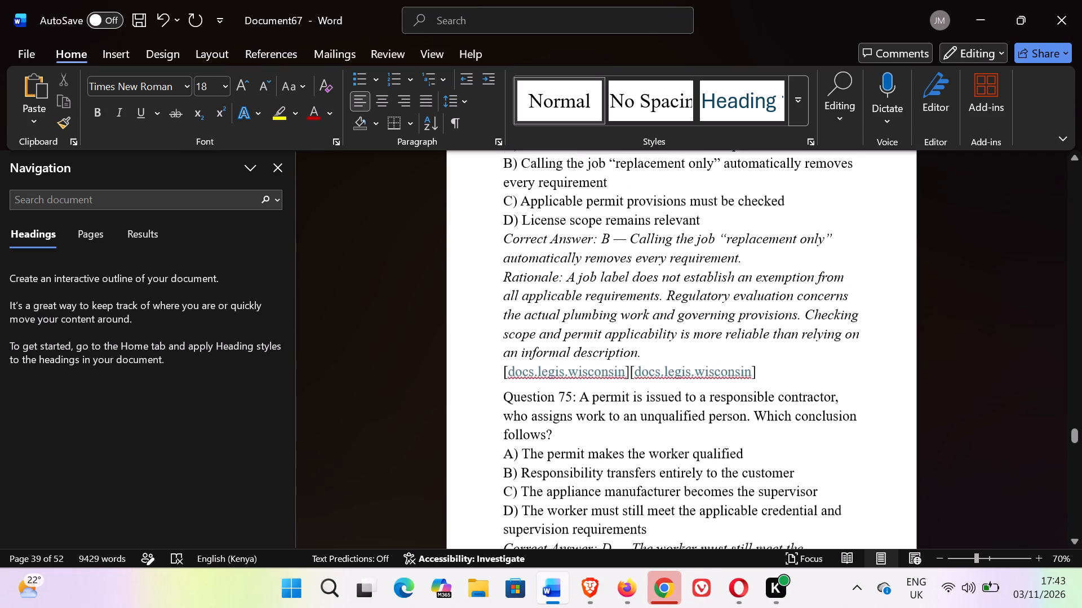
{"action": "scroll", "coordinate": [628, 294], "scroll_direction": "up", "scroll_amount": 1}
{"action": "left_click_drag", "start_coordinate": [773, 424], "coordinate": [649, 424]}
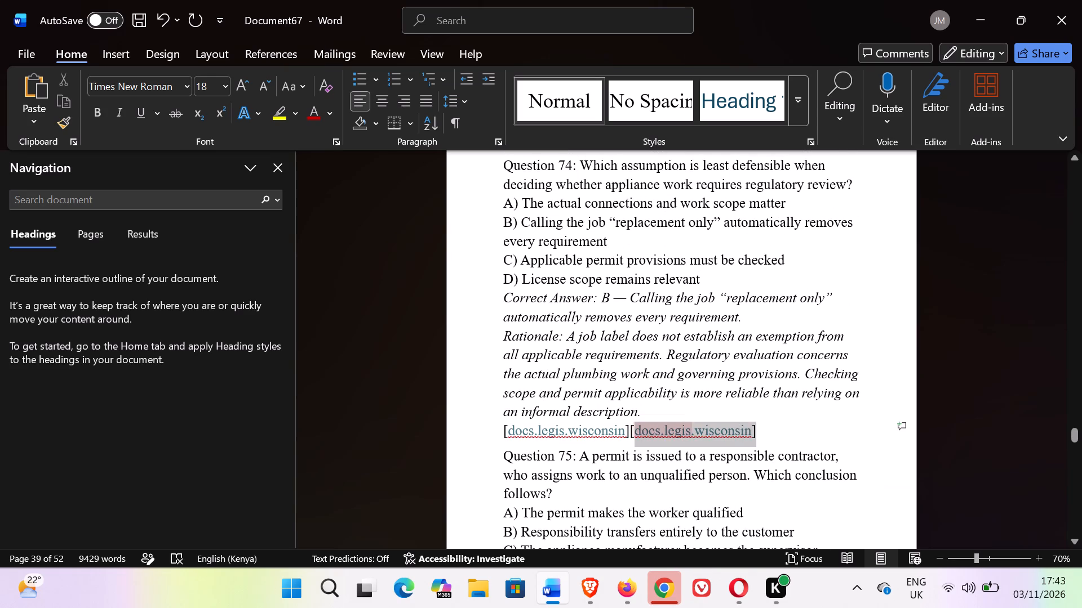
{"action": "left_click_drag", "start_coordinate": [649, 424], "coordinate": [613, 425]}
{"action": "key", "text": "BackSpace"}
{"action": "key", "text": "BackSpace"}
Delete the single docs.legis.wisconsin citation link that follows Question 73's rationale.
{"action": "scroll", "coordinate": [628, 399], "scroll_direction": "up", "scroll_amount": 3}
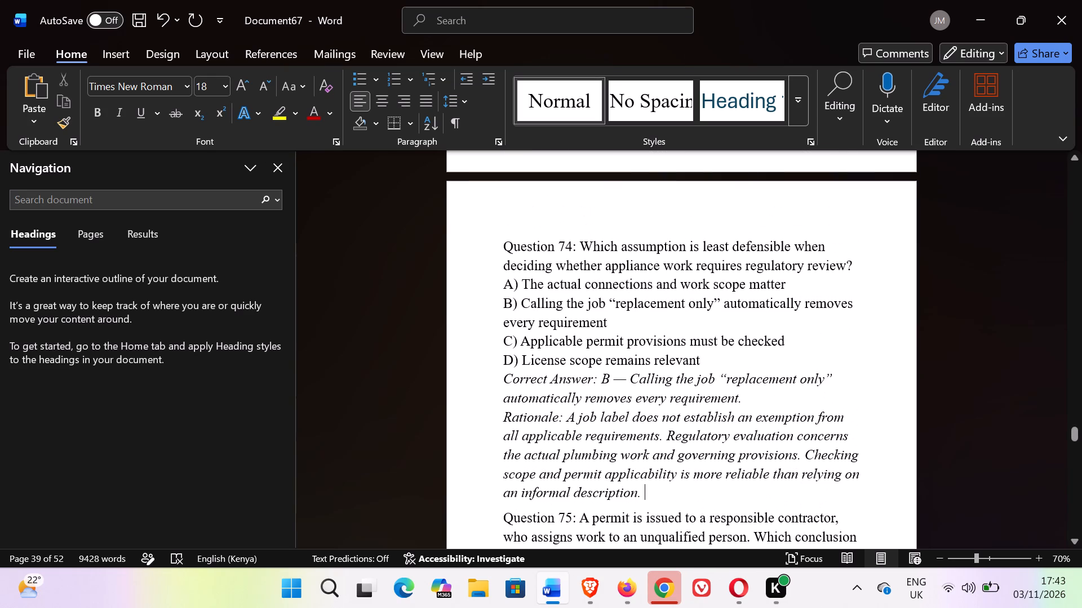
{"action": "scroll", "coordinate": [629, 390], "scroll_direction": "up", "scroll_amount": 1}
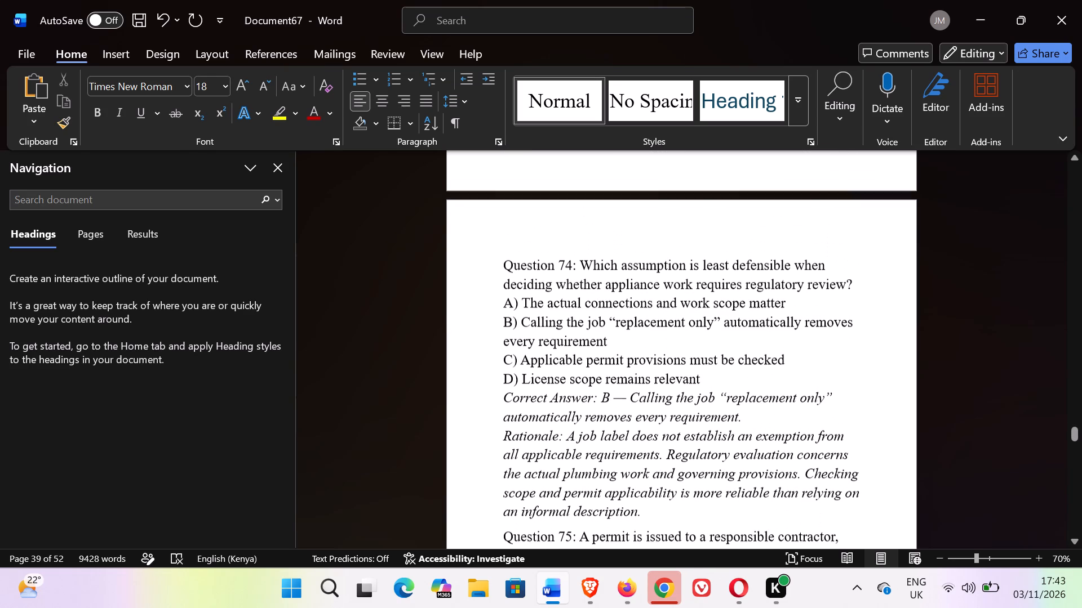
{"action": "scroll", "coordinate": [629, 390], "scroll_direction": "up", "scroll_amount": 1}
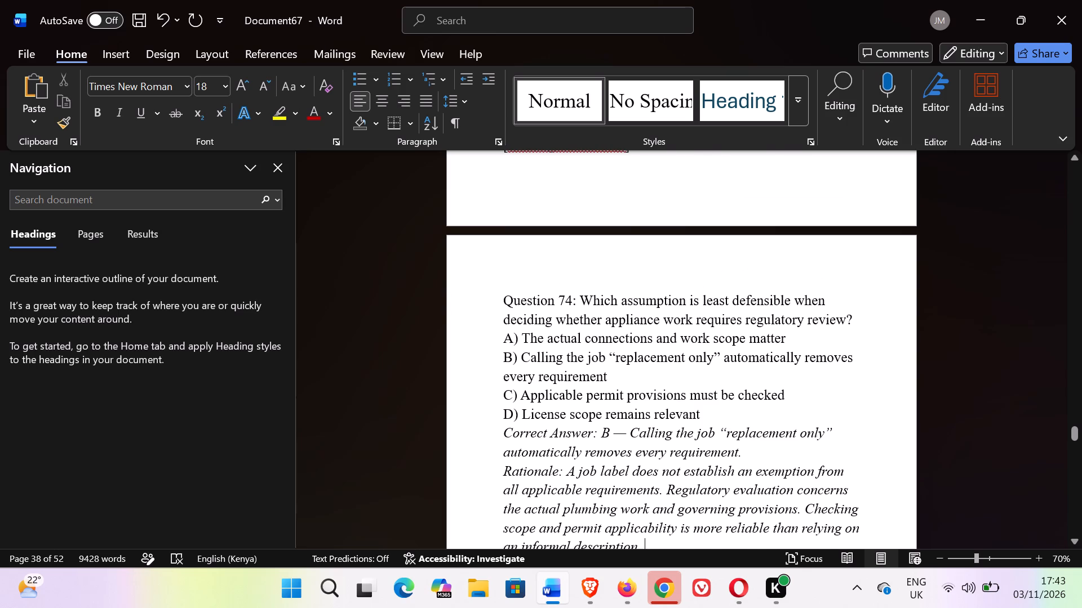
{"action": "scroll", "coordinate": [565, 351], "scroll_direction": "up", "scroll_amount": 10}
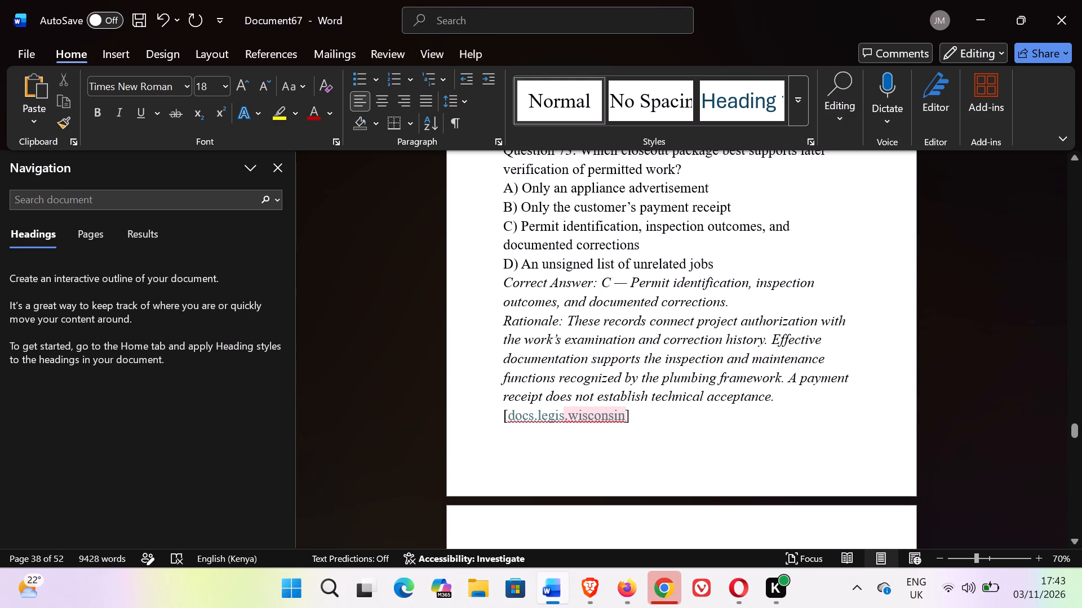
{"action": "left_click_drag", "start_coordinate": [632, 422], "coordinate": [562, 422]}
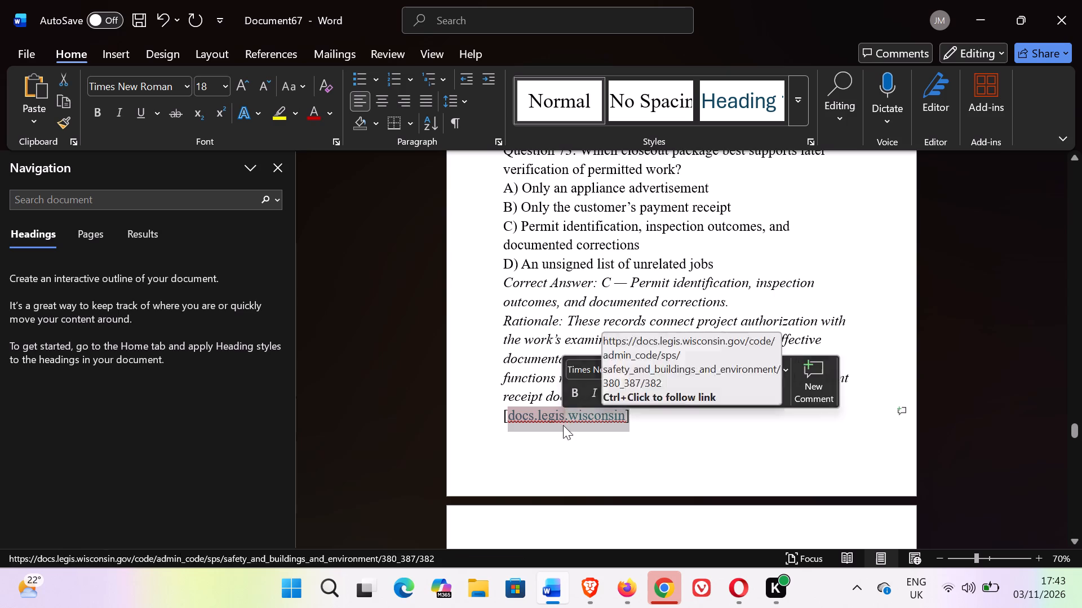
{"action": "key", "text": "BackSpace"}
{"action": "key", "text": "BackSpace"}
Delete the docs.legis.wisconsin citation link and its brackets after Question 72's rationale.
{"action": "scroll", "coordinate": [578, 352], "scroll_direction": "up", "scroll_amount": 8}
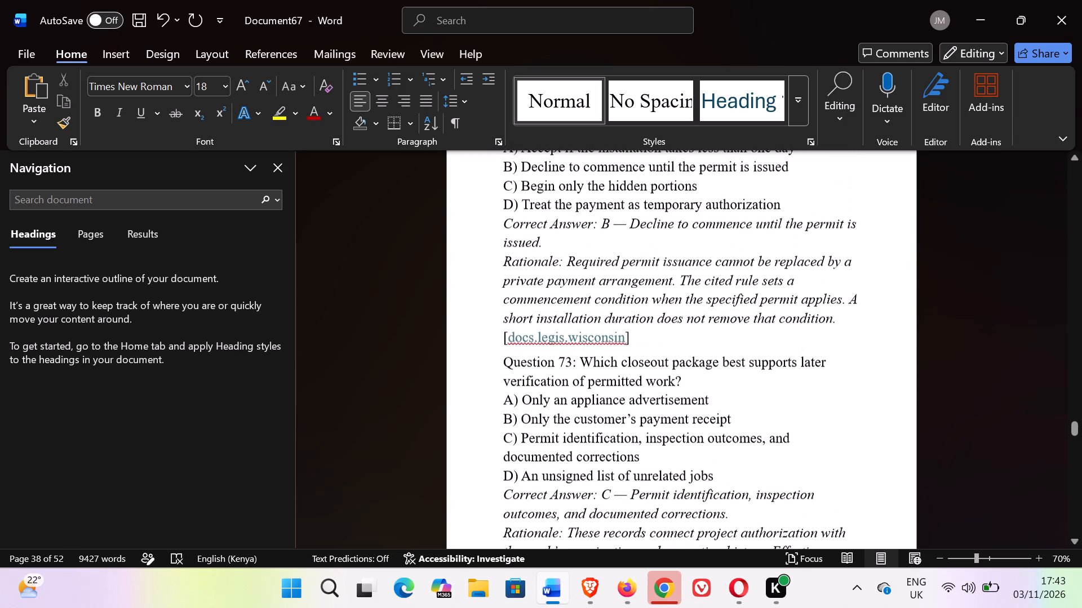
{"action": "scroll", "coordinate": [584, 324], "scroll_direction": "up", "scroll_amount": 3}
{"action": "left_click_drag", "start_coordinate": [636, 428], "coordinate": [587, 428]}
{"action": "key", "text": "BackSpace"}
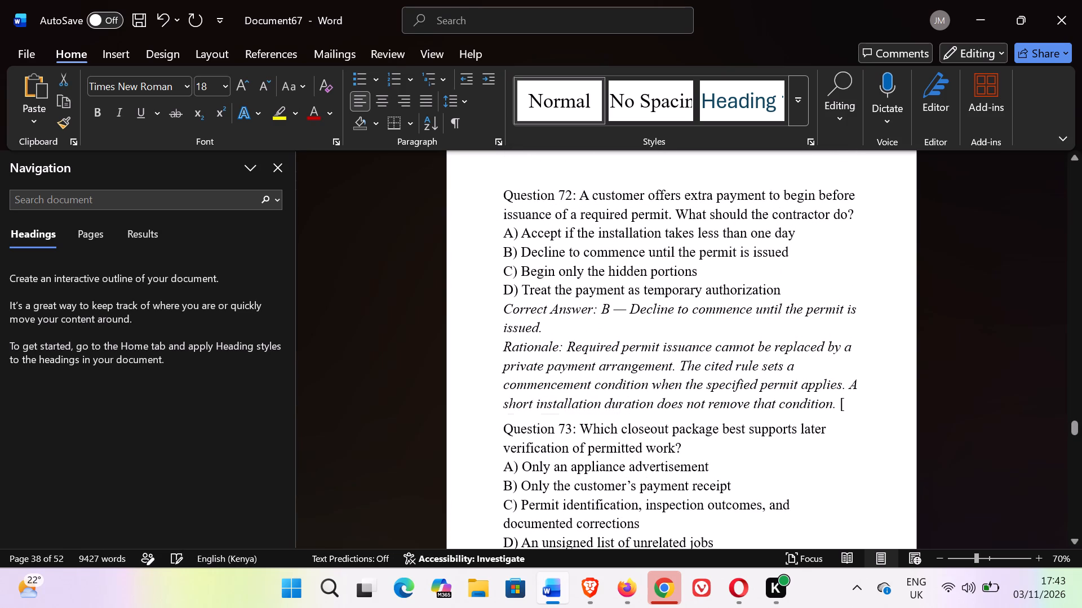
{"action": "key", "text": "BackSpace"}
Delete the docs.legis.wisconsin citation link at the end of Question 71's rationale.
{"action": "scroll", "coordinate": [590, 399], "scroll_direction": "up", "scroll_amount": 9}
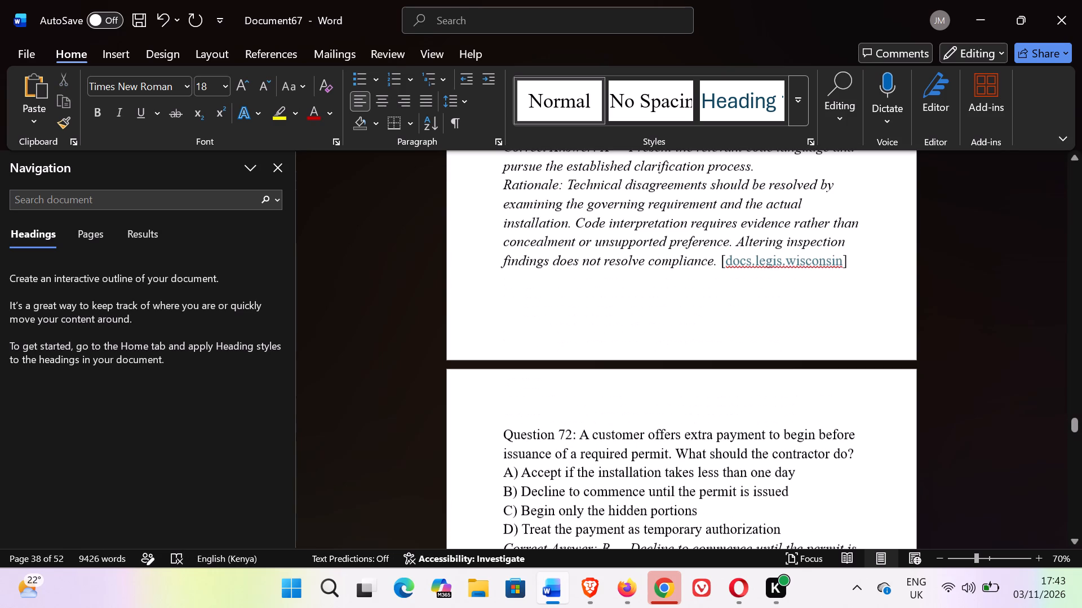
{"action": "left_click_drag", "start_coordinate": [863, 276], "coordinate": [822, 275]}
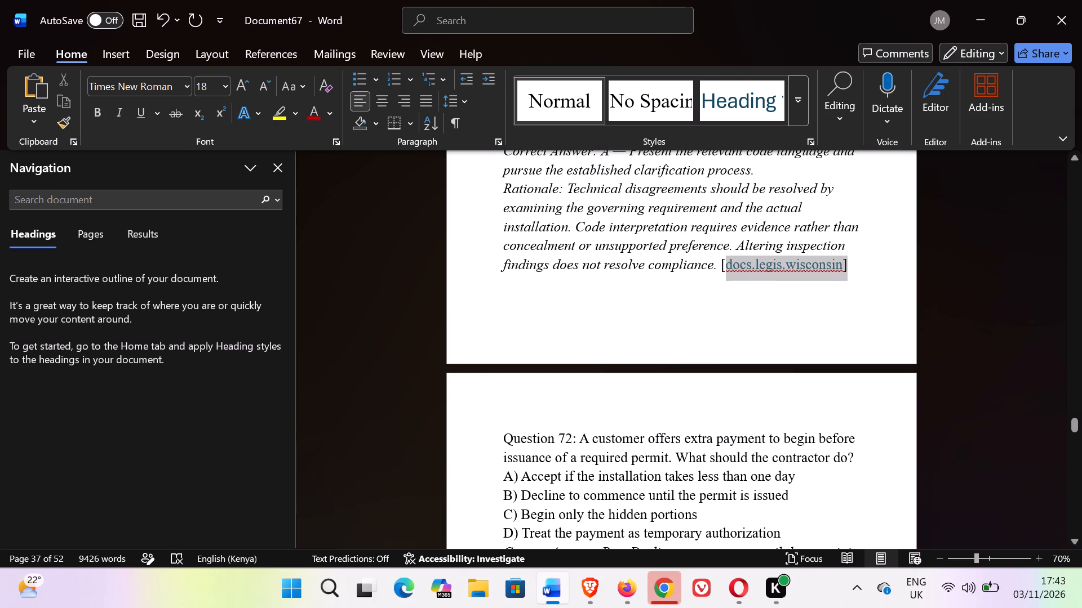
{"action": "left_click_drag", "start_coordinate": [822, 275], "coordinate": [820, 275]}
{"action": "key", "text": "BackSpace"}
{"action": "key", "text": "BackSpace"}
Delete the two docs.legis.wisconsin citation links that follow the rationale just before Question 71.
{"action": "scroll", "coordinate": [816, 268], "scroll_direction": "up", "scroll_amount": 10}
{"action": "scroll", "coordinate": [759, 263], "scroll_direction": "up", "scroll_amount": 3}
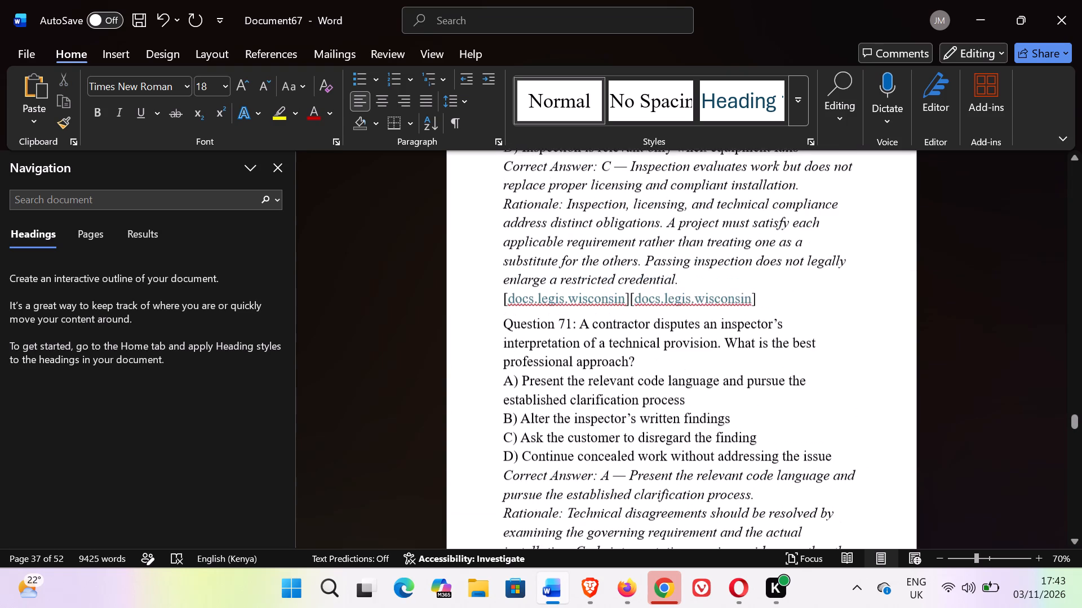
{"action": "left_click_drag", "start_coordinate": [757, 327], "coordinate": [592, 328]}
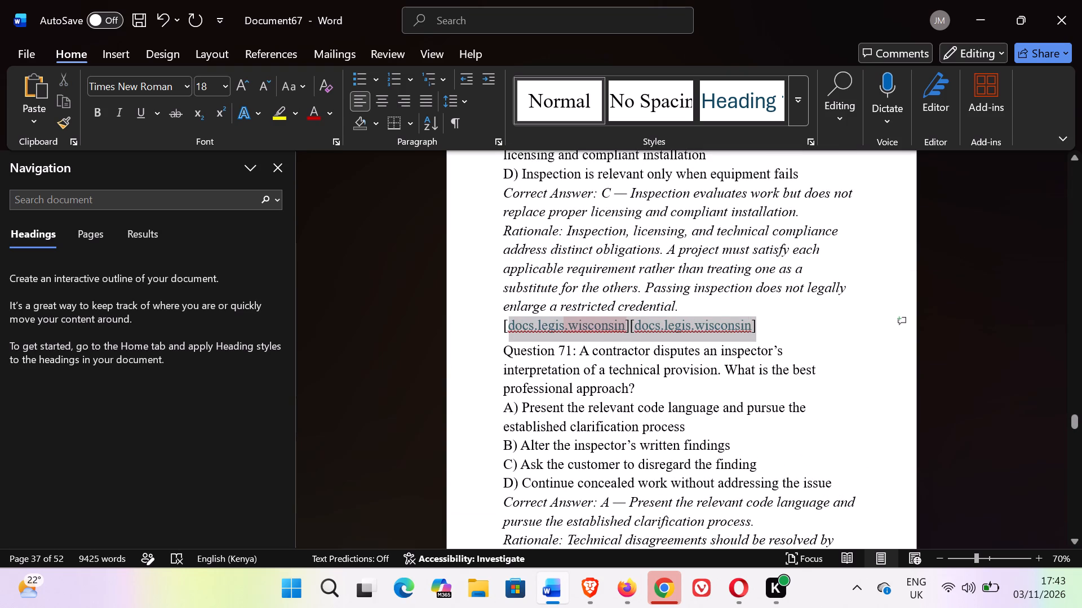
{"action": "left_click_drag", "start_coordinate": [592, 328], "coordinate": [591, 328]}
{"action": "key", "text": "BackSpace"}
{"action": "key", "text": "BackSpace"}
{"action": "scroll", "coordinate": [629, 312], "scroll_direction": "up", "scroll_amount": 8}
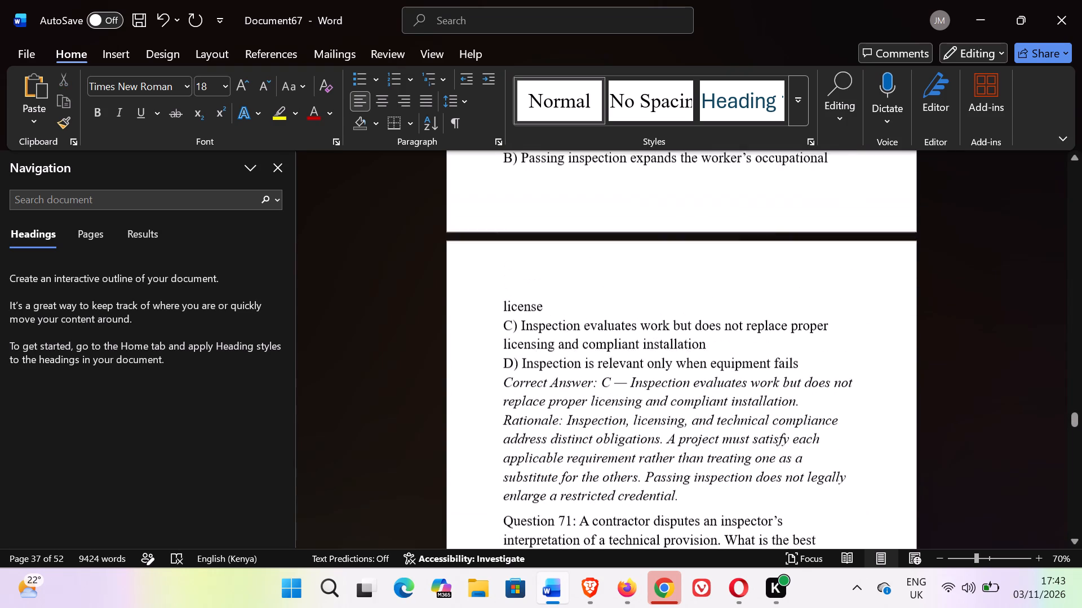
Delete the two docs.legis.wisconsin citation links and their brackets that follow Question 69's rationale.
{"action": "scroll", "coordinate": [672, 296], "scroll_direction": "up", "scroll_amount": 7}
{"action": "left_click_drag", "start_coordinate": [762, 273], "coordinate": [707, 273]}
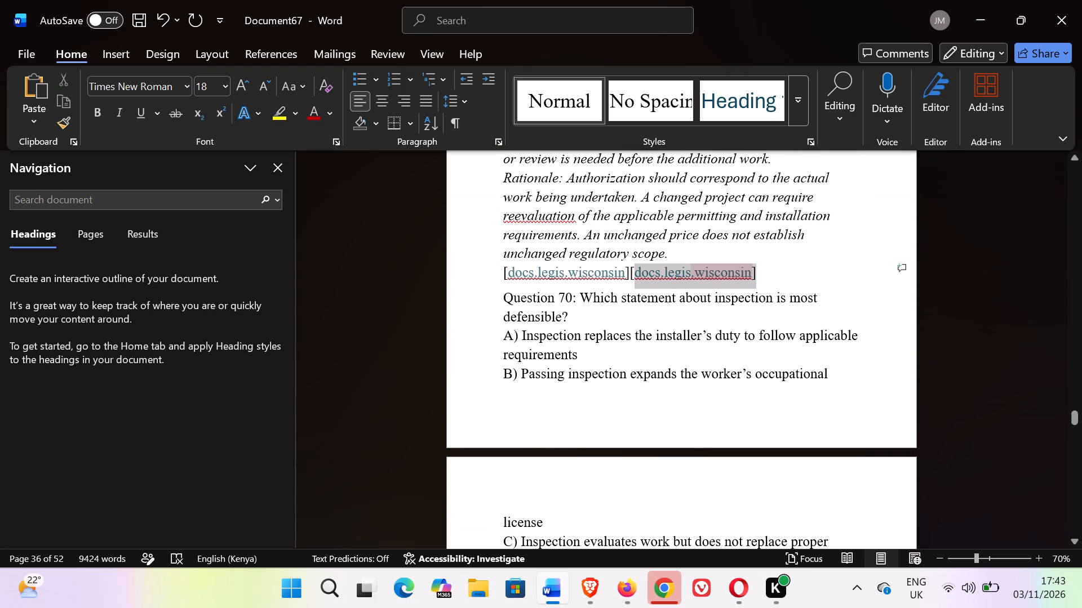
{"action": "left_click_drag", "start_coordinate": [707, 273], "coordinate": [586, 285]}
{"action": "key", "text": "BackSpace"}
{"action": "key", "text": "BackSpace"}
Delete the docs.legis.wisconsin citation link and its brackets at the end of Question 68's rationale.
{"action": "scroll", "coordinate": [617, 274], "scroll_direction": "up", "scroll_amount": 8}
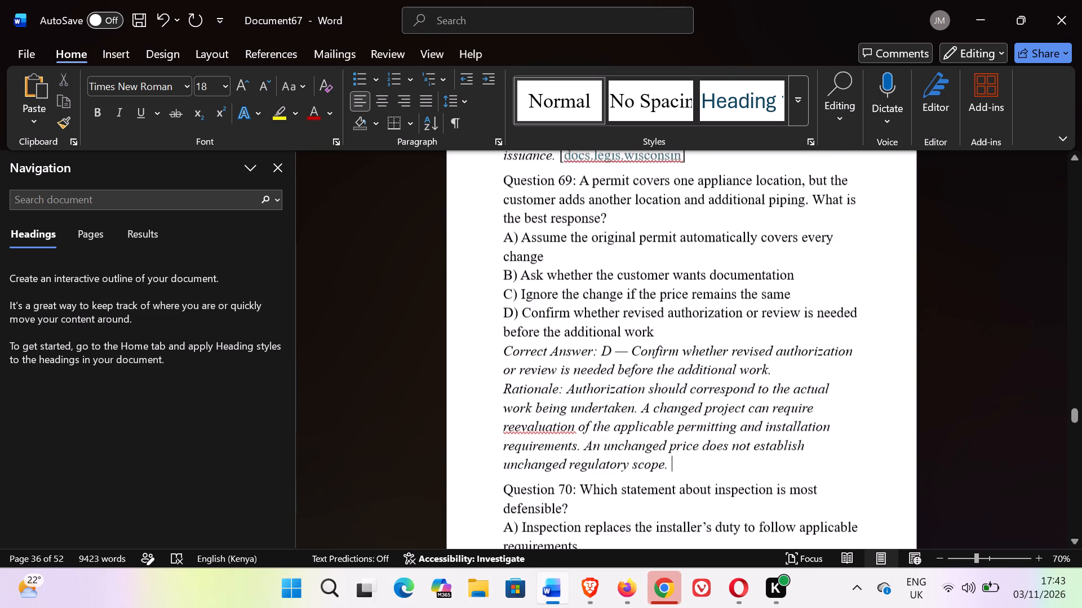
{"action": "scroll", "coordinate": [640, 271], "scroll_direction": "up", "scroll_amount": 3}
{"action": "left_click_drag", "start_coordinate": [691, 255], "coordinate": [656, 247]}
{"action": "key", "text": "BackSpace"}
{"action": "key", "text": "BackSpace"}
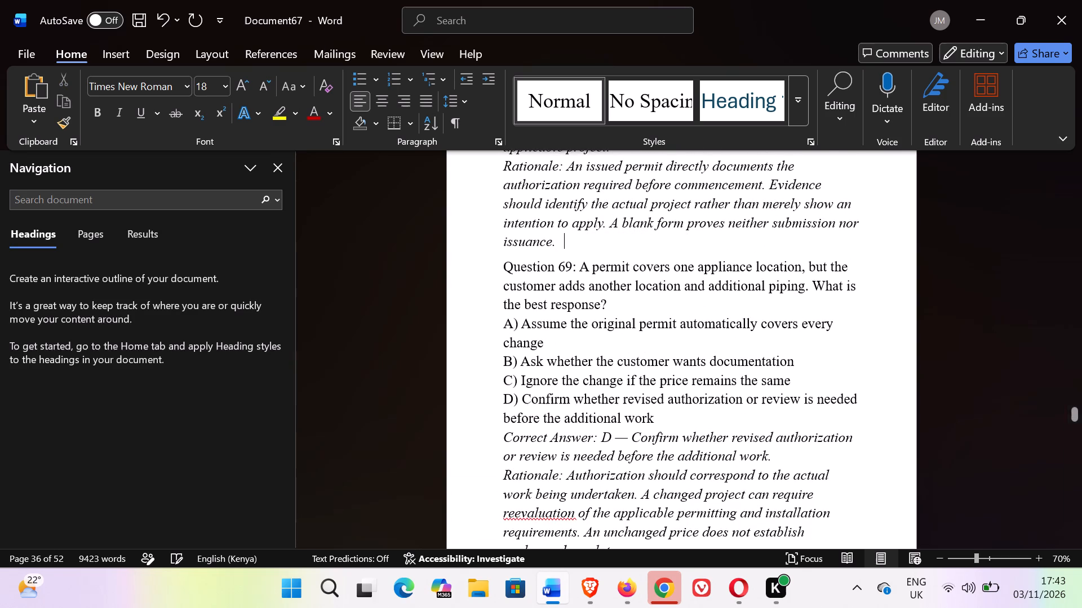
Delete the docs.legis.wisconsin citation link and its brackets at the end of Question 67's rationale.
{"action": "scroll", "coordinate": [654, 247], "scroll_direction": "up", "scroll_amount": 9}
{"action": "scroll", "coordinate": [600, 244], "scroll_direction": "up", "scroll_amount": 3}
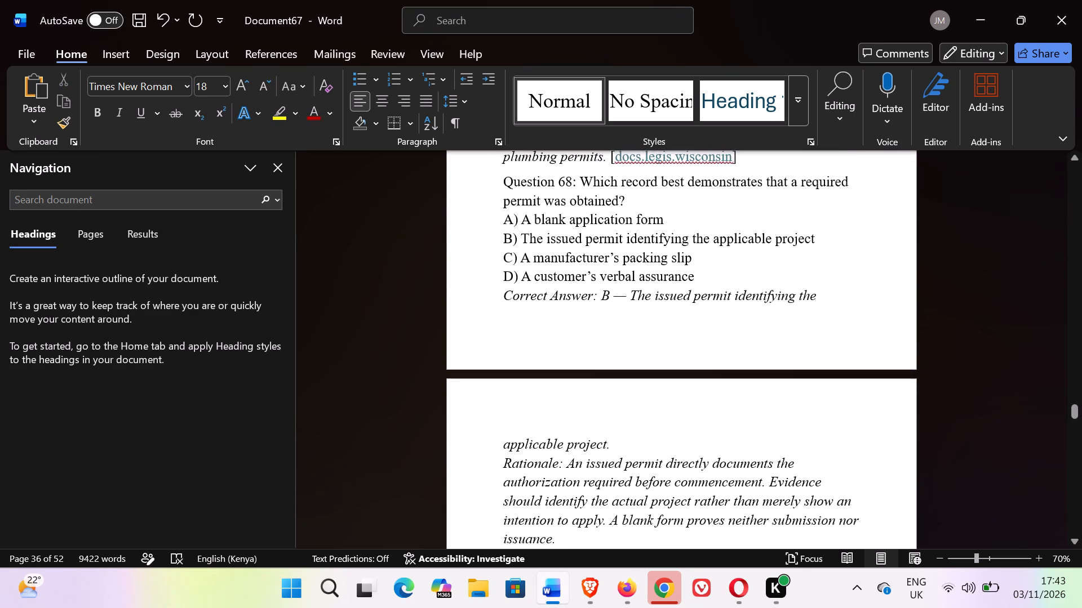
{"action": "scroll", "coordinate": [612, 244], "scroll_direction": "up", "scroll_amount": 1}
{"action": "left_click_drag", "start_coordinate": [740, 222], "coordinate": [694, 218]}
{"action": "key", "text": "BackSpace"}
{"action": "key", "text": "BackSpace"}
Delete the docs.legis.wisconsin citation link and its brackets after Question 66's rationale, just before Question 67.
{"action": "scroll", "coordinate": [693, 218], "scroll_direction": "up", "scroll_amount": 1}
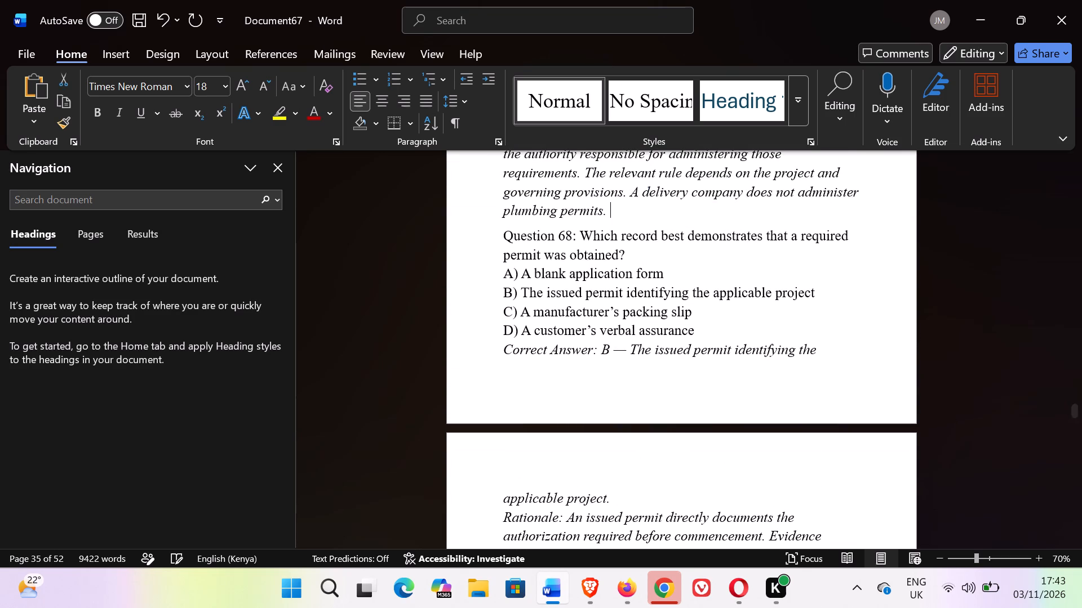
{"action": "scroll", "coordinate": [693, 218], "scroll_direction": "up", "scroll_amount": 12}
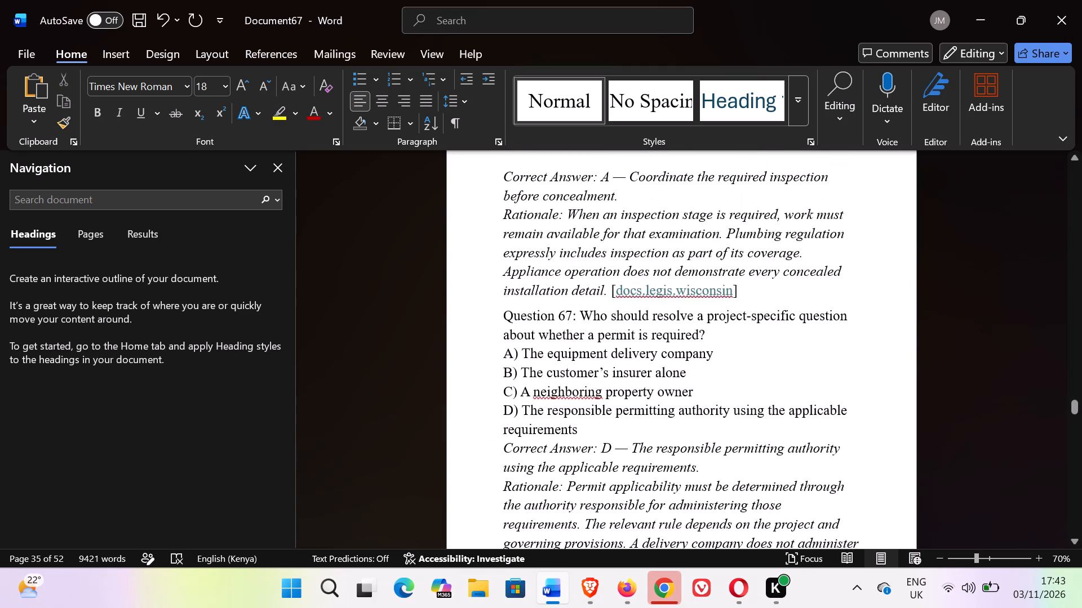
{"action": "left_click_drag", "start_coordinate": [738, 290], "coordinate": [712, 287]}
{"action": "key", "text": "BackSpace"}
{"action": "key", "text": "BackSpace"}
Delete the docs.legis.wisconsin citation link and its brackets that follow Question 65's rationale.
{"action": "scroll", "coordinate": [686, 251], "scroll_direction": "up", "scroll_amount": 4}
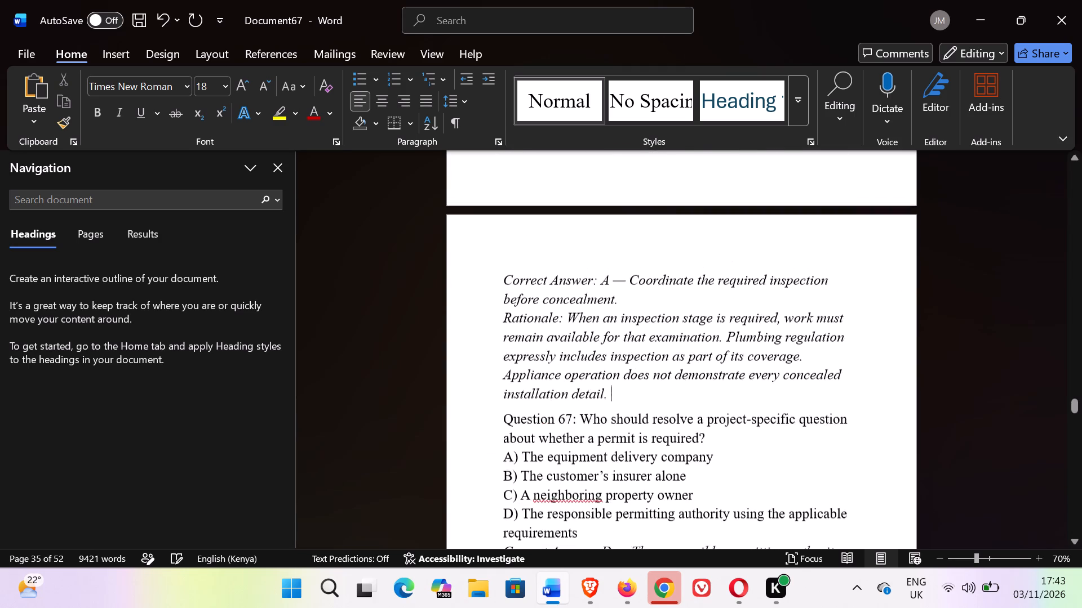
{"action": "scroll", "coordinate": [677, 240], "scroll_direction": "up", "scroll_amount": 9}
{"action": "left_click_drag", "start_coordinate": [638, 246], "coordinate": [580, 246]}
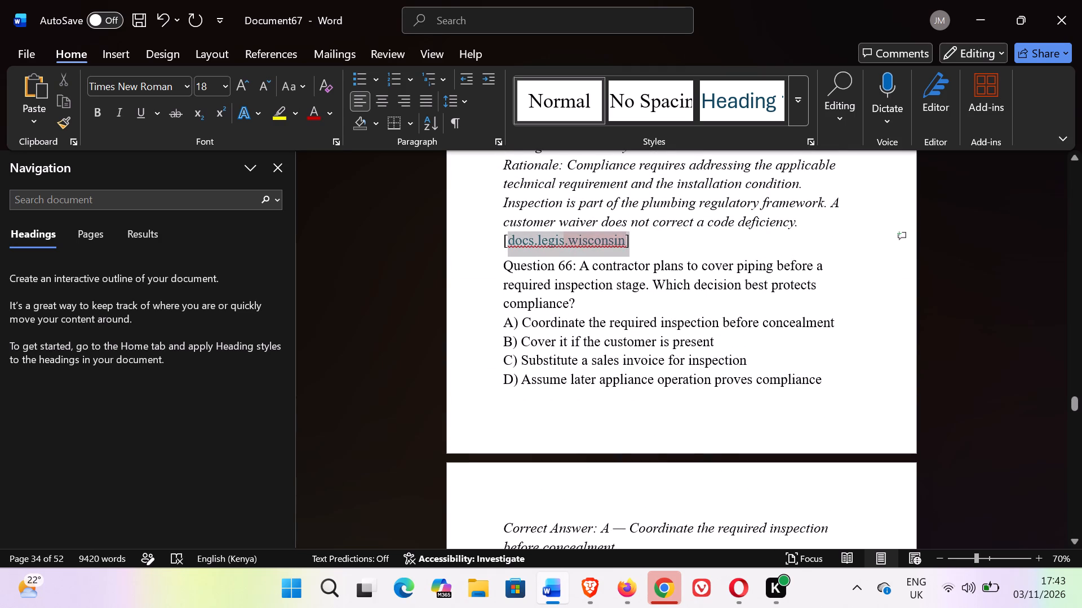
{"action": "left_click_drag", "start_coordinate": [580, 246], "coordinate": [575, 245]}
{"action": "key", "text": "BackSpace"}
{"action": "key", "text": "BackSpace"}
Delete the docs.legis.wisconsin citation link and its brackets at the end of Question 64's rationale.
{"action": "scroll", "coordinate": [595, 245], "scroll_direction": "up", "scroll_amount": 11}
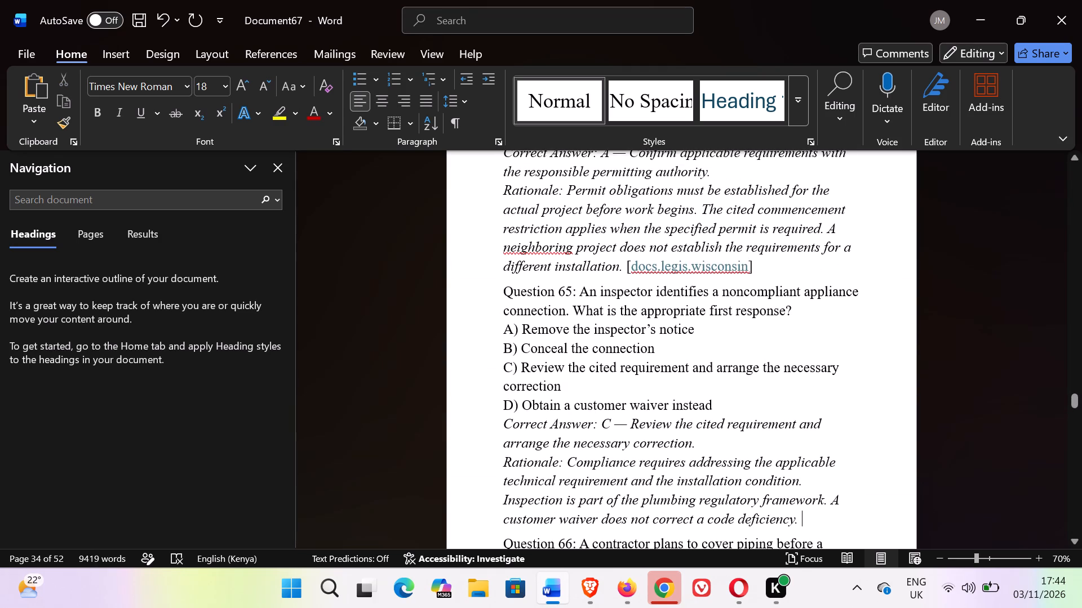
{"action": "left_click_drag", "start_coordinate": [754, 271], "coordinate": [720, 264]}
{"action": "key", "text": "BackSpace"}
{"action": "key", "text": "BackSpace"}
Delete the two docs.legis.wisconsin citation links and their brackets at the end of Question 63's rationale.
{"action": "scroll", "coordinate": [705, 254], "scroll_direction": "up", "scroll_amount": 10}
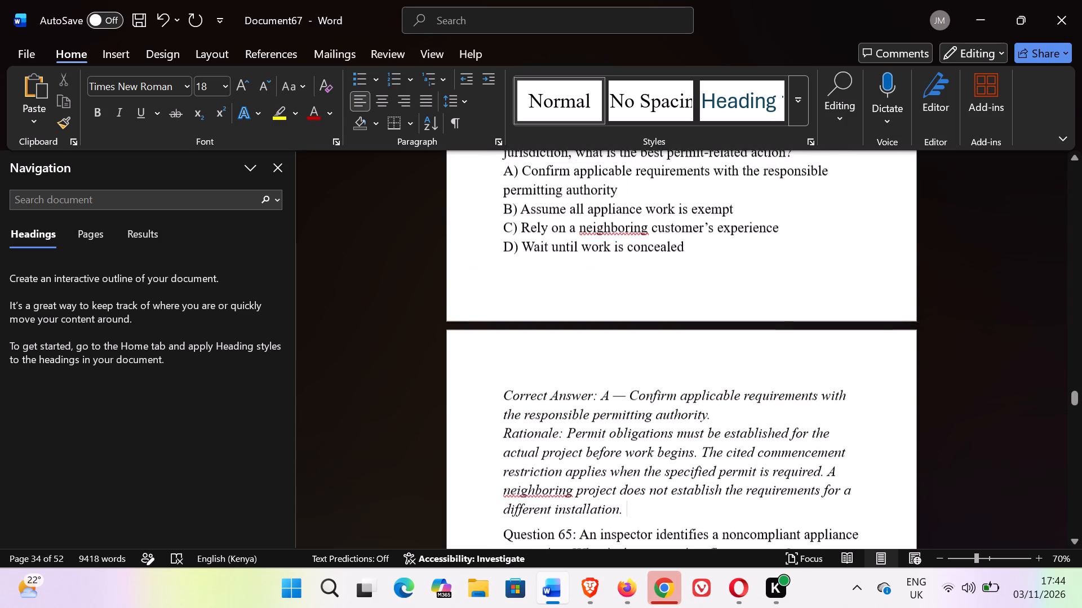
{"action": "scroll", "coordinate": [663, 266], "scroll_direction": "up", "scroll_amount": 5}
{"action": "left_click_drag", "start_coordinate": [859, 273], "coordinate": [742, 270]}
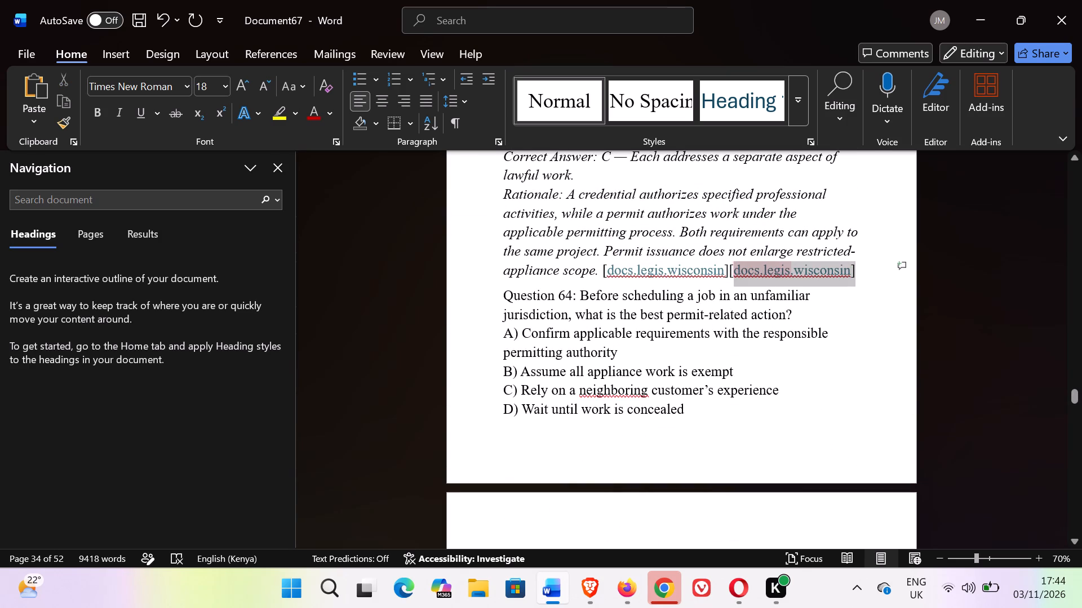
{"action": "left_click_drag", "start_coordinate": [742, 270], "coordinate": [689, 271]}
{"action": "key", "text": "BackSpace"}
{"action": "key", "text": "BackSpace"}
Delete the docs.legis.wisconsin citation link and its brackets that follow Question 62's rationale.
{"action": "scroll", "coordinate": [692, 262], "scroll_direction": "up", "scroll_amount": 10}
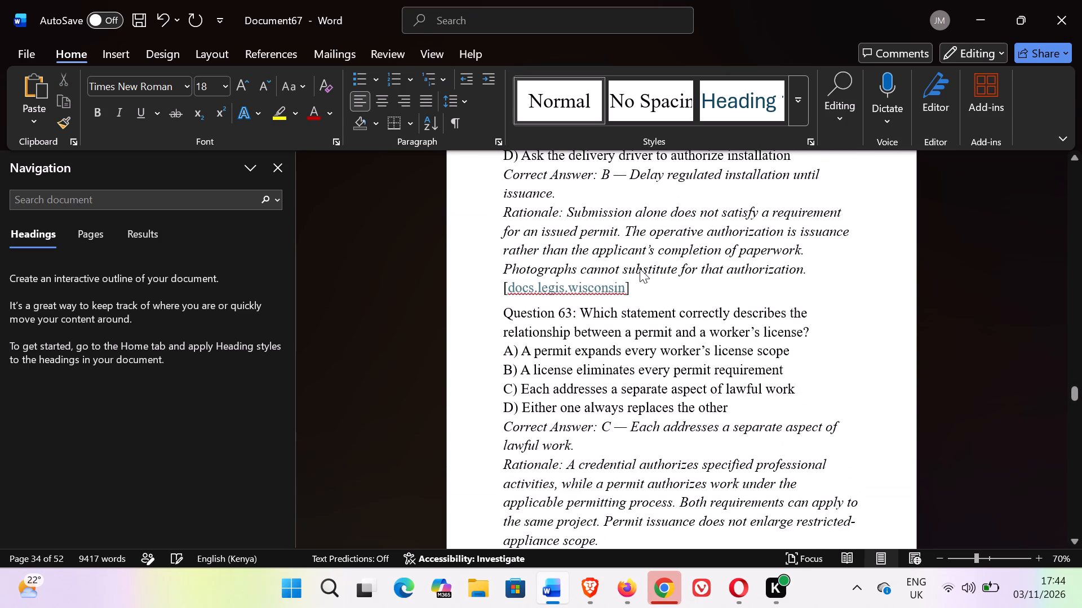
{"action": "left_click_drag", "start_coordinate": [635, 281], "coordinate": [598, 284]}
{"action": "key", "text": "BackSpace"}
{"action": "key", "text": "BackSpace"}
Delete the docs.legis.wisconsin citation link and its brackets at the end of Question 61's rationale.
{"action": "scroll", "coordinate": [611, 272], "scroll_direction": "up", "scroll_amount": 6}
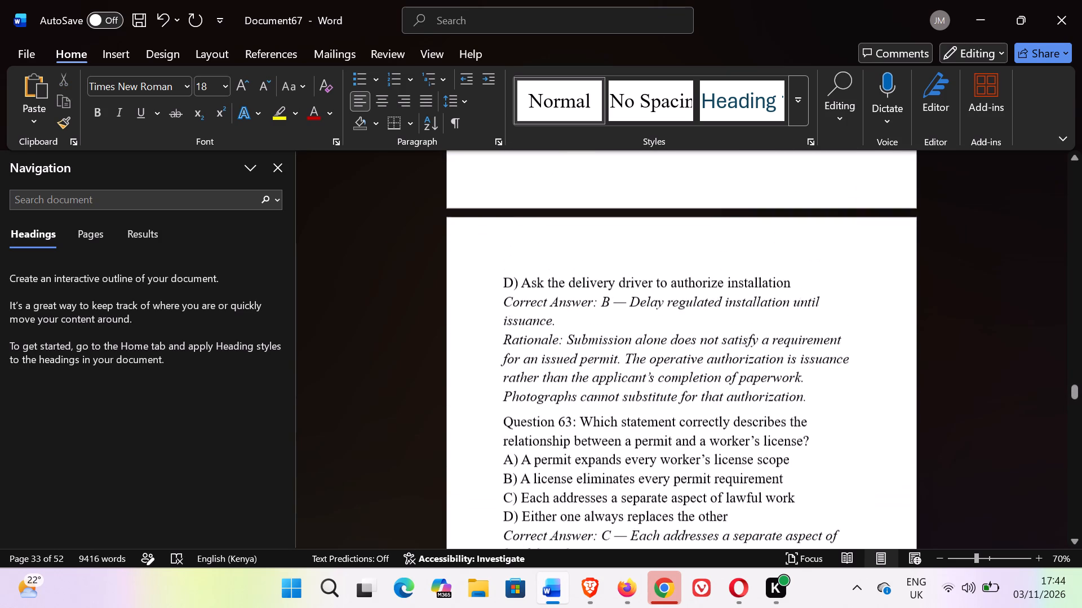
{"action": "scroll", "coordinate": [639, 257], "scroll_direction": "up", "scroll_amount": 7}
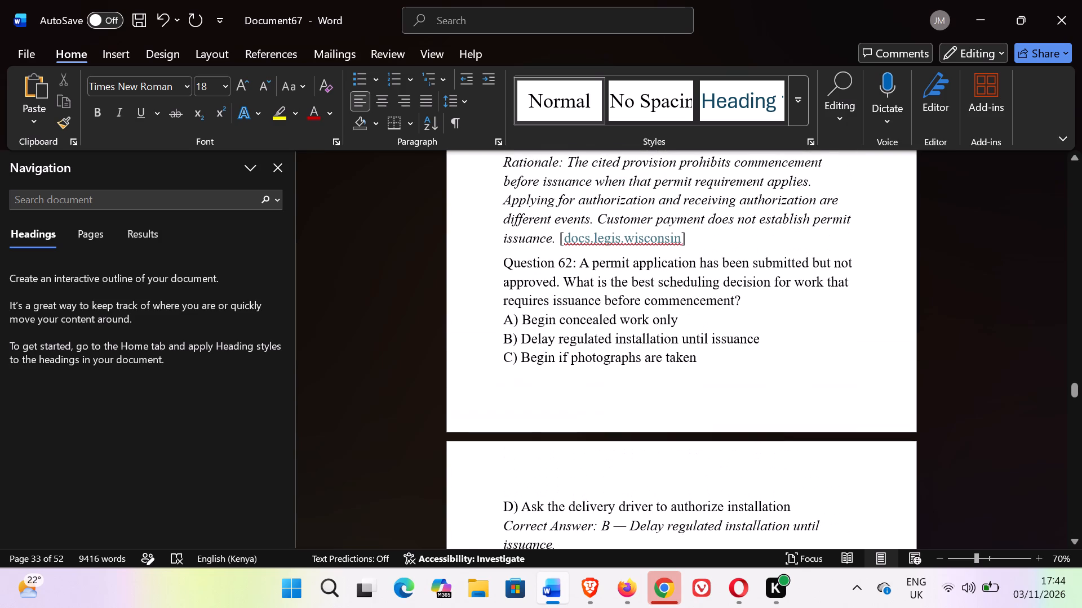
{"action": "left_click_drag", "start_coordinate": [688, 249], "coordinate": [642, 242]}
{"action": "key", "text": "BackSpace"}
{"action": "key", "text": "BackSpace"}
Delete the docs.legis.wisconsin citation link and its brackets at the end of Question 60's rationale.
{"action": "scroll", "coordinate": [642, 242], "scroll_direction": "up", "scroll_amount": 6}
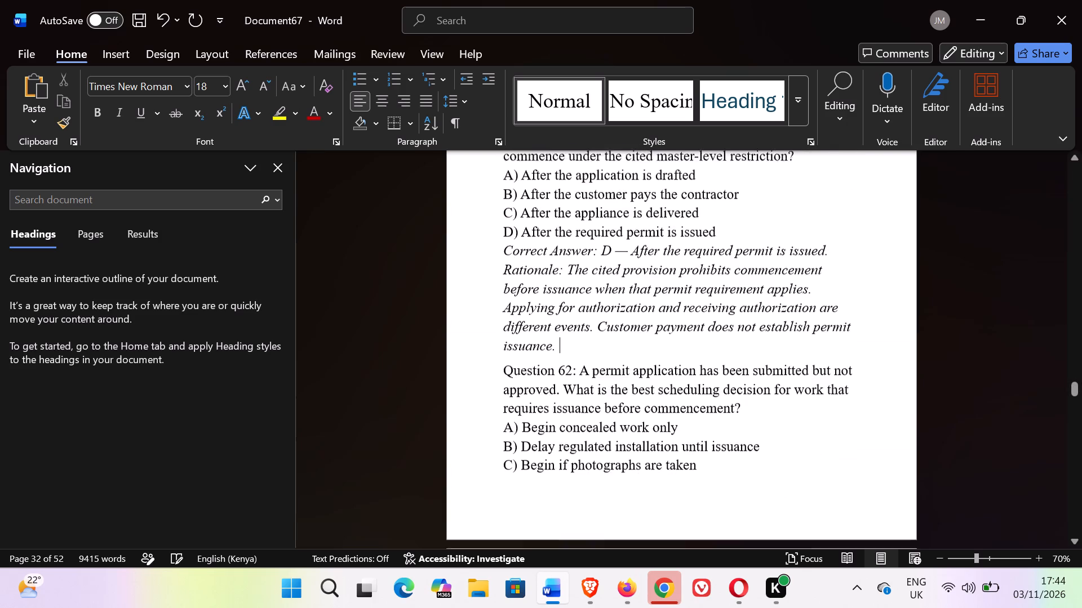
{"action": "scroll", "coordinate": [659, 252], "scroll_direction": "up", "scroll_amount": 8}
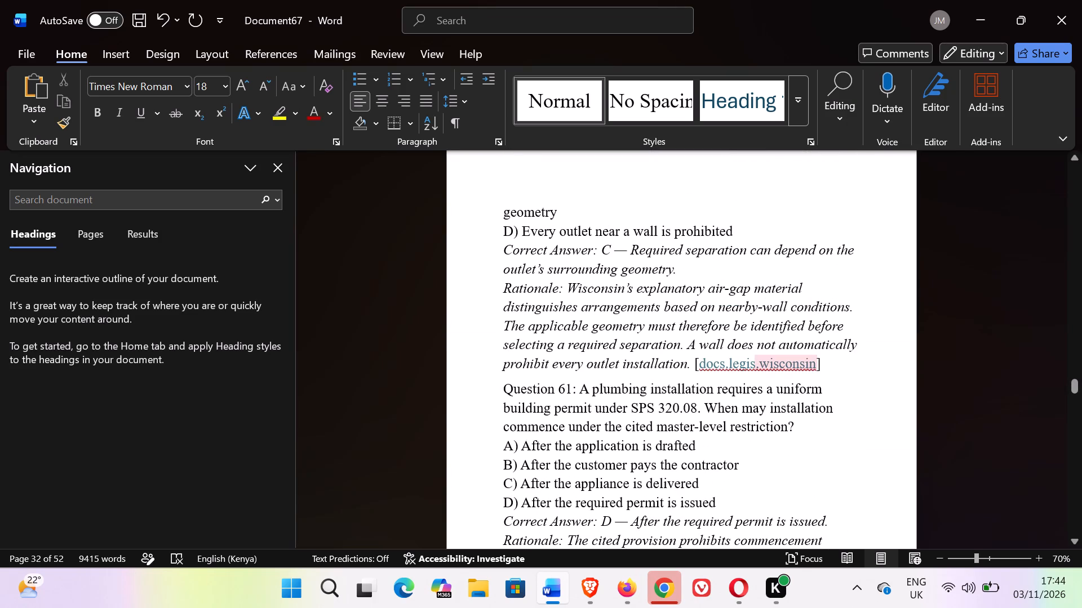
{"action": "left_click_drag", "start_coordinate": [823, 367], "coordinate": [773, 361]}
{"action": "key", "text": "BackSpace"}
{"action": "key", "text": "BackSpace"}
Delete the docs.legis.wisconsin citation link and its brackets after Question 57's rationale, just before Question 58.
{"action": "scroll", "coordinate": [727, 286], "scroll_direction": "up", "scroll_amount": 6}
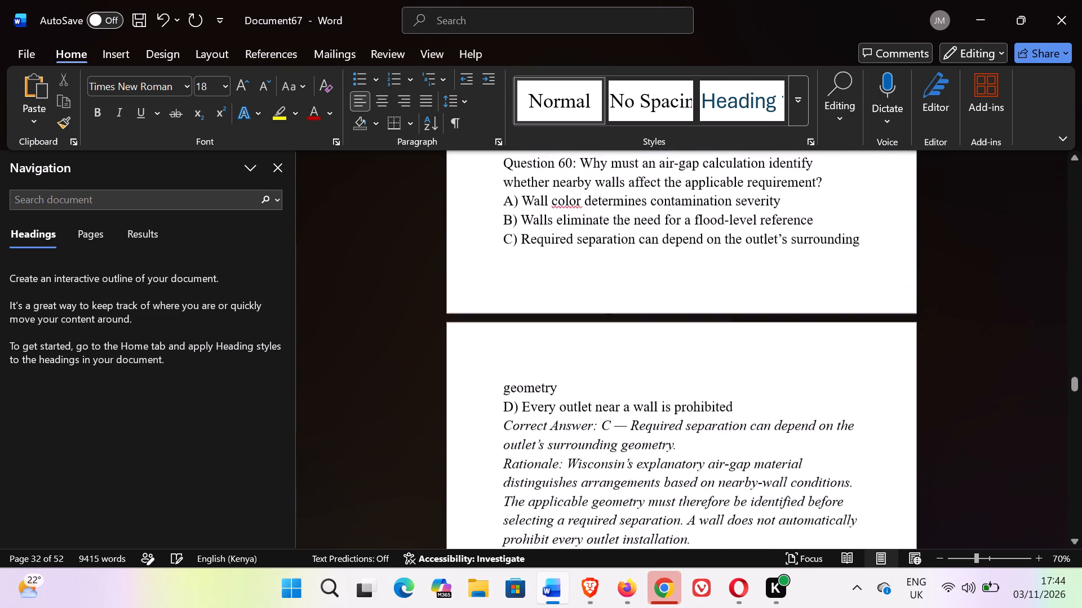
{"action": "scroll", "coordinate": [644, 265], "scroll_direction": "up", "scroll_amount": 14}
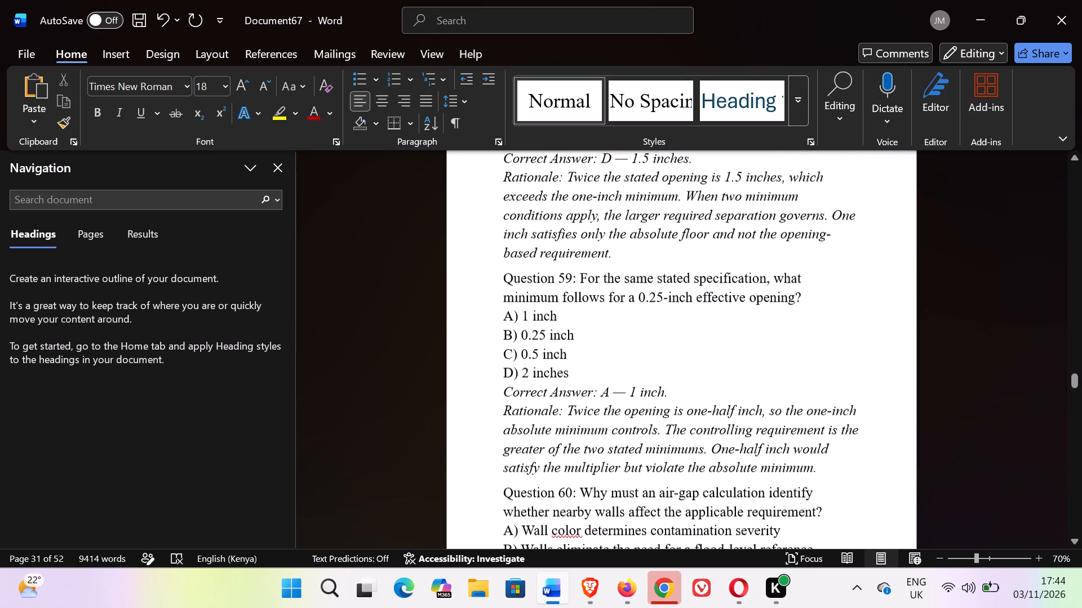
{"action": "scroll", "coordinate": [632, 318], "scroll_direction": "up", "scroll_amount": 14}
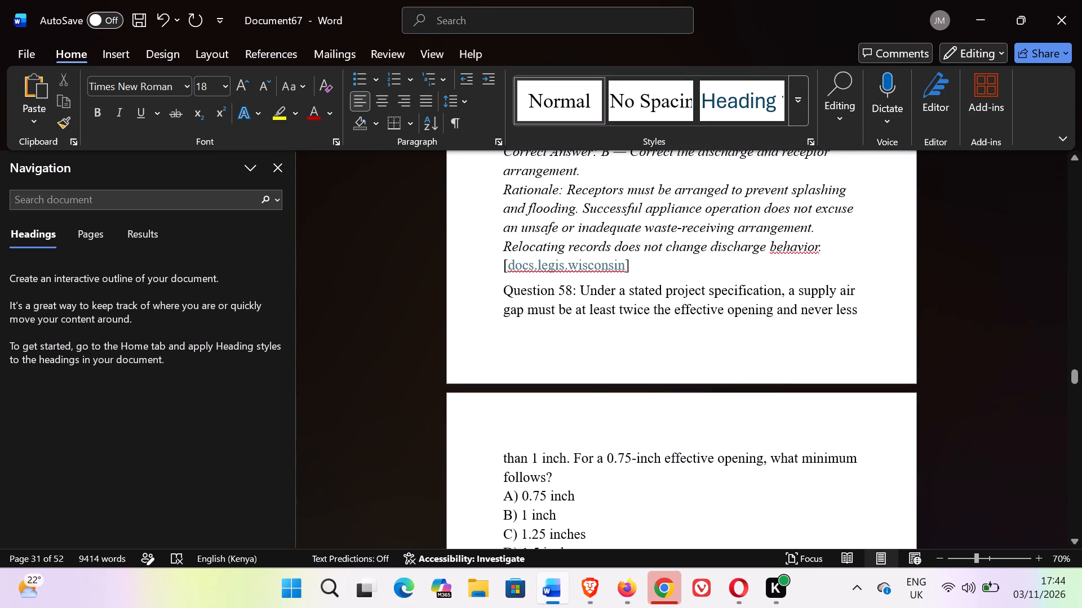
{"action": "left_click_drag", "start_coordinate": [636, 272], "coordinate": [577, 276]}
{"action": "key", "text": "BackSpace"}
{"action": "key", "text": "BackSpace"}
Delete the docs.legis.wisconsin citation link and its brackets at the end of the rationale just before Question 57.
{"action": "scroll", "coordinate": [579, 278], "scroll_direction": "up", "scroll_amount": 5}
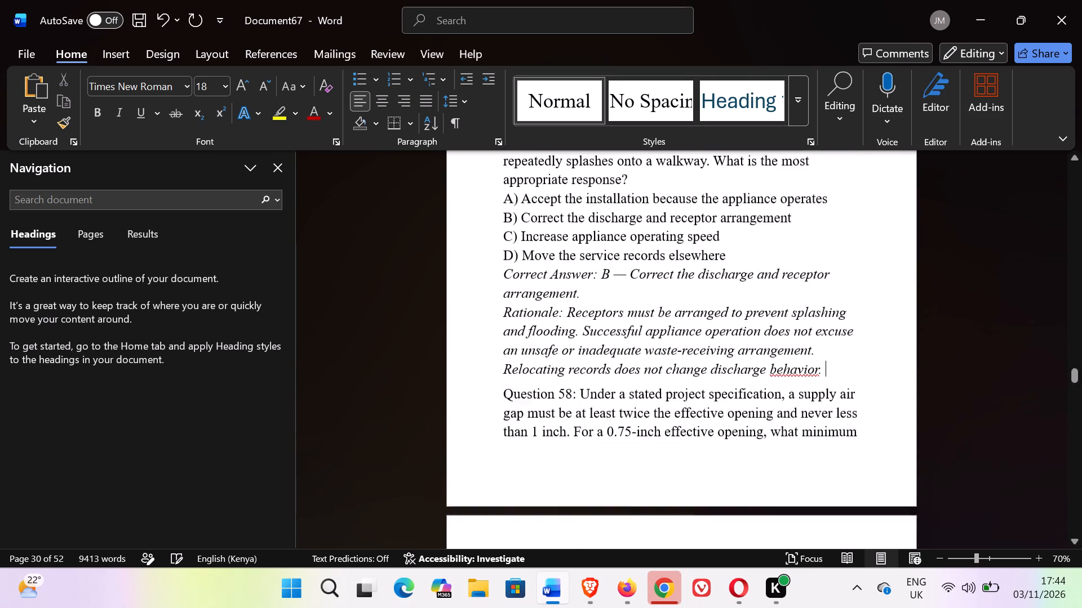
{"action": "scroll", "coordinate": [588, 265], "scroll_direction": "up", "scroll_amount": 5}
{"action": "left_click_drag", "start_coordinate": [862, 271], "coordinate": [810, 268]}
{"action": "key", "text": "BackSpace"}
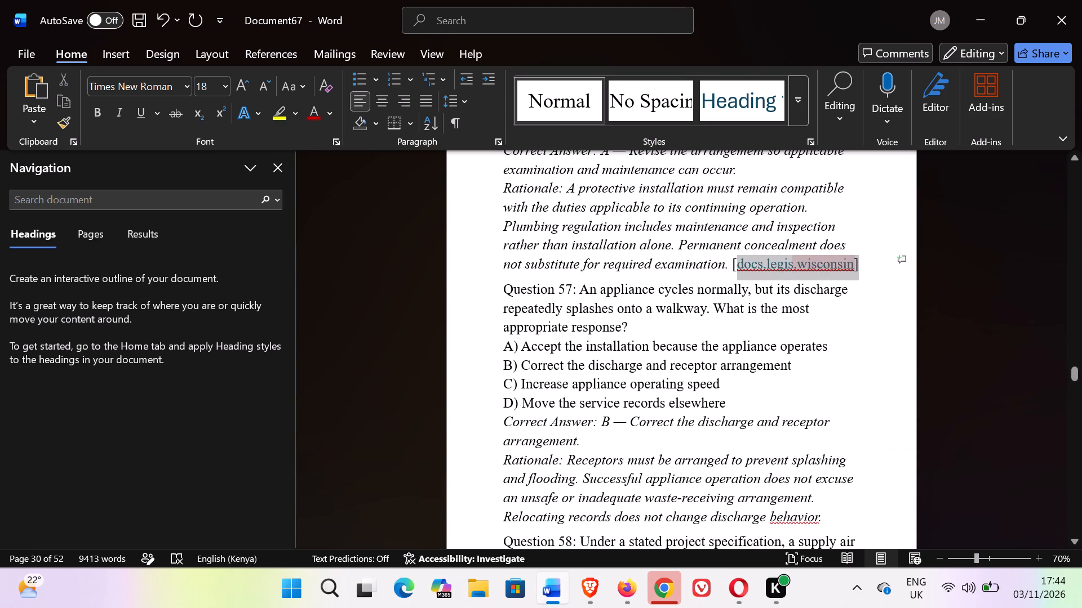
{"action": "key", "text": "BackSpace"}
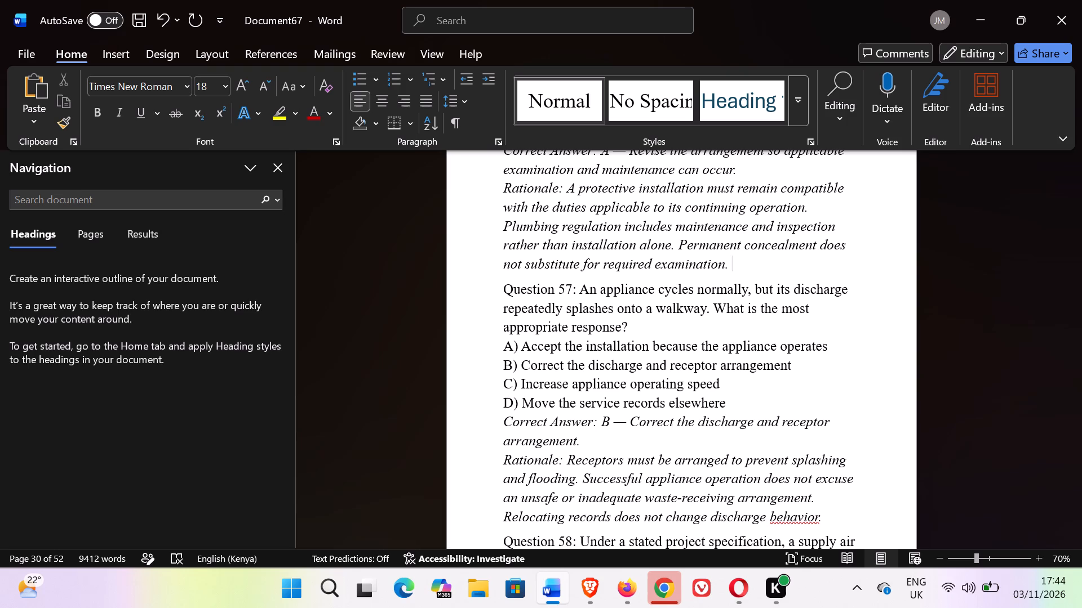
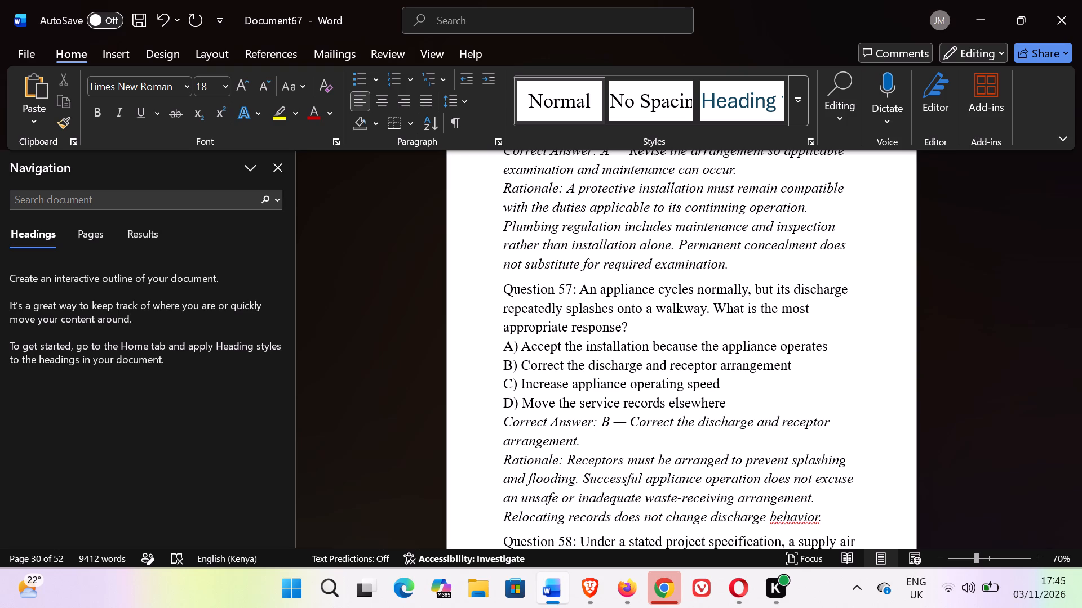
Delete the docs.legis.wisconsin citation link and its brackets at the end of Question 55's rationale, just before Question 56.
{"action": "scroll", "coordinate": [777, 333], "scroll_direction": "up", "scroll_amount": 1}
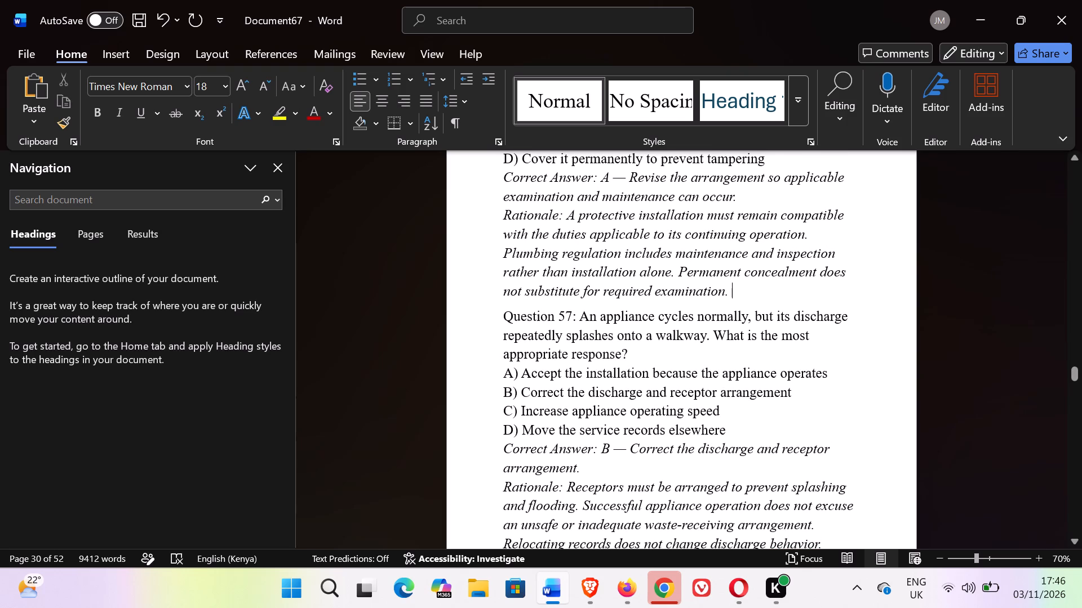
{"action": "scroll", "coordinate": [793, 331], "scroll_direction": "down", "scroll_amount": 1}
{"action": "scroll", "coordinate": [773, 312], "scroll_direction": "up", "scroll_amount": 12}
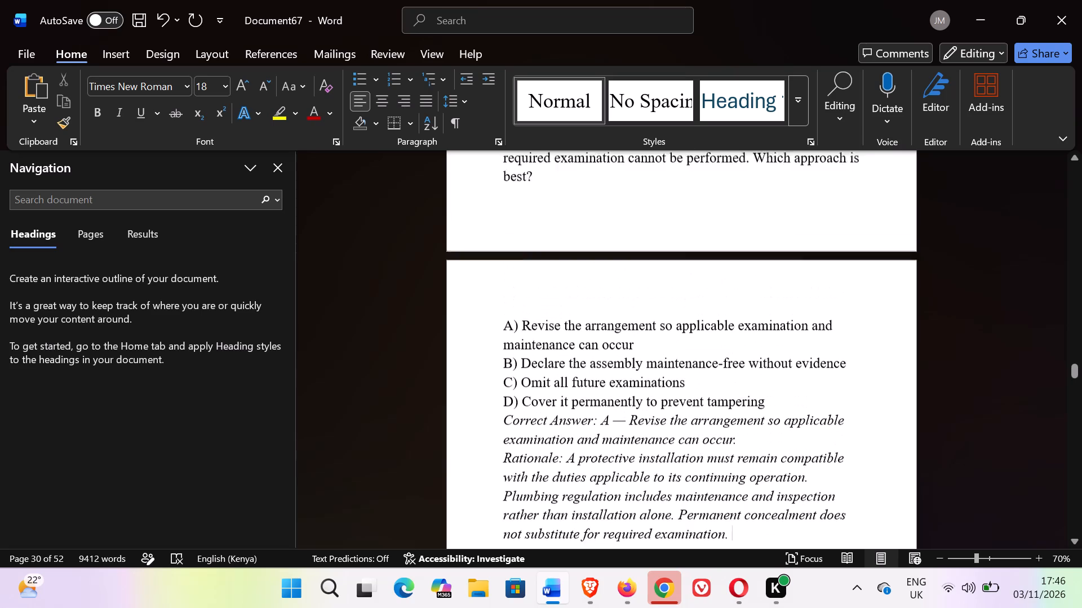
{"action": "scroll", "coordinate": [663, 240], "scroll_direction": "up", "scroll_amount": 4}
{"action": "left_click_drag", "start_coordinate": [696, 280], "coordinate": [641, 280]}
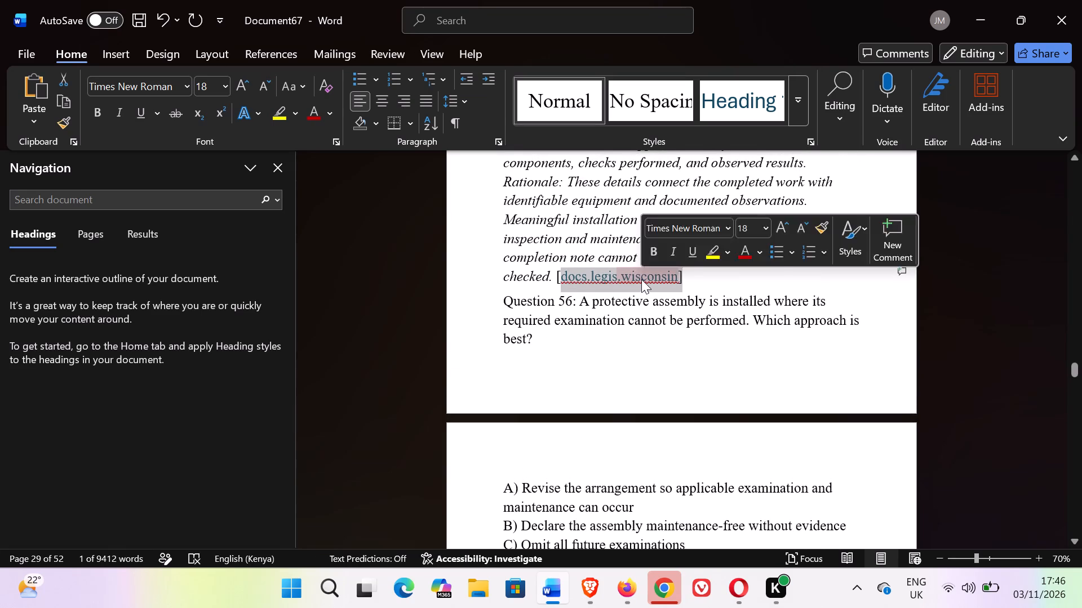
{"action": "key", "text": "BackSpace"}
{"action": "key", "text": "BackSpace"}
Delete the docs.legis.wisconsin citation link and its brackets at the end of the rationale just before Question 55.
{"action": "scroll", "coordinate": [641, 277], "scroll_direction": "up", "scroll_amount": 12}
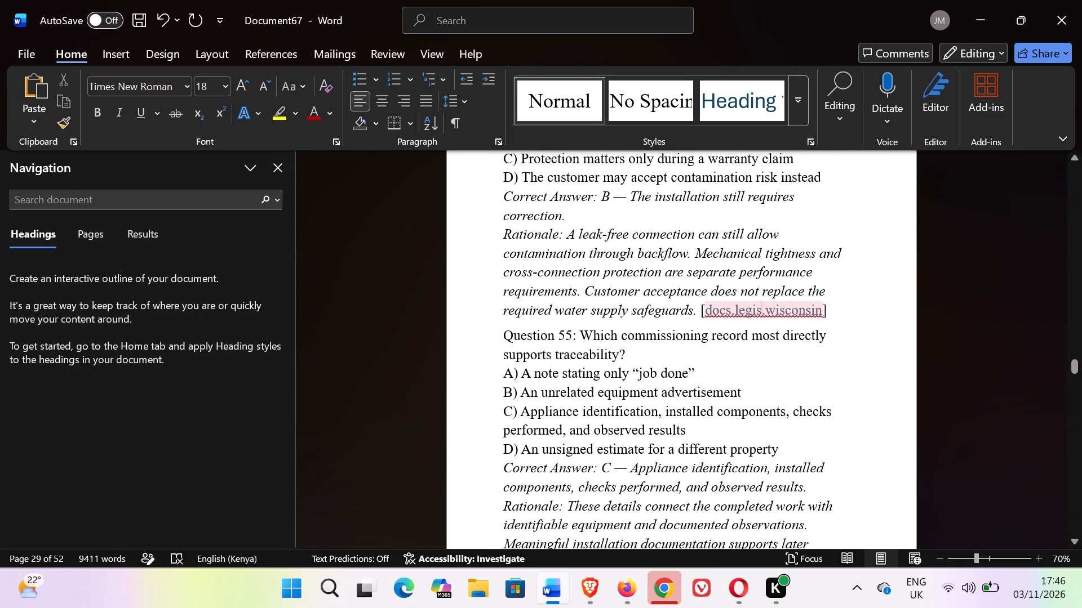
{"action": "left_click_drag", "start_coordinate": [834, 317], "coordinate": [784, 320]}
{"action": "key", "text": "BackSpace"}
{"action": "key", "text": "BackSpace"}
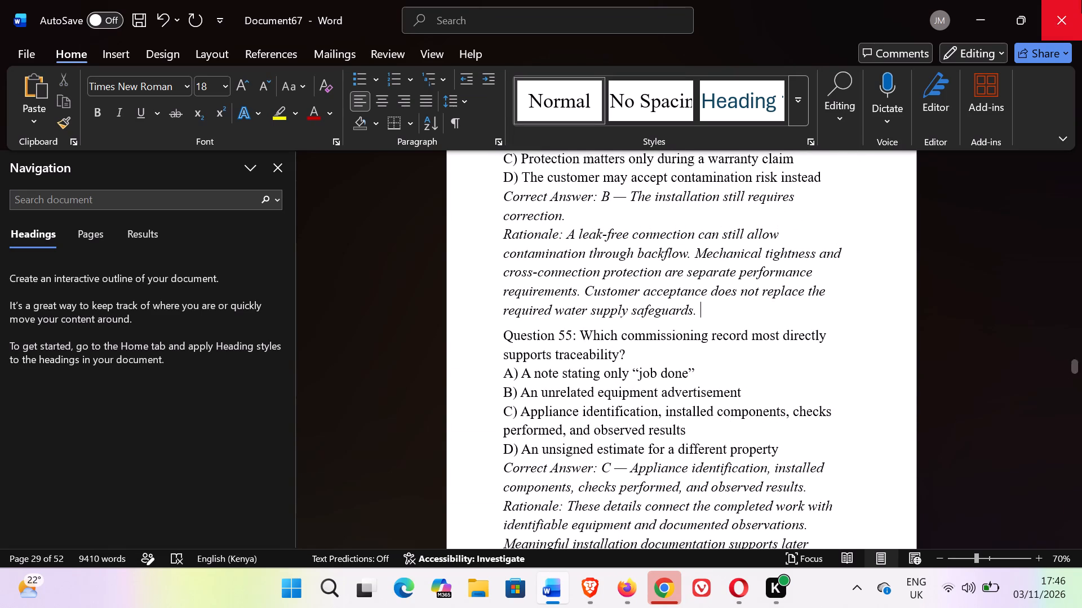
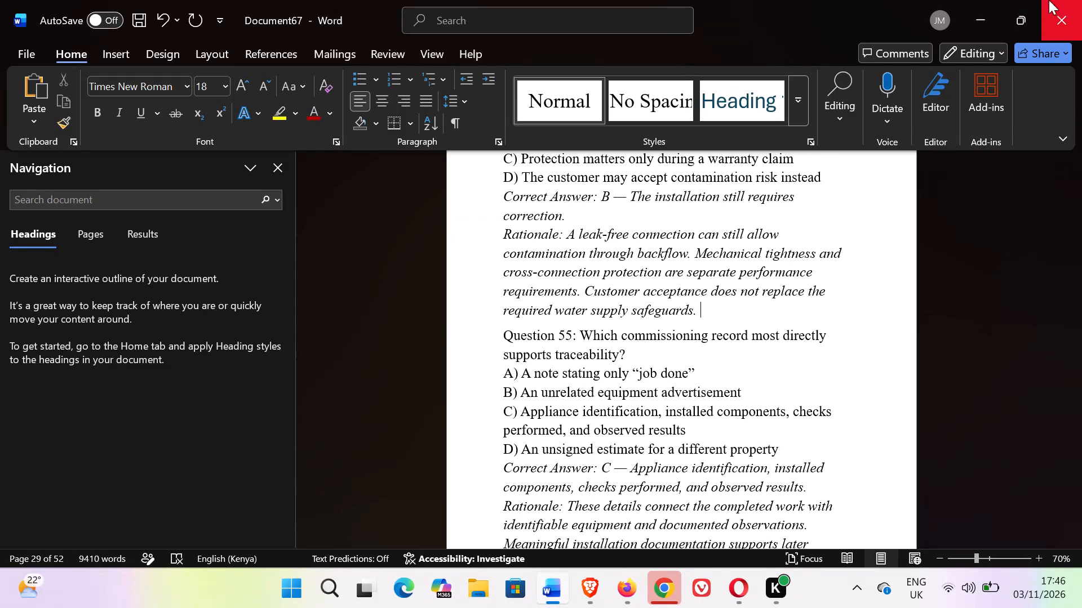
Delete the docs.legis.wisconsin citation link and its brackets at the end of Question 53's rationale, just before Question 54.
{"action": "scroll", "coordinate": [588, 372], "scroll_direction": "up", "scroll_amount": 3}
{"action": "scroll", "coordinate": [604, 320], "scroll_direction": "up", "scroll_amount": 5}
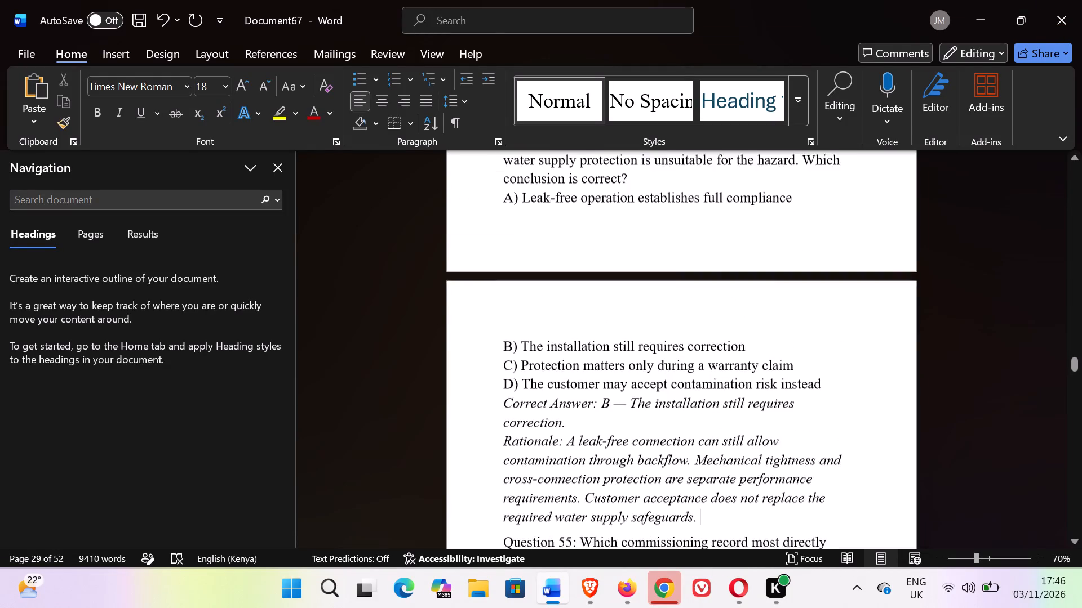
{"action": "scroll", "coordinate": [635, 289], "scroll_direction": "up", "scroll_amount": 2}
{"action": "scroll", "coordinate": [679, 270], "scroll_direction": "up", "scroll_amount": 3}
{"action": "left_click_drag", "start_coordinate": [629, 268], "coordinate": [586, 269]}
{"action": "key", "text": "BackSpace"}
{"action": "key", "text": "BackSpace"}
Delete the docs.legis.wisconsin citation link and its brackets at the end of Question 52's rationale, just before Question 53.
{"action": "scroll", "coordinate": [596, 262], "scroll_direction": "up", "scroll_amount": 3}
{"action": "scroll", "coordinate": [641, 273], "scroll_direction": "up", "scroll_amount": 6}
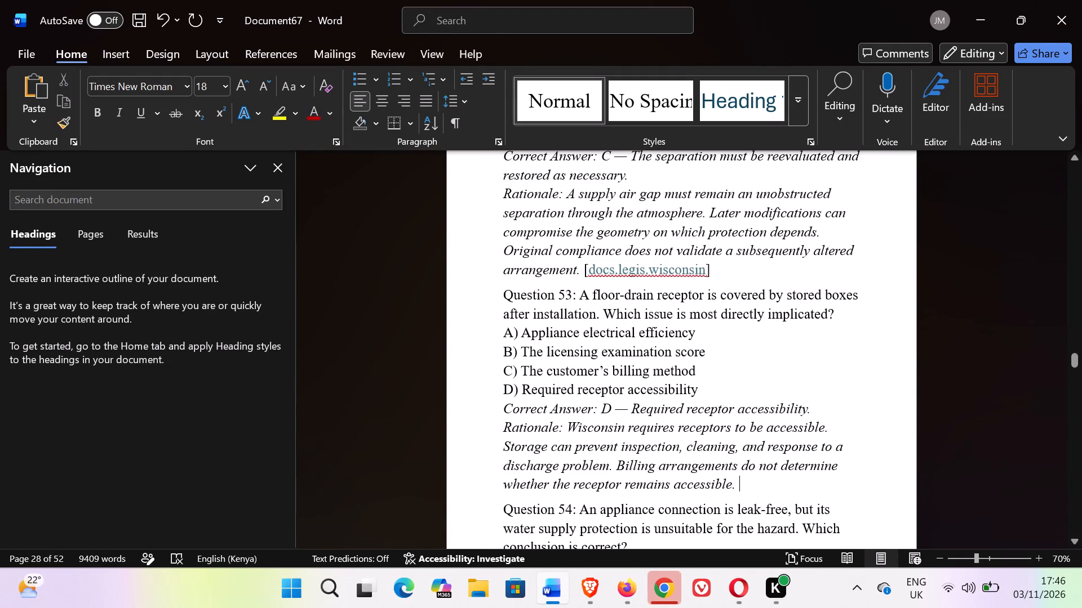
{"action": "left_click_drag", "start_coordinate": [714, 276], "coordinate": [662, 275]}
{"action": "key", "text": "BackSpace"}
{"action": "key", "text": "BackSpace"}
Delete the docs.legis.wisconsin citation link and its brackets at the end of Question 51's rationale, just before Question 52.
{"action": "scroll", "coordinate": [656, 271], "scroll_direction": "up", "scroll_amount": 6}
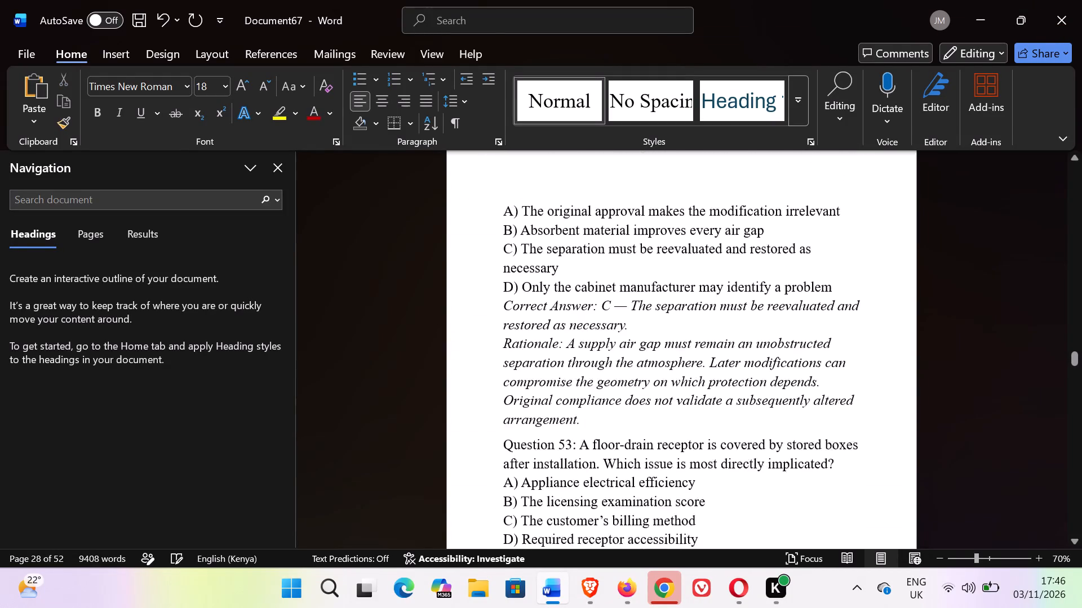
{"action": "scroll", "coordinate": [658, 276], "scroll_direction": "up", "scroll_amount": 8}
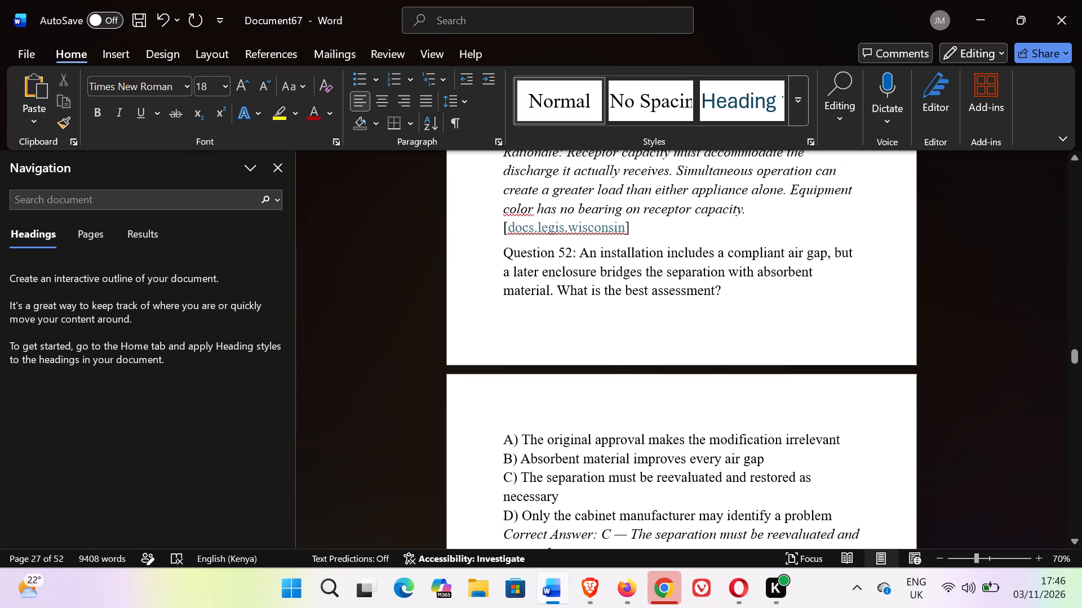
{"action": "left_click_drag", "start_coordinate": [636, 229], "coordinate": [566, 236]}
{"action": "key", "text": "BackSpace"}
{"action": "key", "text": "BackSpace"}
Delete the docs.legis.wisconsin citation link and its brackets at the end of Question 50's rationale, just before Question 51.
{"action": "scroll", "coordinate": [566, 236], "scroll_direction": "up", "scroll_amount": 3}
{"action": "scroll", "coordinate": [646, 245], "scroll_direction": "up", "scroll_amount": 1}
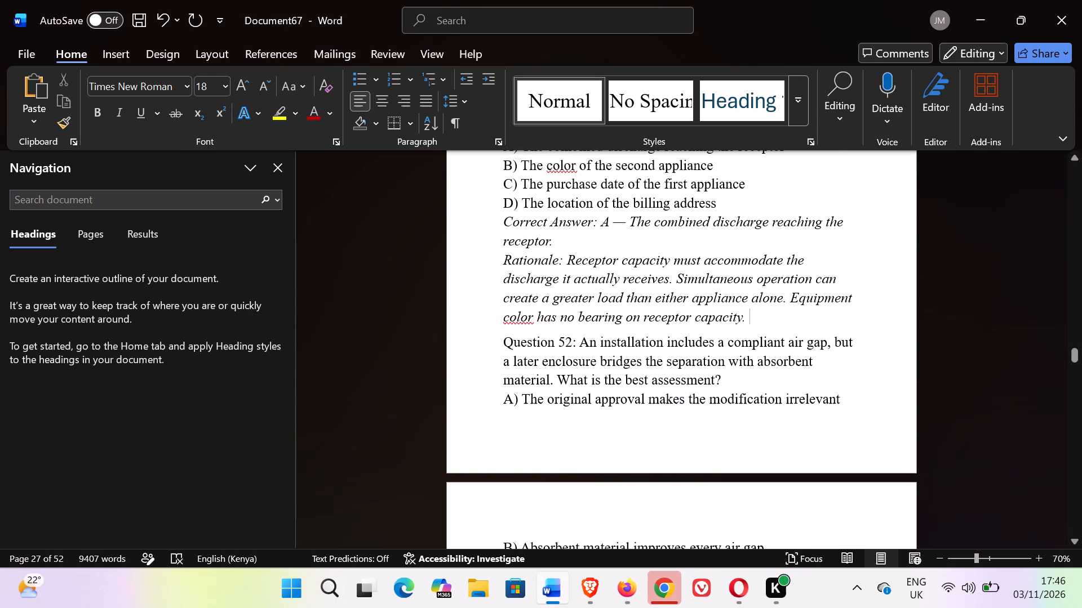
{"action": "scroll", "coordinate": [698, 228], "scroll_direction": "up", "scroll_amount": 6}
{"action": "scroll", "coordinate": [574, 167], "scroll_direction": "up", "scroll_amount": 4}
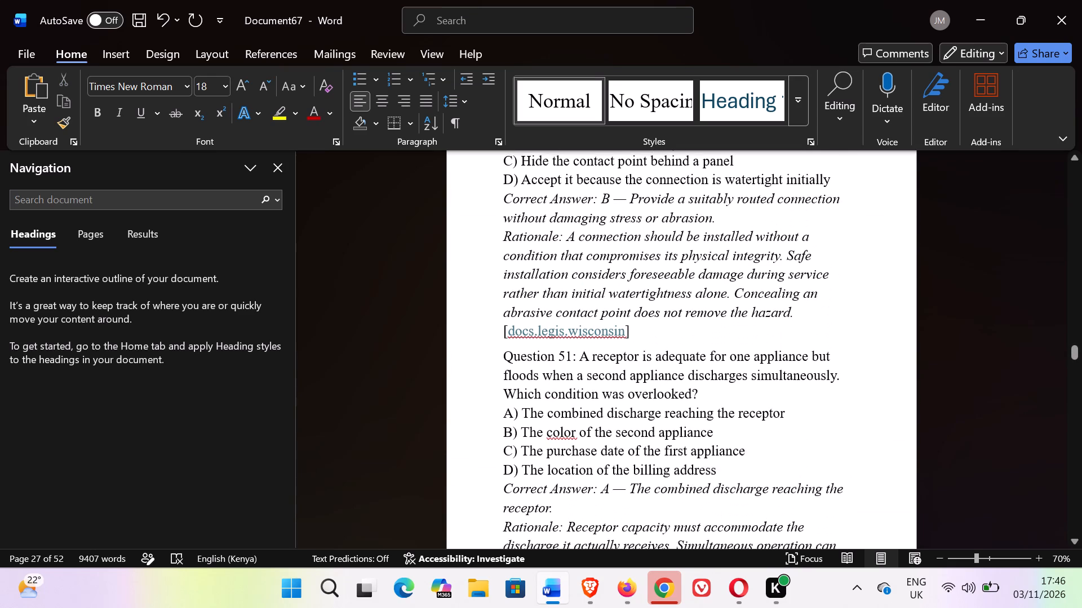
{"action": "left_click_drag", "start_coordinate": [631, 339], "coordinate": [582, 334]}
{"action": "key", "text": "BackSpace"}
{"action": "key", "text": "BackSpace"}
Delete the docs.legis.wisconsin citation link and its brackets at the end of Question 49's rationale, just before Question 50.
{"action": "scroll", "coordinate": [583, 311], "scroll_direction": "up", "scroll_amount": 1}
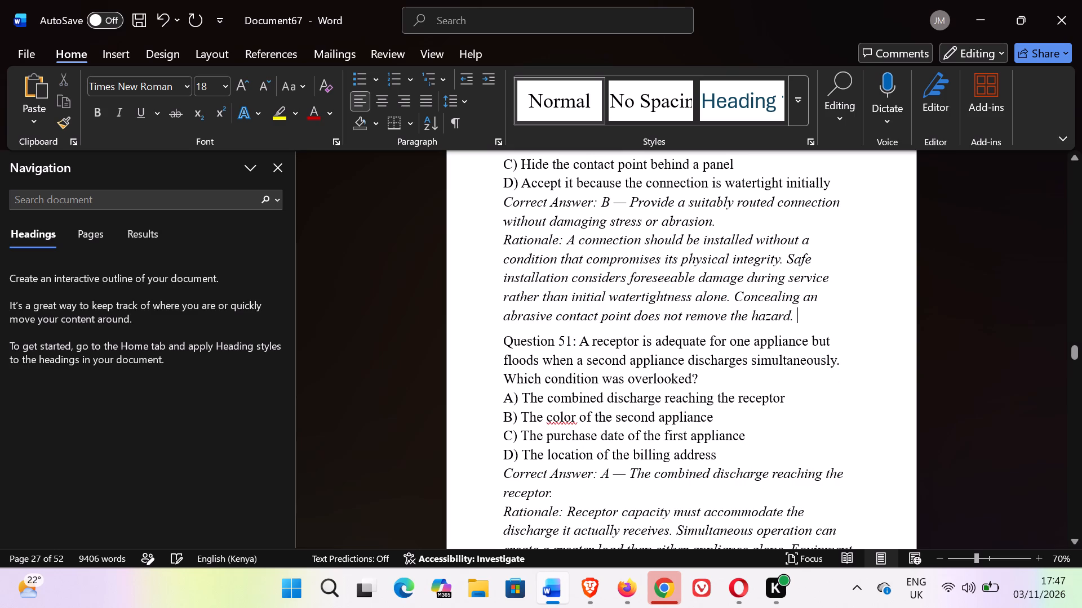
{"action": "scroll", "coordinate": [583, 310], "scroll_direction": "up", "scroll_amount": 10}
{"action": "scroll", "coordinate": [639, 268], "scroll_direction": "up", "scroll_amount": 2}
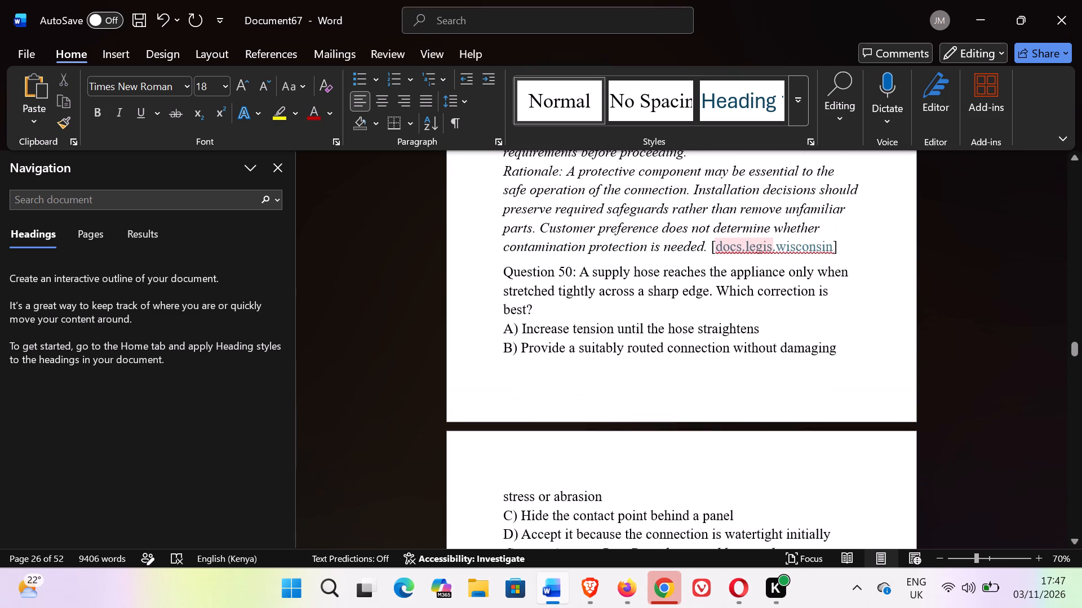
{"action": "left_click_drag", "start_coordinate": [839, 252], "coordinate": [787, 253]}
{"action": "key", "text": "BackSpace"}
{"action": "key", "text": "BackSpace"}
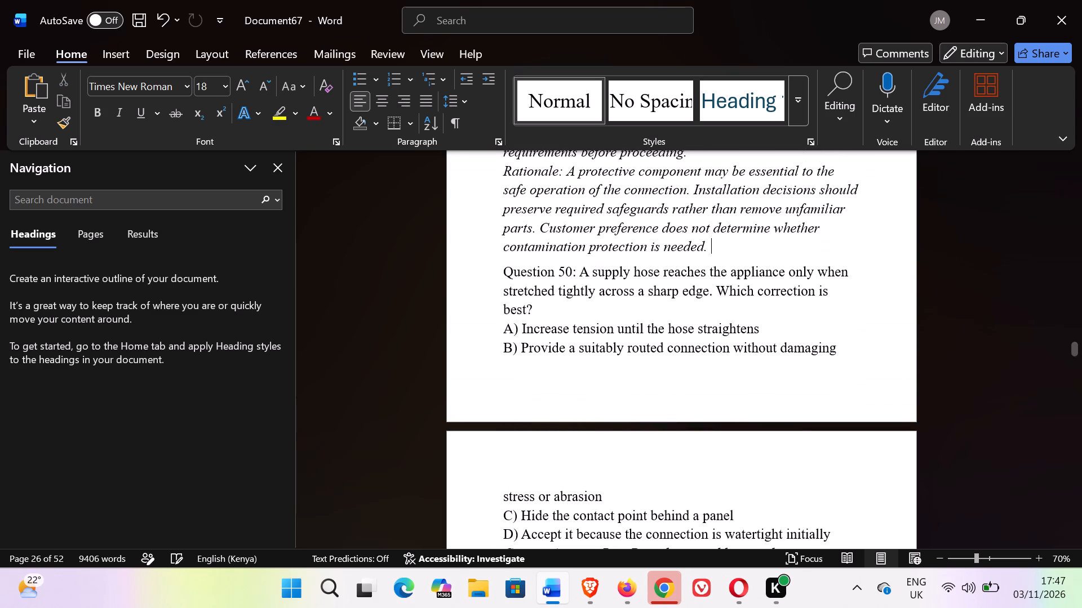
Delete the docs.legis.wisconsin citation link and its brackets at the end of Question 47's rationale, just before Question 48.
{"action": "scroll", "coordinate": [702, 236], "scroll_direction": "up", "scroll_amount": 10}
{"action": "scroll", "coordinate": [628, 261], "scroll_direction": "up", "scroll_amount": 2}
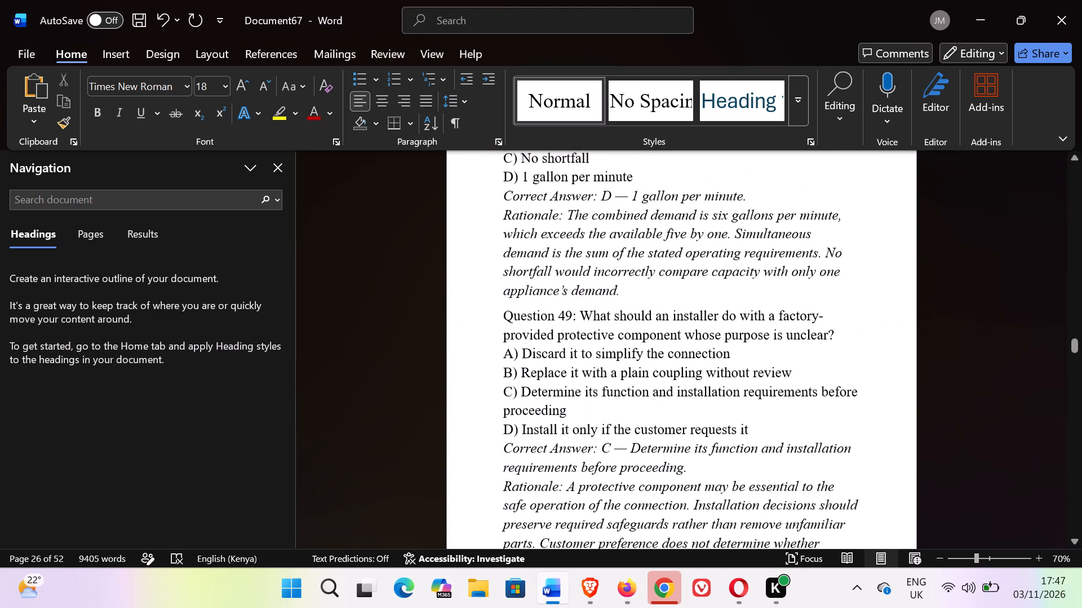
{"action": "scroll", "coordinate": [615, 262], "scroll_direction": "up", "scroll_amount": 10}
{"action": "scroll", "coordinate": [665, 255], "scroll_direction": "up", "scroll_amount": 2}
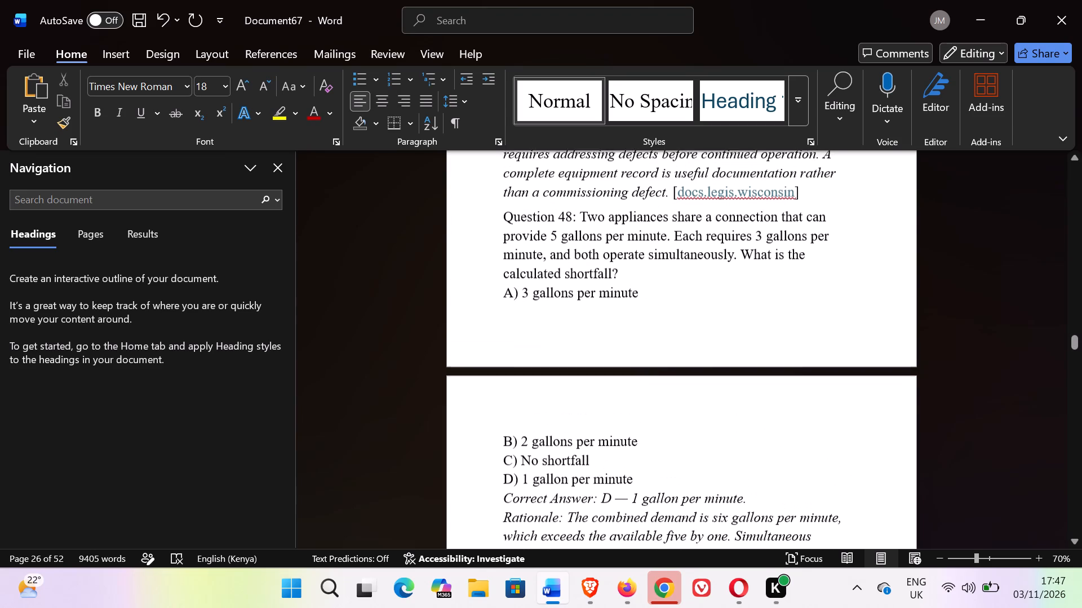
{"action": "left_click_drag", "start_coordinate": [803, 223], "coordinate": [755, 231]}
{"action": "key", "text": "BackSpace"}
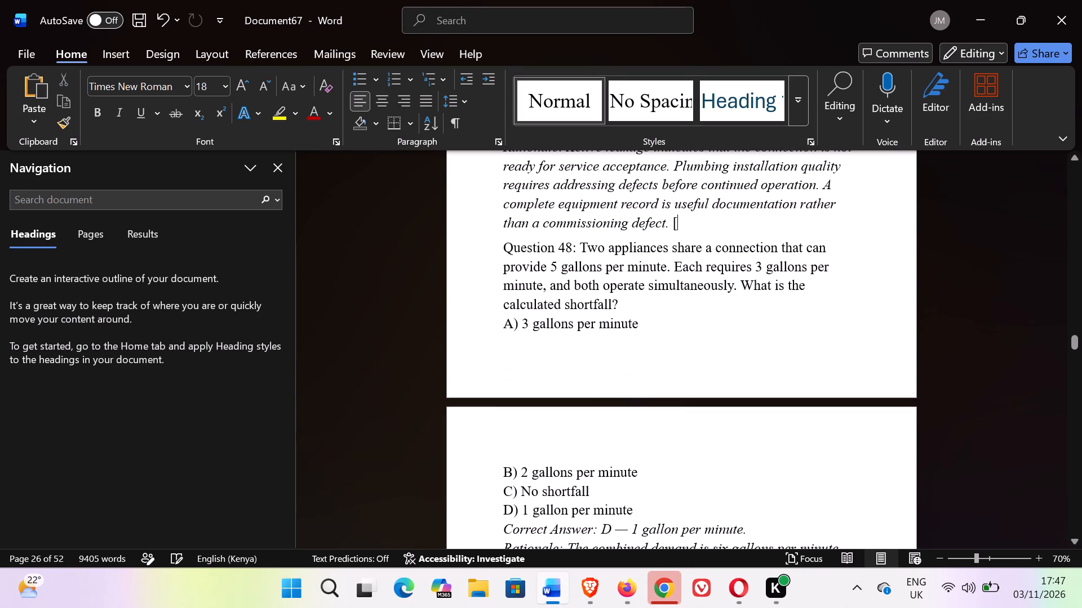
{"action": "key", "text": "BackSpace"}
Delete the docs.legis.wisconsin citation link and its brackets at the end of Question 46's rationale, just before Question 47.
{"action": "scroll", "coordinate": [637, 202], "scroll_direction": "up", "scroll_amount": 10}
{"action": "left_click_drag", "start_coordinate": [641, 235], "coordinate": [622, 243]}
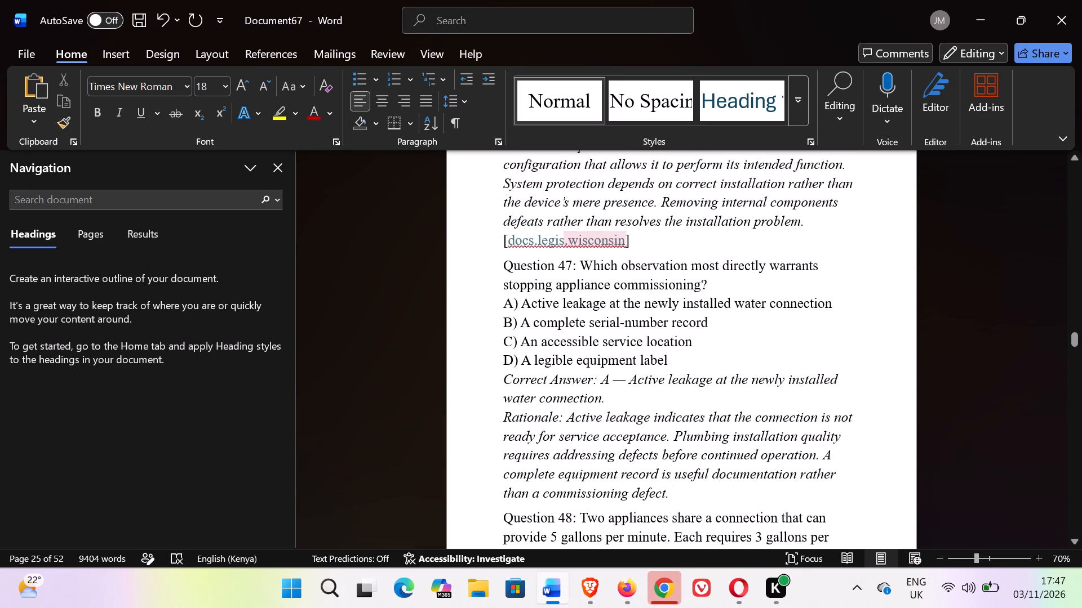
{"action": "left_click_drag", "start_coordinate": [622, 243], "coordinate": [598, 246]}
{"action": "key", "text": "BackSpace"}
{"action": "key", "text": "BackSpace"}
Delete the docs.legis.wisconsin citation link and its brackets at the end of Question 45's rationale, just before Question 46.
{"action": "scroll", "coordinate": [596, 243], "scroll_direction": "up", "scroll_amount": 8}
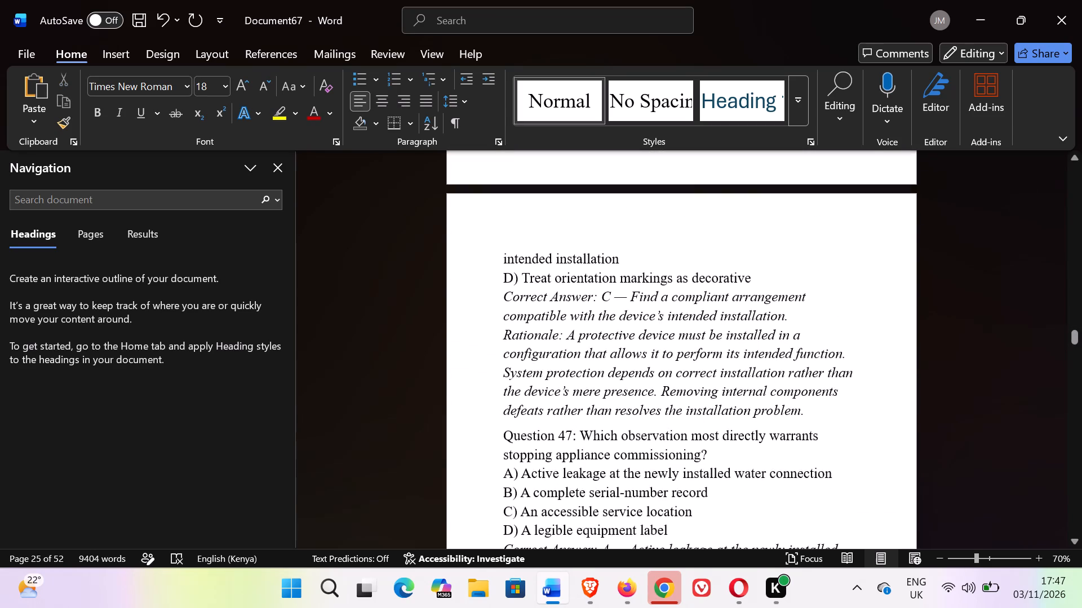
{"action": "scroll", "coordinate": [591, 238], "scroll_direction": "up", "scroll_amount": 5}
{"action": "scroll", "coordinate": [657, 258], "scroll_direction": "up", "scroll_amount": 3}
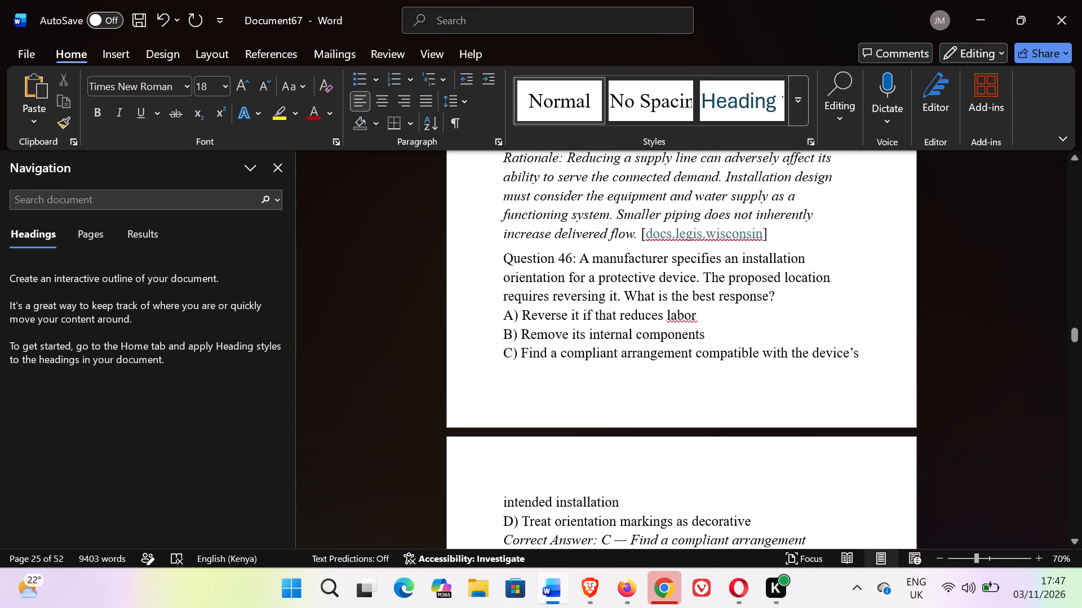
{"action": "left_click_drag", "start_coordinate": [768, 244], "coordinate": [749, 240]}
{"action": "key", "text": "BackSpace"}
{"action": "key", "text": "BackSpace"}
Delete the docs.legis.wisconsin citation link and its brackets at the end of Question 44's rationale, just before Question 45.
{"action": "scroll", "coordinate": [720, 231], "scroll_direction": "up", "scroll_amount": 3}
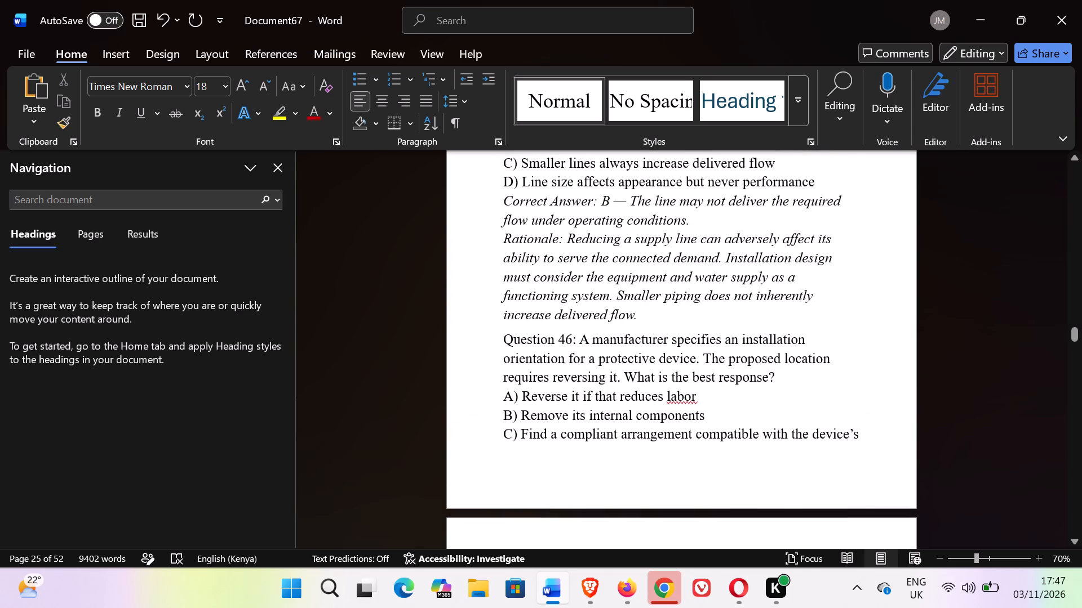
{"action": "scroll", "coordinate": [725, 231], "scroll_direction": "up", "scroll_amount": 5}
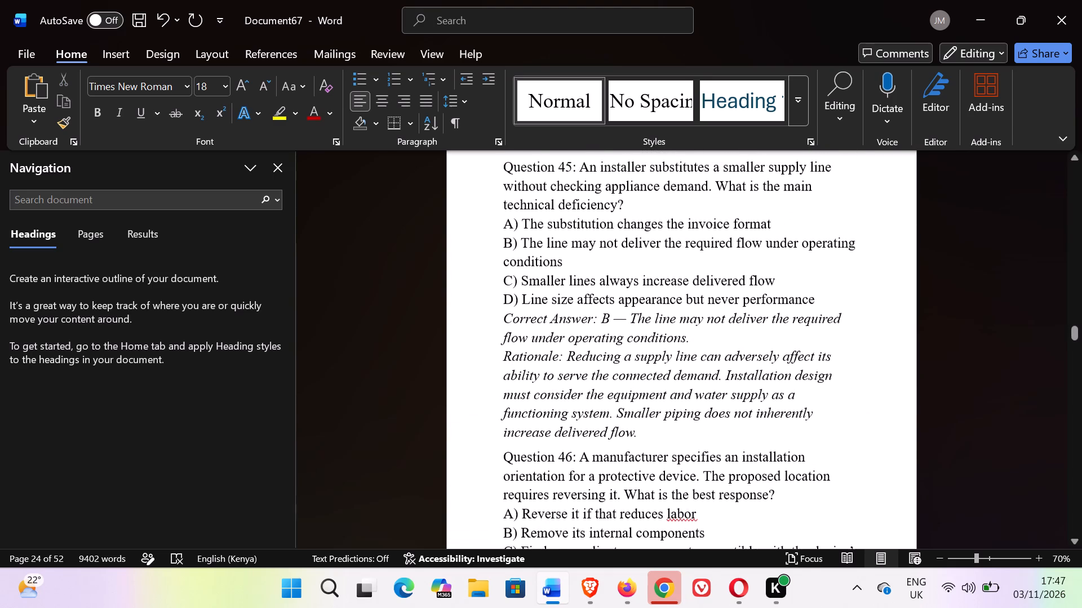
{"action": "scroll", "coordinate": [715, 239], "scroll_direction": "up", "scroll_amount": 3}
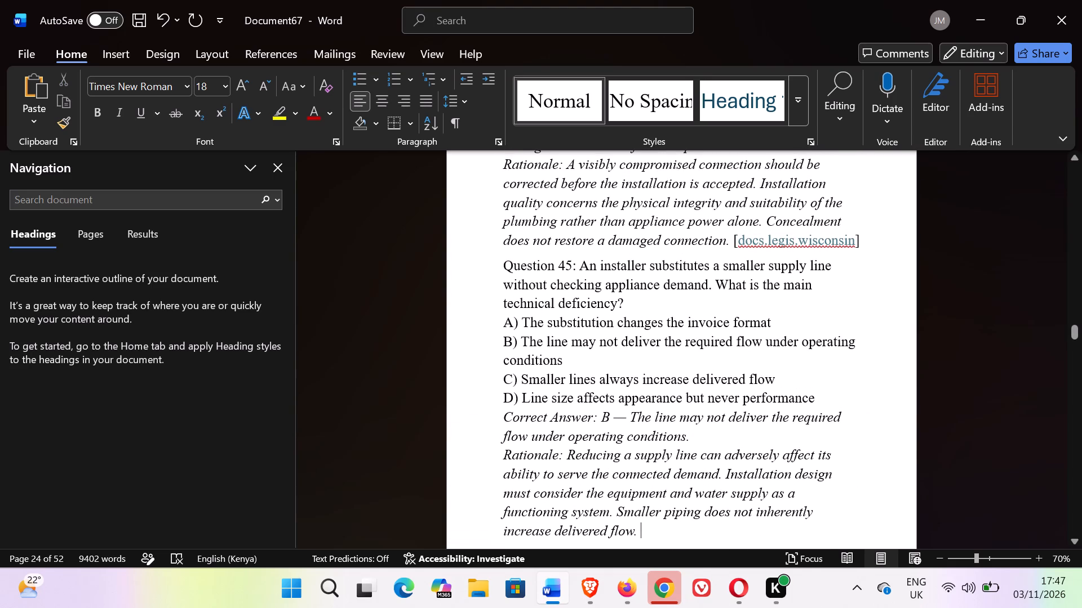
{"action": "left_click_drag", "start_coordinate": [861, 248], "coordinate": [819, 244]}
{"action": "key", "text": "BackSpace"}
{"action": "key", "text": "BackSpace"}
Delete the docs.legis.wisconsin citation link and its brackets at the end of Question 43's rationale, just before Question 44.
{"action": "scroll", "coordinate": [737, 231], "scroll_direction": "up", "scroll_amount": 5}
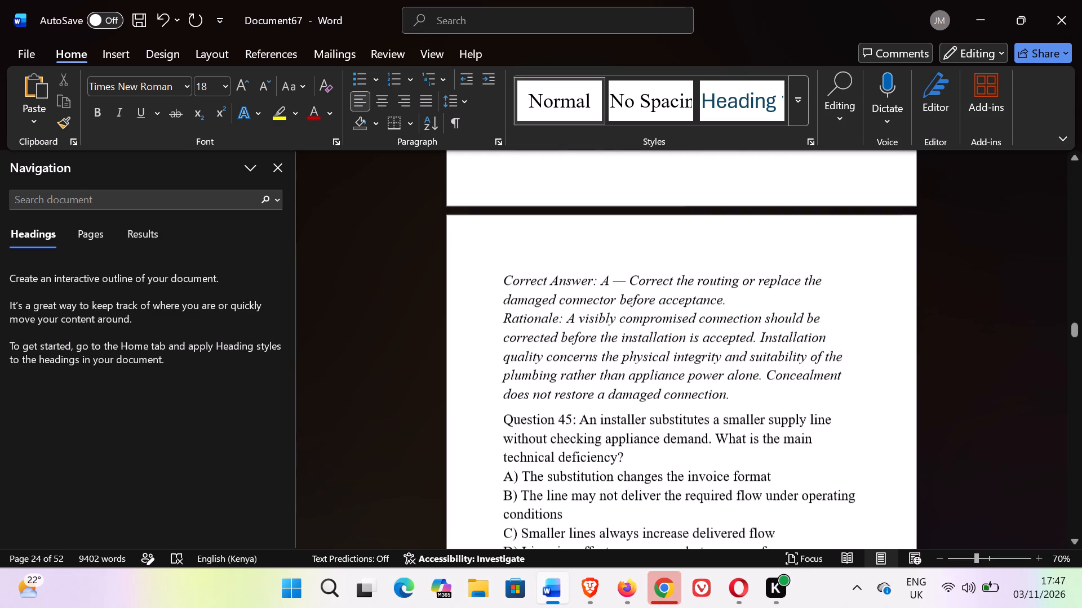
{"action": "scroll", "coordinate": [609, 248], "scroll_direction": "up", "scroll_amount": 9}
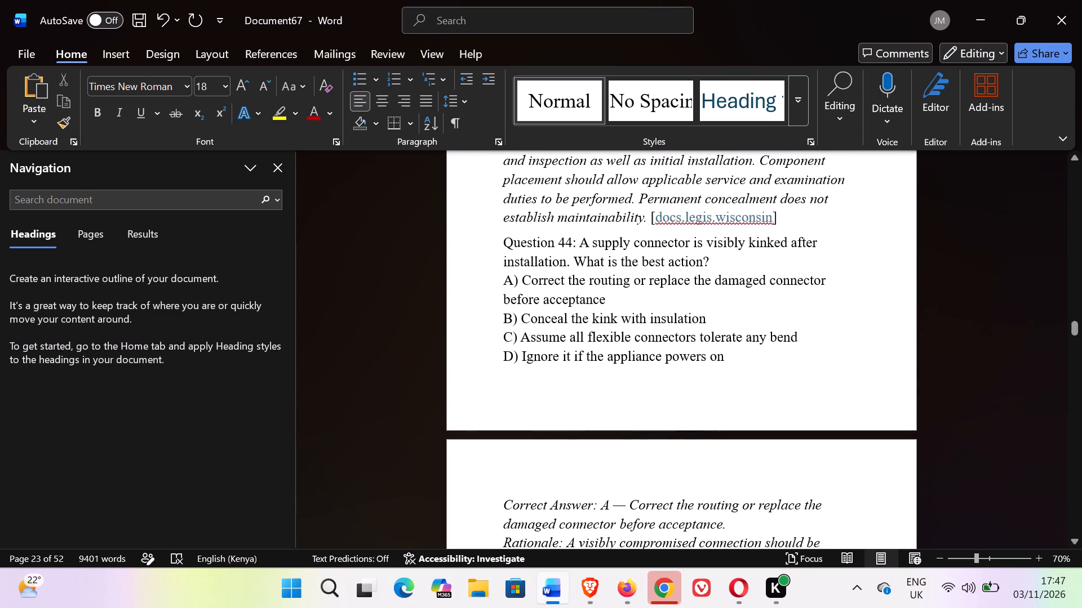
{"action": "left_click_drag", "start_coordinate": [777, 225], "coordinate": [729, 224]}
{"action": "key", "text": "BackSpace"}
{"action": "key", "text": "BackSpace"}
Delete the docs.legis.wisconsin citation link and its brackets at the end of Question 41's rationale, just before Question 42.
{"action": "scroll", "coordinate": [710, 223], "scroll_direction": "up", "scroll_amount": 6}
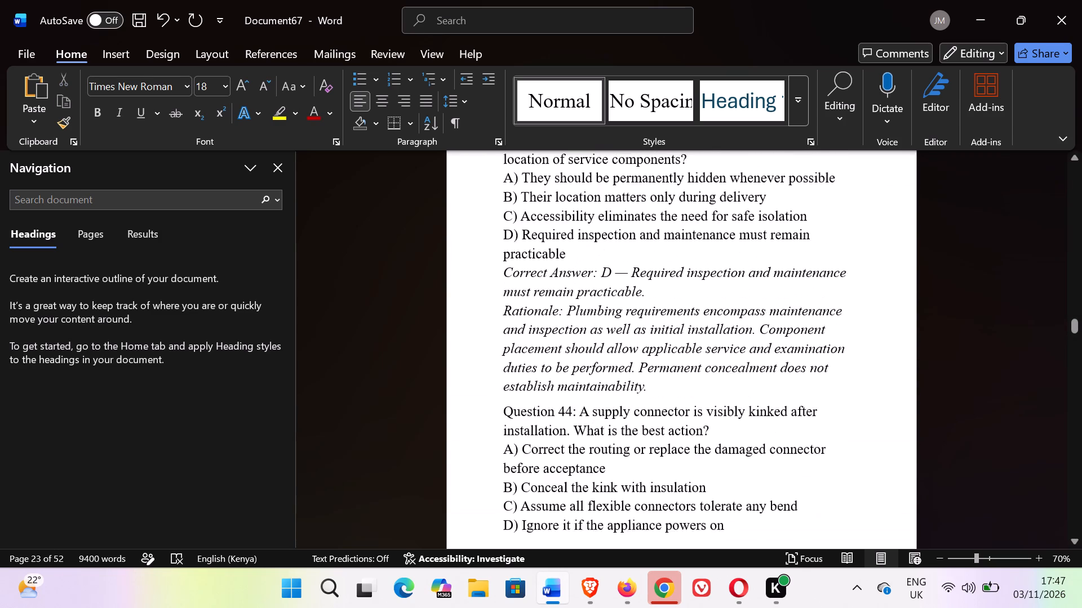
{"action": "scroll", "coordinate": [682, 235], "scroll_direction": "up", "scroll_amount": 15}
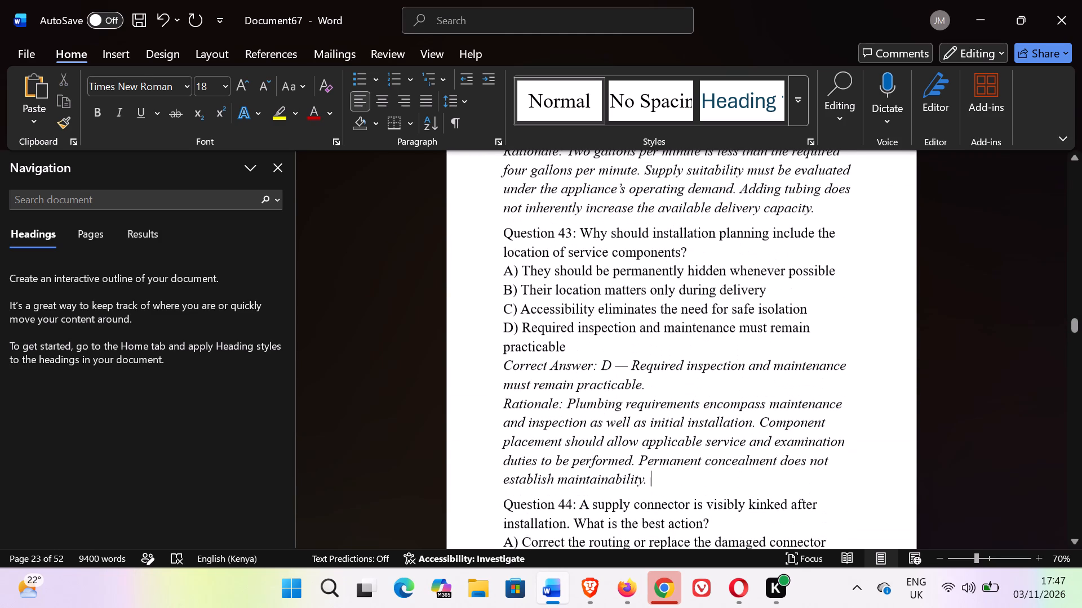
{"action": "scroll", "coordinate": [673, 239], "scroll_direction": "up", "scroll_amount": 4}
{"action": "left_click_drag", "start_coordinate": [758, 242], "coordinate": [716, 242]}
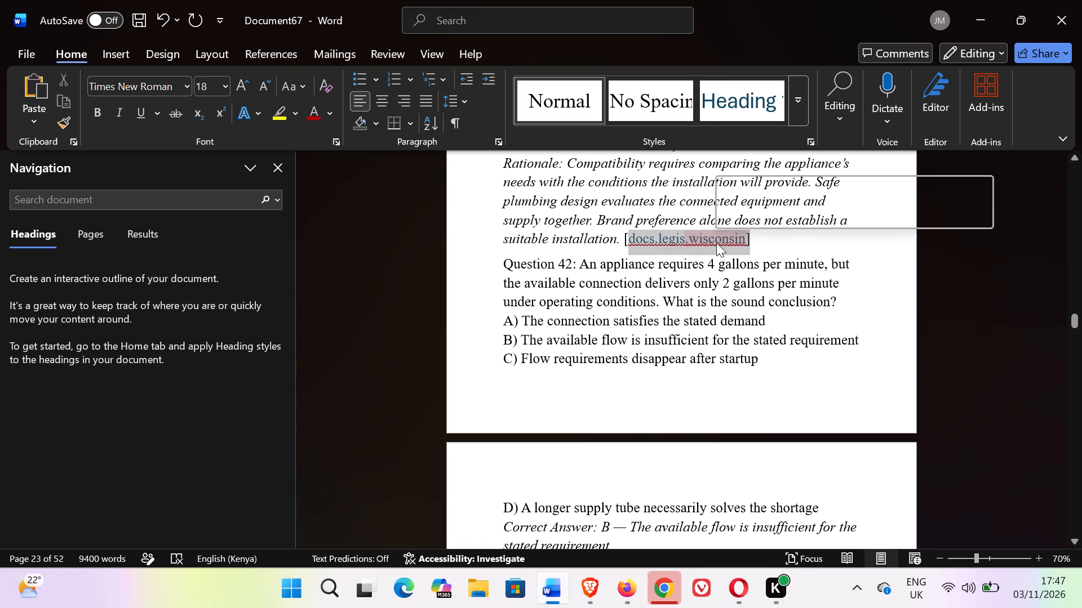
{"action": "key", "text": "BackSpace"}
{"action": "key", "text": "BackSpace"}
Delete the docs.legis.wisconsin citation link and its brackets at the end of Question 40's rationale, just before Question 41.
{"action": "scroll", "coordinate": [698, 240], "scroll_direction": "up", "scroll_amount": 11}
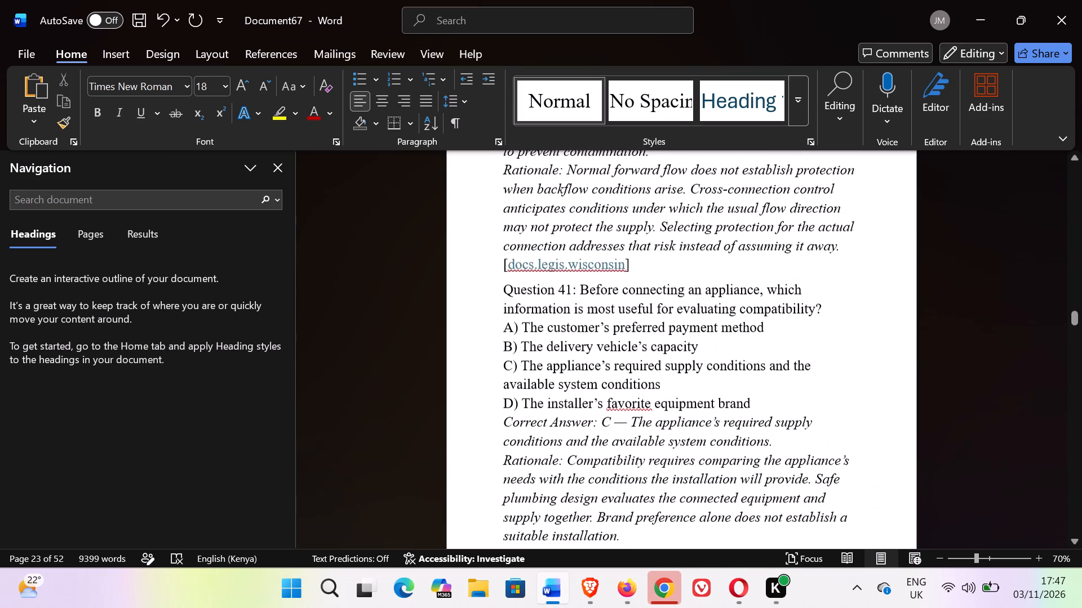
{"action": "left_click_drag", "start_coordinate": [641, 269], "coordinate": [604, 271]}
{"action": "key", "text": "BackSpace"}
{"action": "key", "text": "BackSpace"}
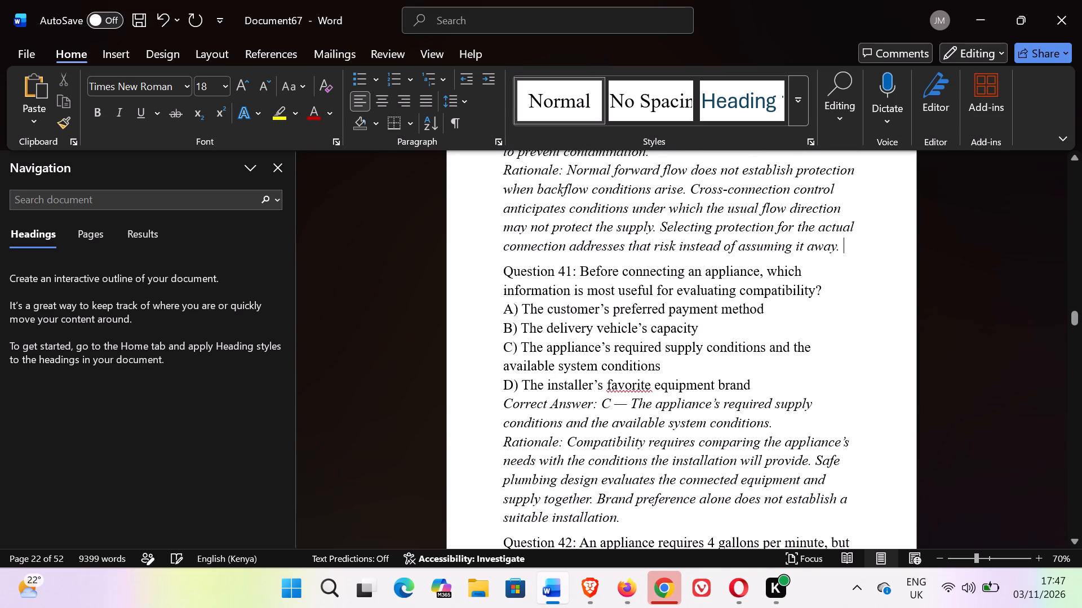
Delete both docs.legis.wisconsin citation links and their brackets at the end of Question 39's rationale, just before Question 40.
{"action": "scroll", "coordinate": [1036, 77], "scroll_direction": "up", "scroll_amount": 2}
{"action": "scroll", "coordinate": [726, 220], "scroll_direction": "up", "scroll_amount": 13}
{"action": "scroll", "coordinate": [682, 244], "scroll_direction": "up", "scroll_amount": 2}
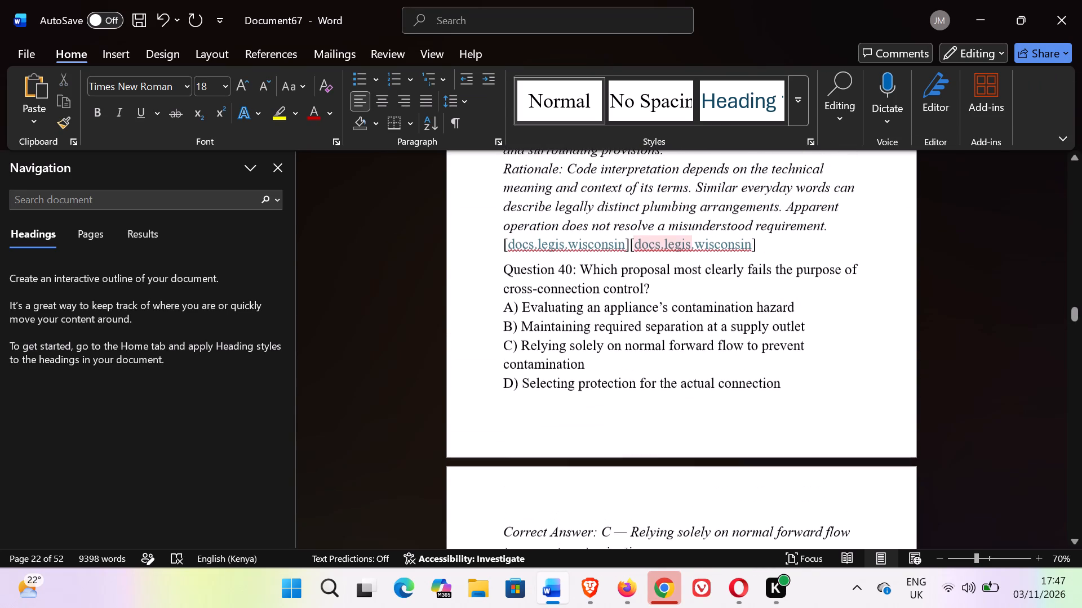
{"action": "left_click_drag", "start_coordinate": [764, 254], "coordinate": [587, 251]}
{"action": "key", "text": "BackSpace"}
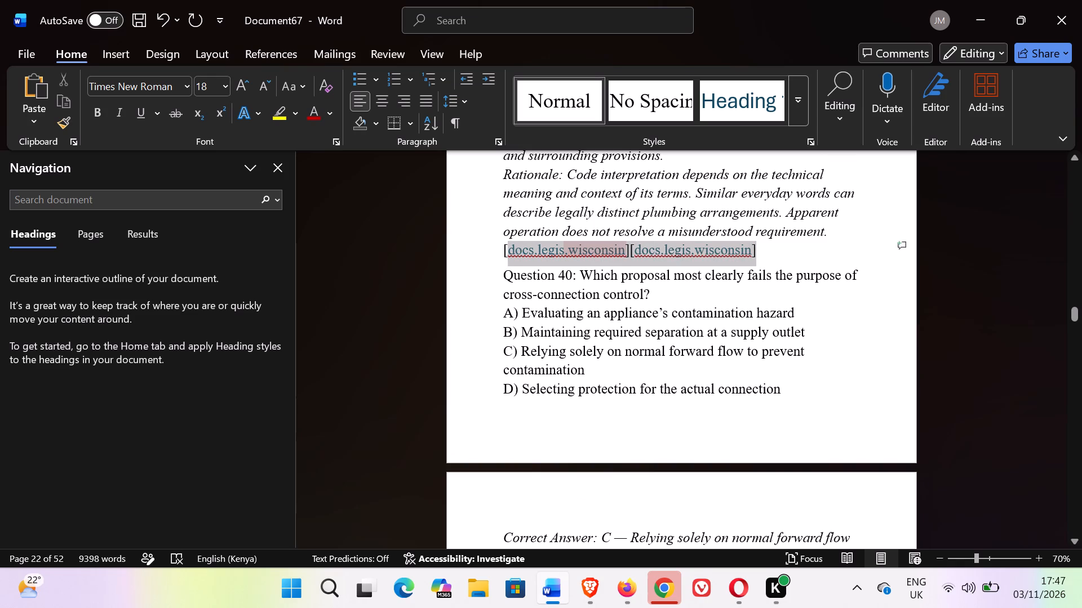
{"action": "key", "text": "BackSpace"}
Delete the docs.legis.wisconsin citation link and its brackets at the end of Question 38's rationale, just before Question 39.
{"action": "scroll", "coordinate": [637, 247], "scroll_direction": "up", "scroll_amount": 9}
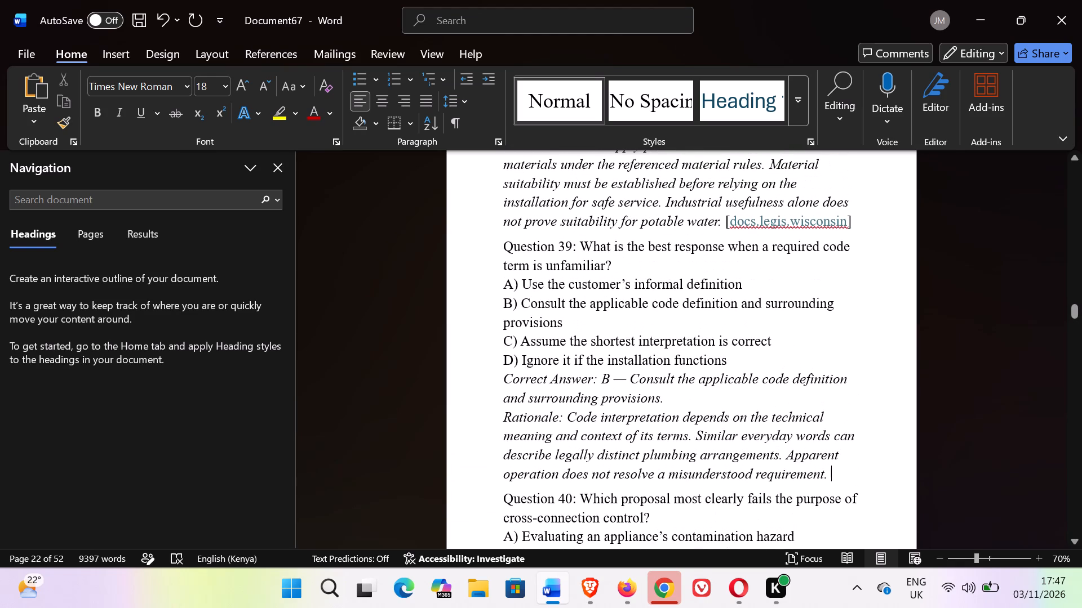
{"action": "left_click_drag", "start_coordinate": [857, 229], "coordinate": [805, 221]}
{"action": "key", "text": "BackSpace"}
{"action": "key", "text": "BackSpace"}
Delete the docs.legis.wisconsin citation link and its brackets at the end of Question 37's rationale, just before Question 38.
{"action": "scroll", "coordinate": [786, 212], "scroll_direction": "up", "scroll_amount": 15}
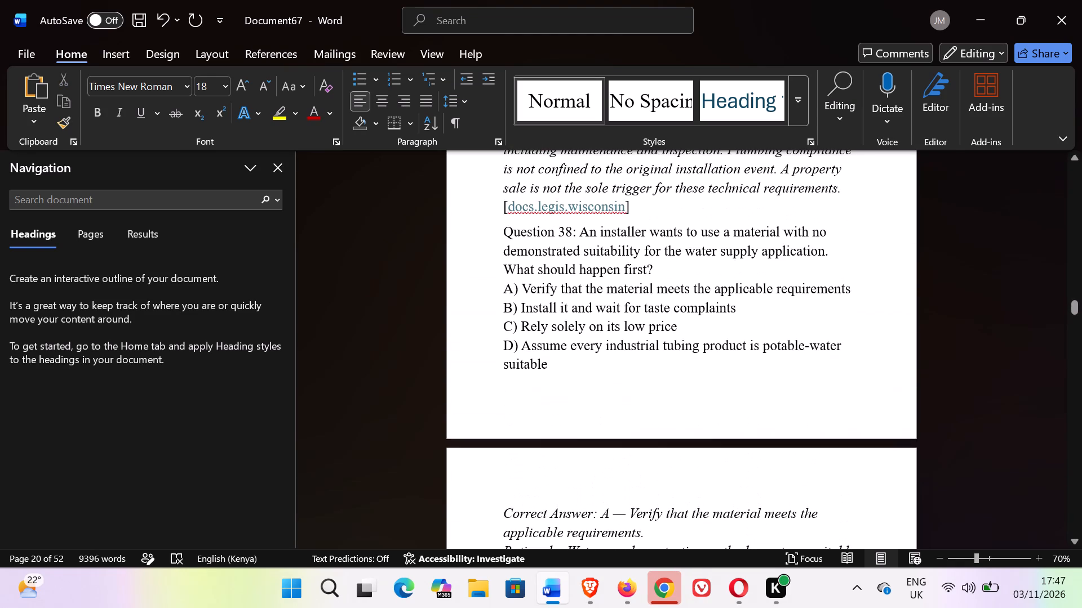
{"action": "left_click_drag", "start_coordinate": [633, 214], "coordinate": [603, 211]}
{"action": "key", "text": "BackSpace"}
{"action": "key", "text": "BackSpace"}
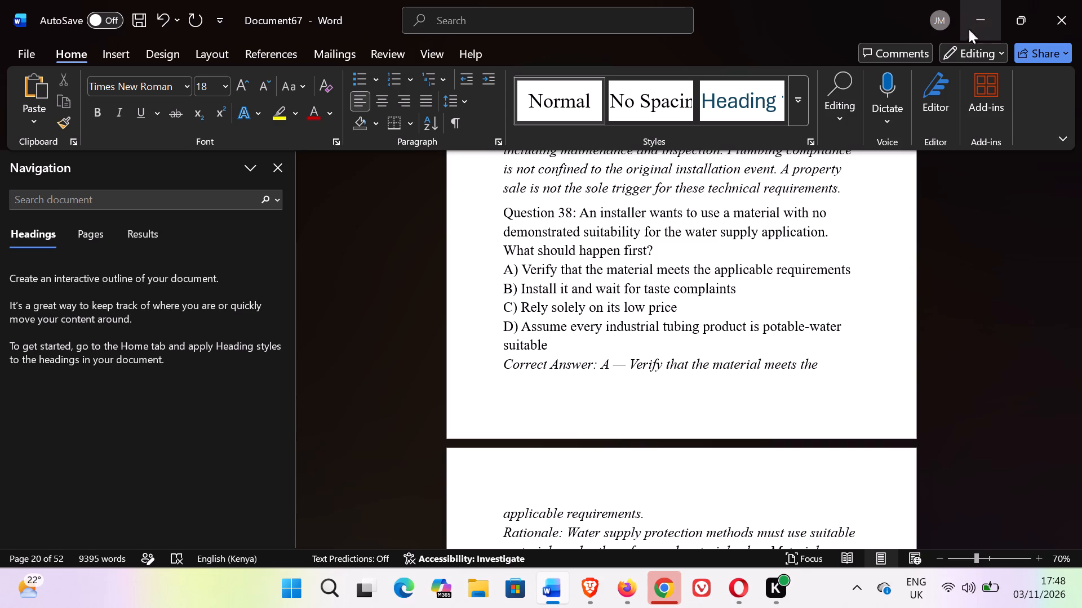
Delete the docs.legis.wisconsin citation link and its brackets at the end of Question 36's rationale, just before Question 37.
{"action": "scroll", "coordinate": [722, 212], "scroll_direction": "up", "scroll_amount": 7}
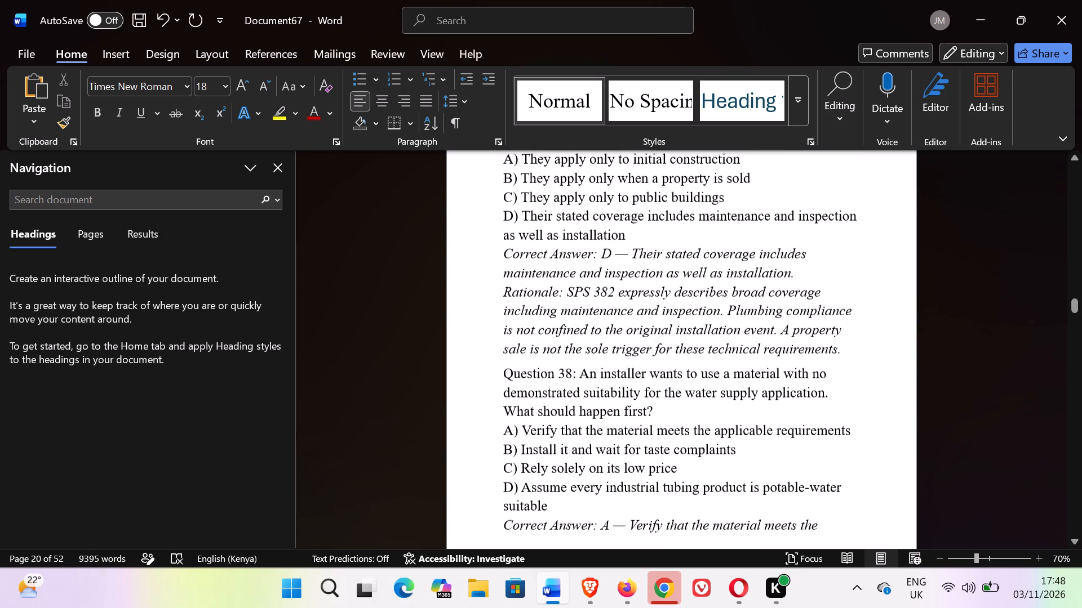
{"action": "scroll", "coordinate": [633, 245], "scroll_direction": "up", "scroll_amount": 5}
{"action": "left_click_drag", "start_coordinate": [844, 262], "coordinate": [815, 263]}
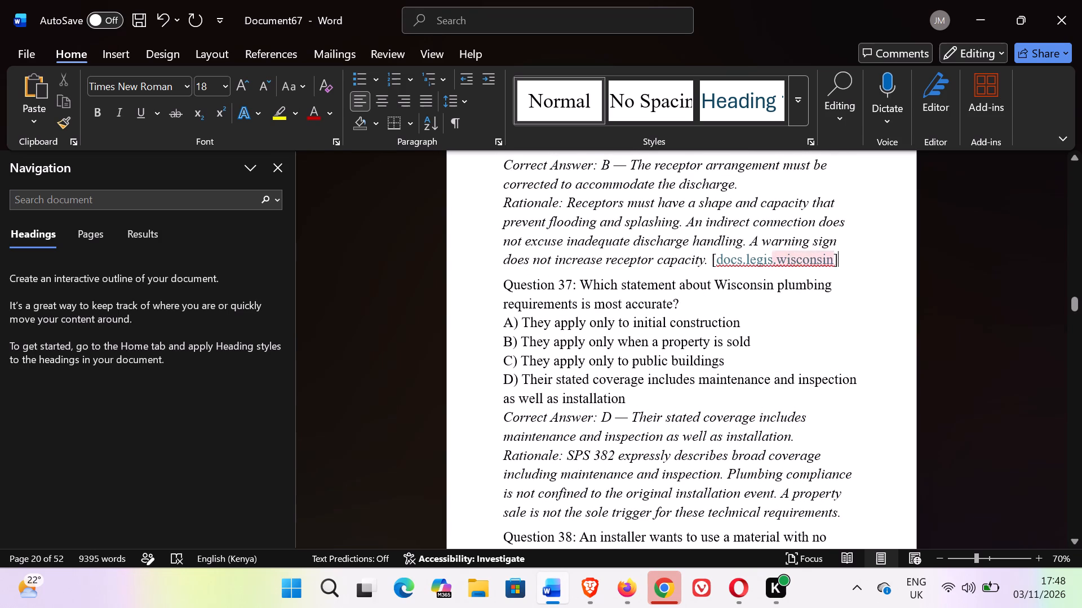
{"action": "left_click_drag", "start_coordinate": [815, 263], "coordinate": [796, 263]}
{"action": "key", "text": "BackSpace"}
{"action": "key", "text": "BackSpace"}
Delete the docs.legis.wisconsin citation link and its brackets at the end of Question 35's rationale, just before Question 36.
{"action": "scroll", "coordinate": [761, 244], "scroll_direction": "up", "scroll_amount": 4}
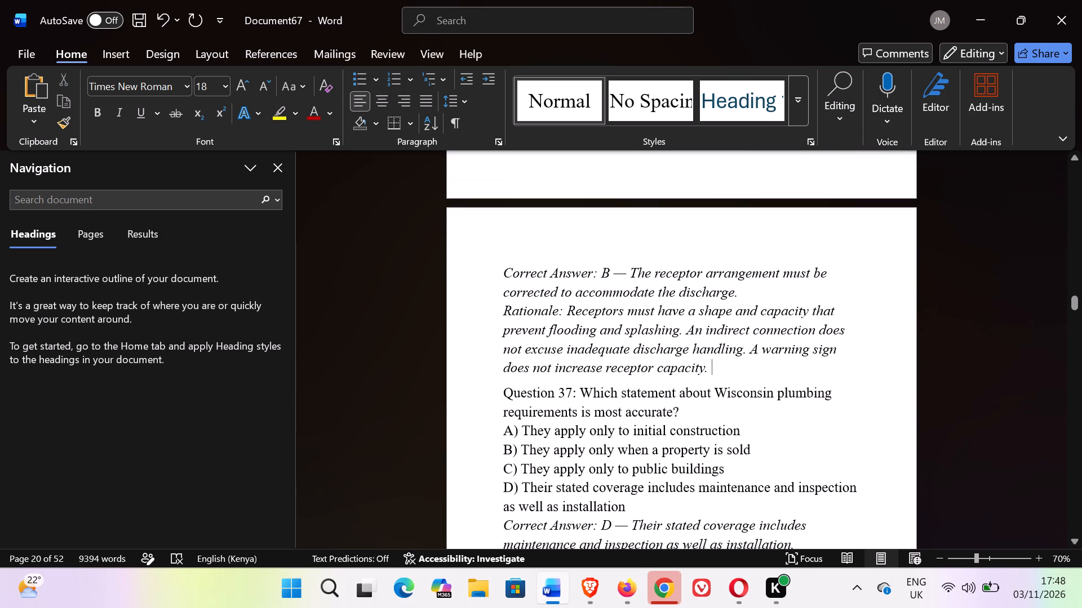
{"action": "scroll", "coordinate": [732, 240], "scroll_direction": "up", "scroll_amount": 2}
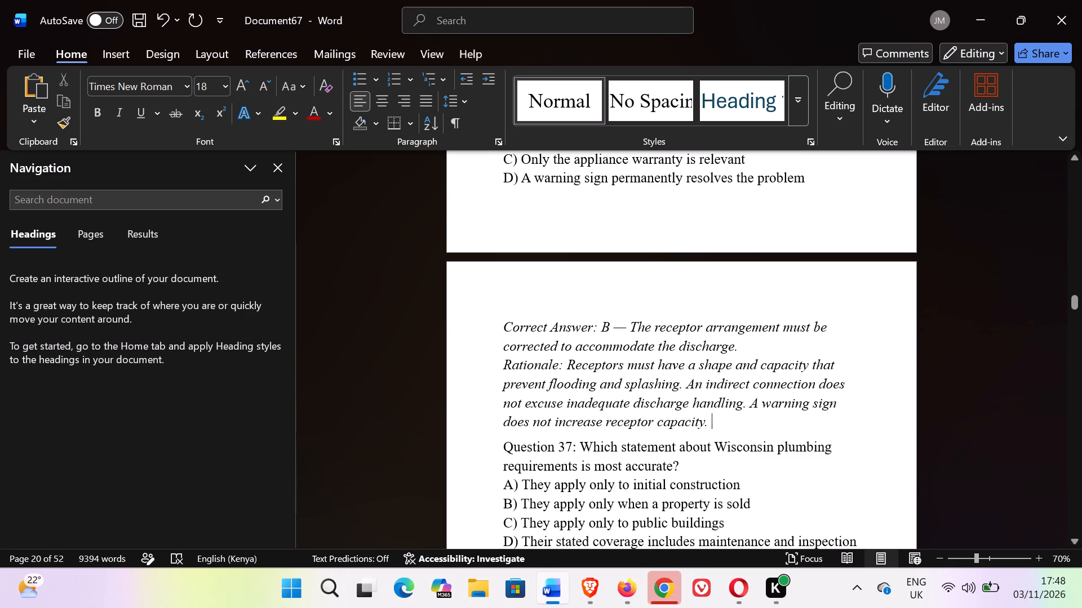
{"action": "scroll", "coordinate": [926, 315], "scroll_direction": "up", "scroll_amount": 2}
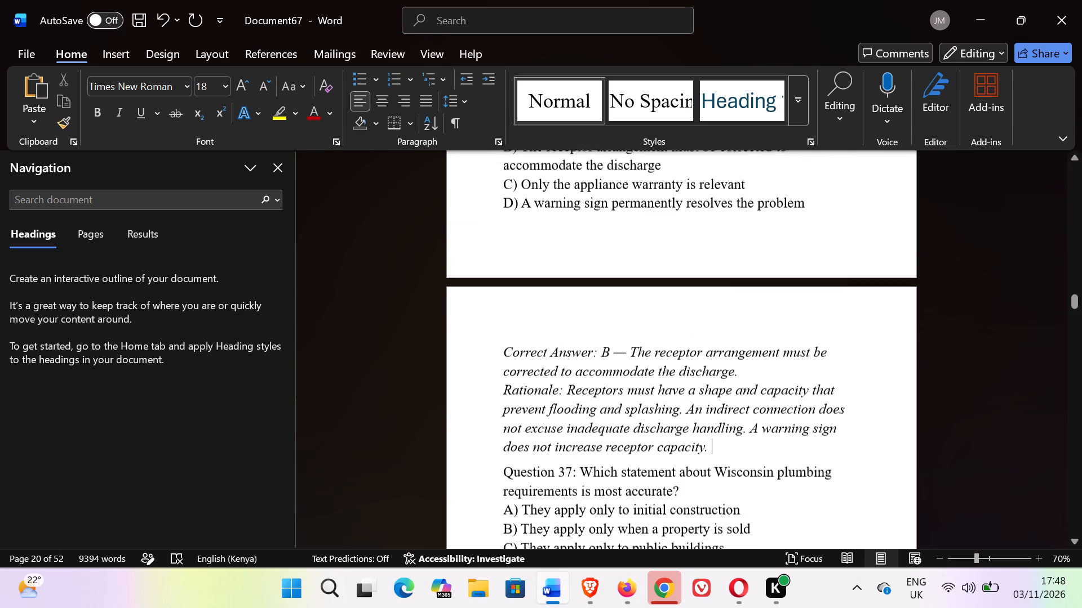
{"action": "scroll", "coordinate": [906, 244], "scroll_direction": "up", "scroll_amount": 8}
{"action": "left_click_drag", "start_coordinate": [733, 296], "coordinate": [730, 297]}
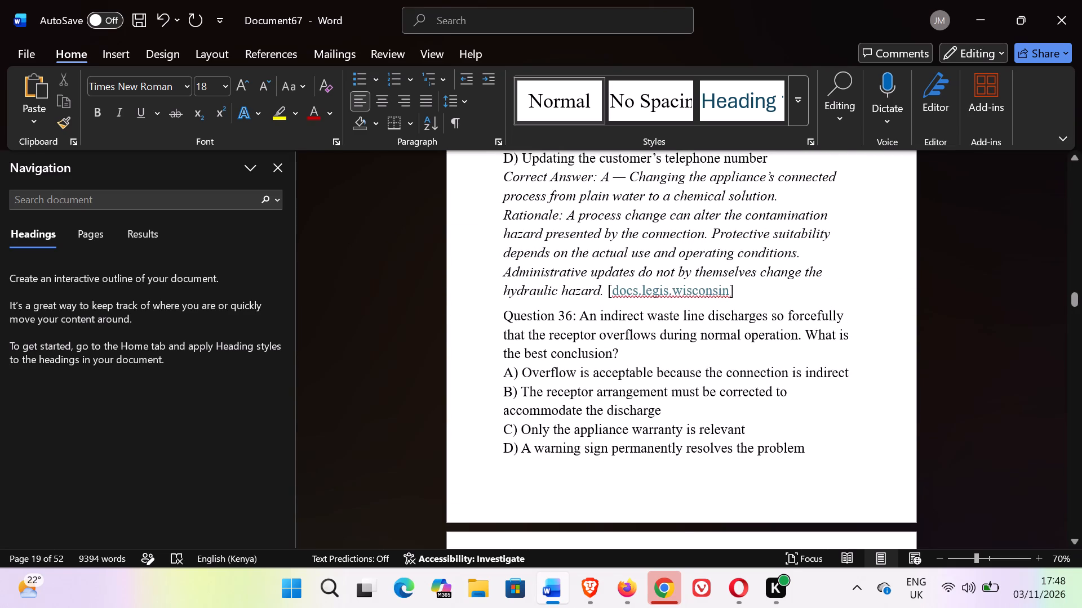
{"action": "left_click_drag", "start_coordinate": [730, 297], "coordinate": [684, 289]}
{"action": "key", "text": "BackSpace"}
{"action": "key", "text": "BackSpace"}
Delete the docs.legis.wisconsin citation link and its brackets at the end of Question 34's rationale, just before Question 35.
{"action": "scroll", "coordinate": [677, 285], "scroll_direction": "up", "scroll_amount": 3}
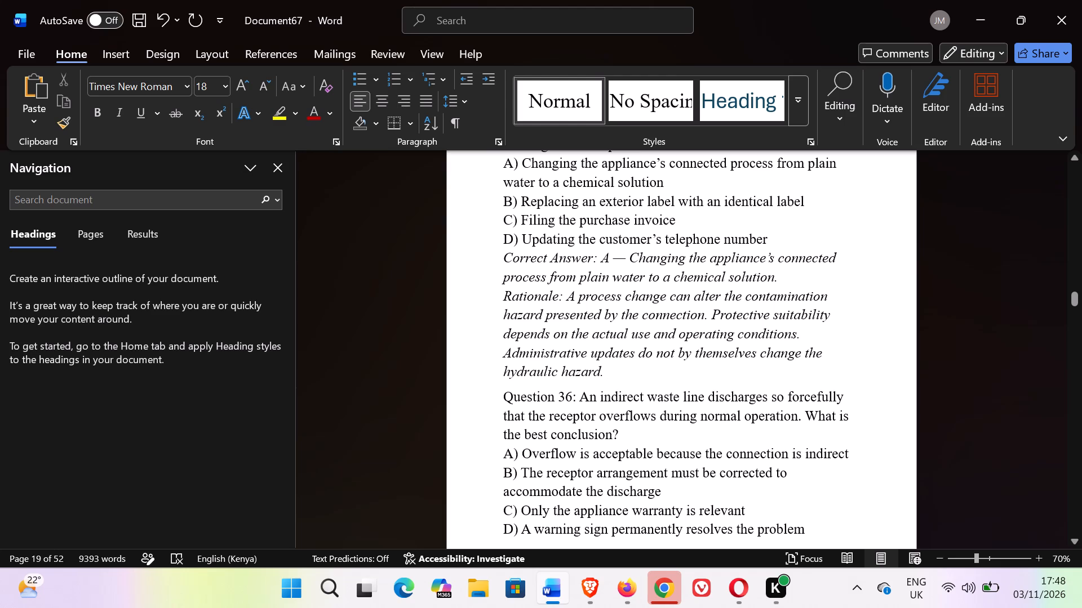
{"action": "scroll", "coordinate": [666, 266], "scroll_direction": "up", "scroll_amount": 6}
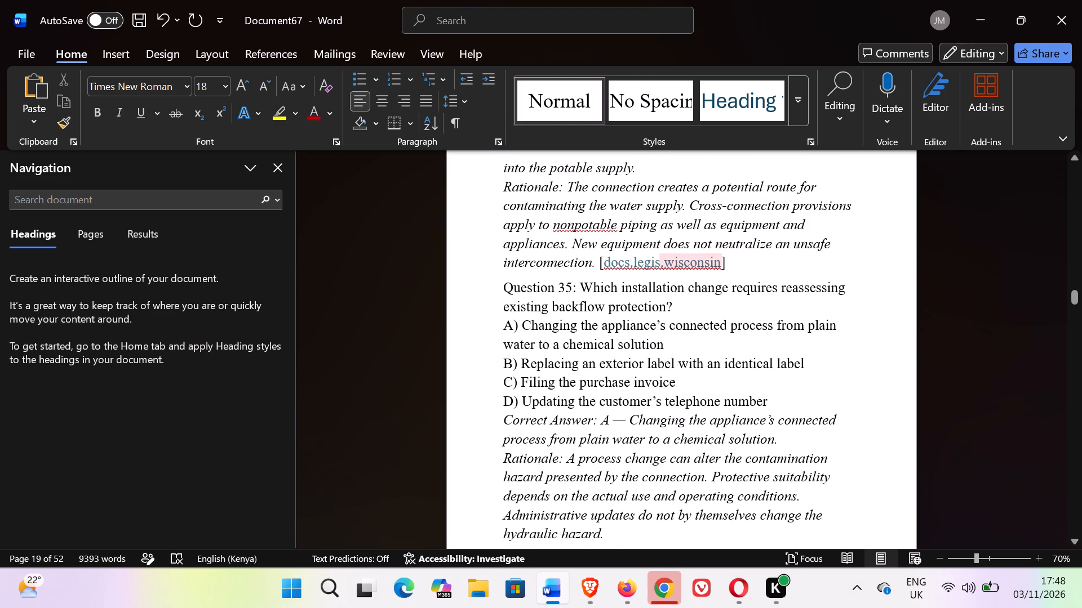
{"action": "left_click_drag", "start_coordinate": [726, 266], "coordinate": [681, 263]}
{"action": "key", "text": "BackSpace"}
{"action": "key", "text": "BackSpace"}
Delete the docs.legis.wisconsin citation link and its brackets at the end of Question 33's rationale, just before Question 34.
{"action": "scroll", "coordinate": [654, 257], "scroll_direction": "up", "scroll_amount": 7}
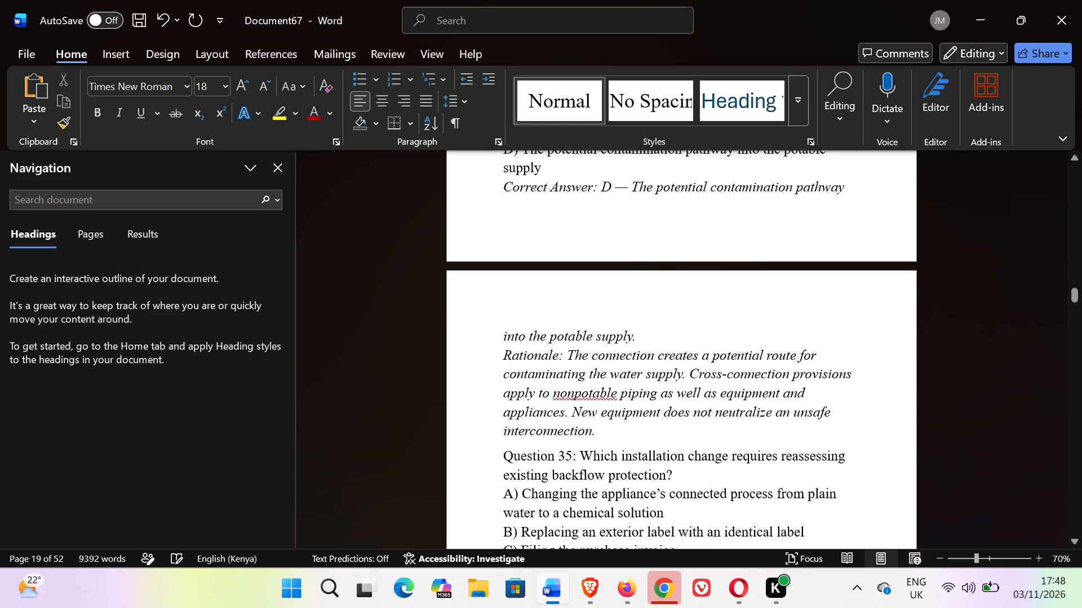
{"action": "scroll", "coordinate": [612, 253], "scroll_direction": "up", "scroll_amount": 8}
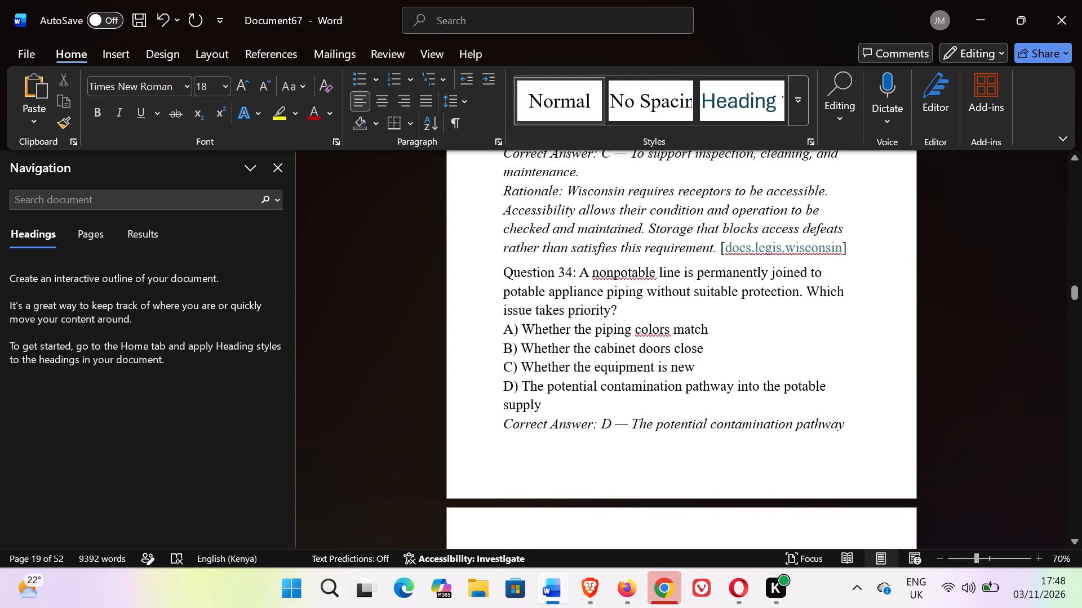
{"action": "left_click_drag", "start_coordinate": [852, 254], "coordinate": [808, 256]}
{"action": "key", "text": "BackSpace"}
{"action": "key", "text": "BackSpace"}
Delete the docs.legis.wisconsin citation link and its brackets at the end of Question 32's rationale, just before Question 33.
{"action": "scroll", "coordinate": [750, 236], "scroll_direction": "up", "scroll_amount": 6}
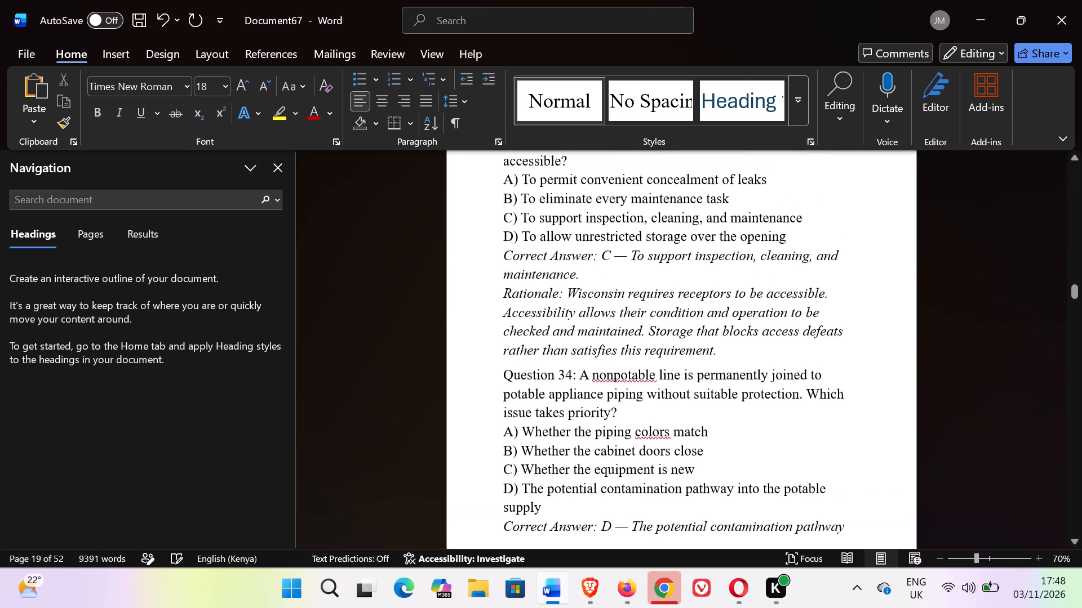
{"action": "scroll", "coordinate": [689, 261], "scroll_direction": "up", "scroll_amount": 8}
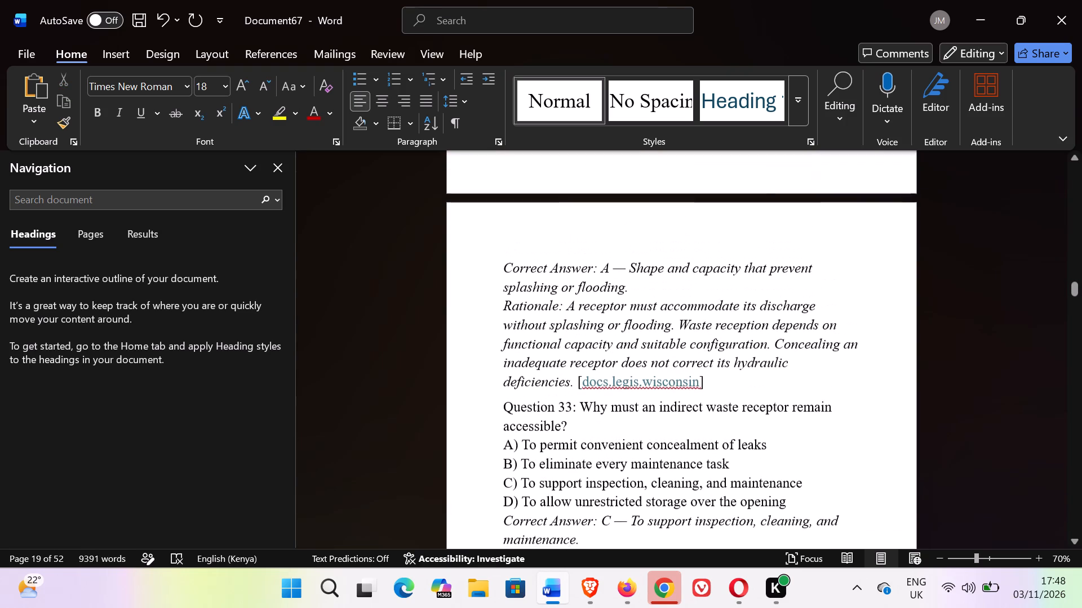
{"action": "left_click_drag", "start_coordinate": [708, 393], "coordinate": [684, 393]}
{"action": "key", "text": "BackSpace"}
{"action": "key", "text": "BackSpace"}
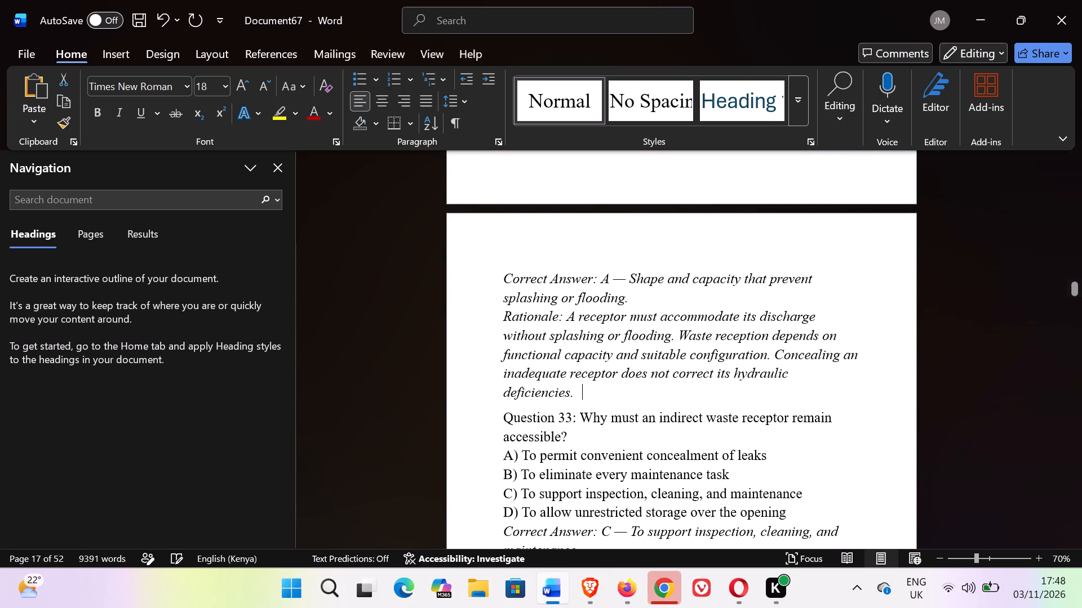
Delete both docs.legis.wisconsin citation links and their brackets at the end of Question 31's rationale, just before Question 32.
{"action": "scroll", "coordinate": [663, 363], "scroll_direction": "up", "scroll_amount": 11}
{"action": "left_click_drag", "start_coordinate": [760, 314], "coordinate": [747, 311]}
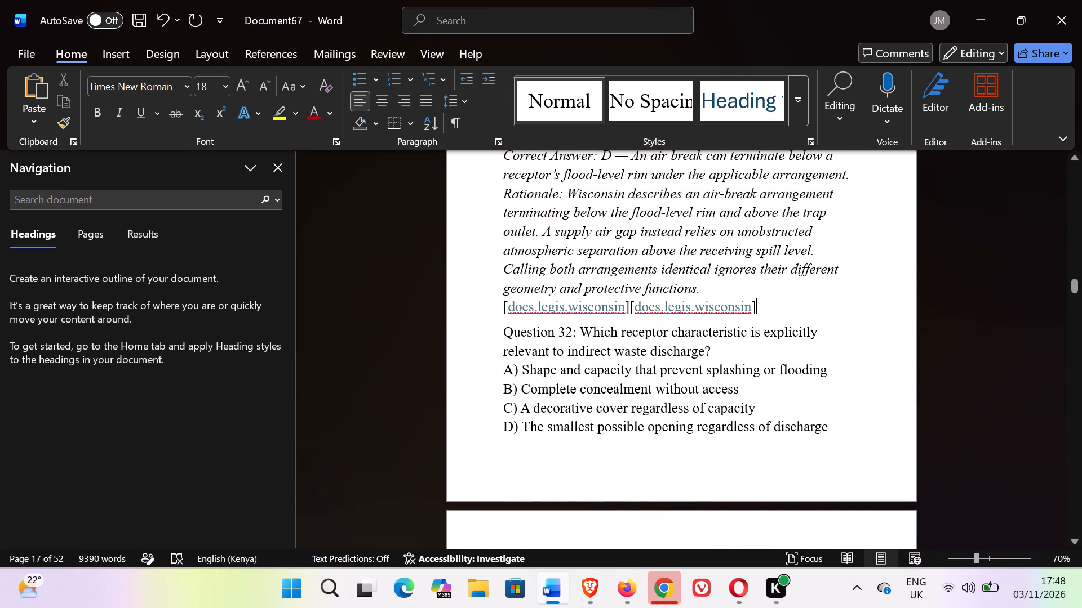
{"action": "left_click_drag", "start_coordinate": [747, 311], "coordinate": [579, 314]}
{"action": "key", "text": "BackSpace"}
{"action": "key", "text": "BackSpace"}
Delete the docs.legis.wisconsin citation link and its brackets at the end of Question 30's rationale, just before Question 31.
{"action": "scroll", "coordinate": [593, 309], "scroll_direction": "up", "scroll_amount": 6}
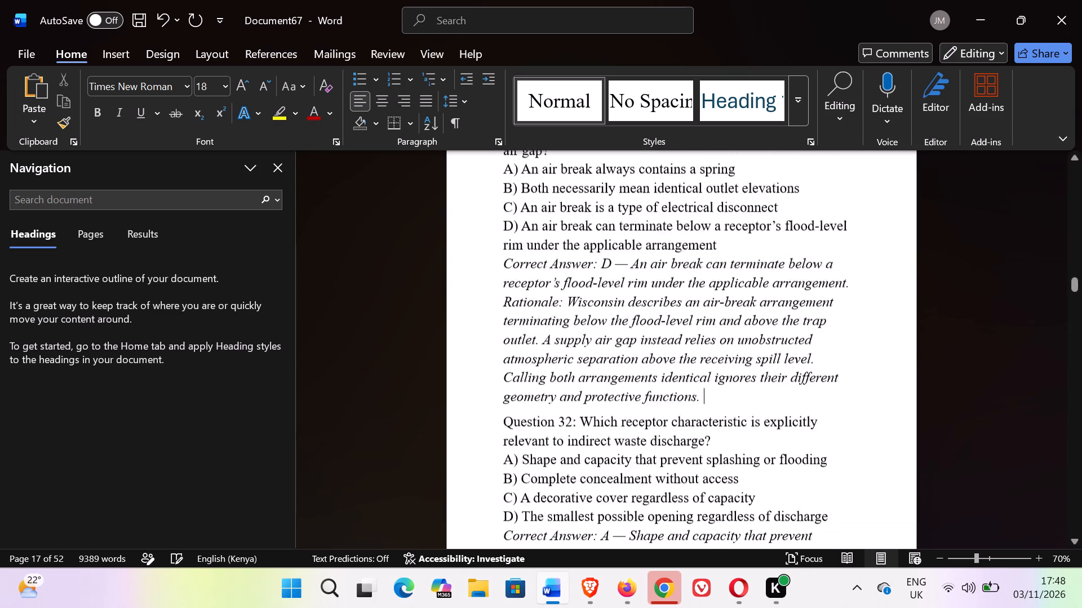
{"action": "scroll", "coordinate": [626, 297], "scroll_direction": "up", "scroll_amount": 5}
{"action": "left_click_drag", "start_coordinate": [700, 299], "coordinate": [662, 297]}
{"action": "key", "text": "BackSpace"}
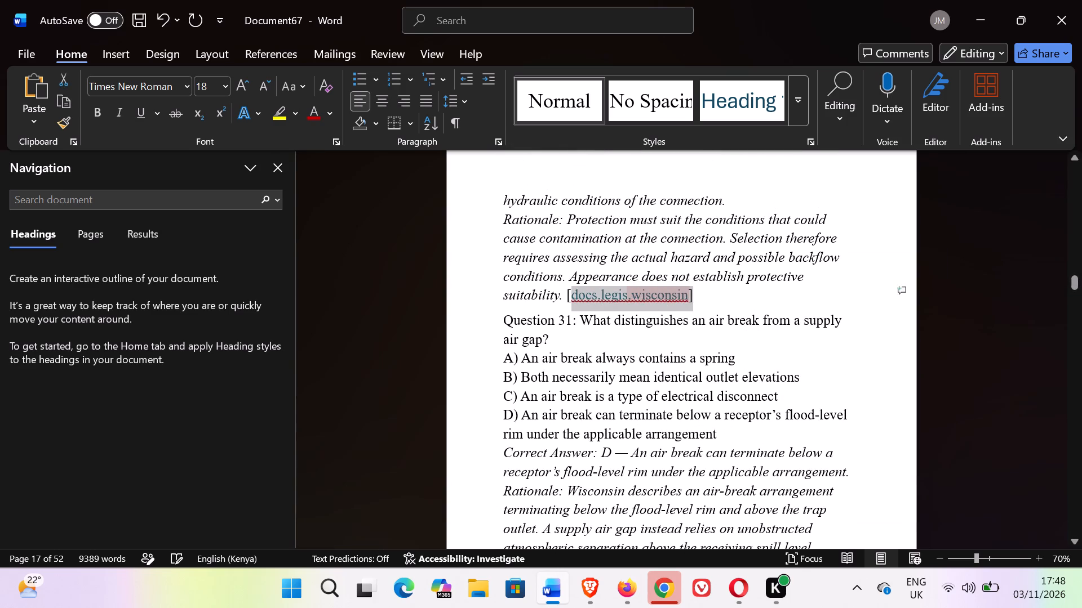
{"action": "key", "text": "BackSpace"}
Delete both docs.legis.wisconsin citation links and their brackets at the end of Question 29's rationale, just before Question 30.
{"action": "scroll", "coordinate": [650, 290], "scroll_direction": "up", "scroll_amount": 9}
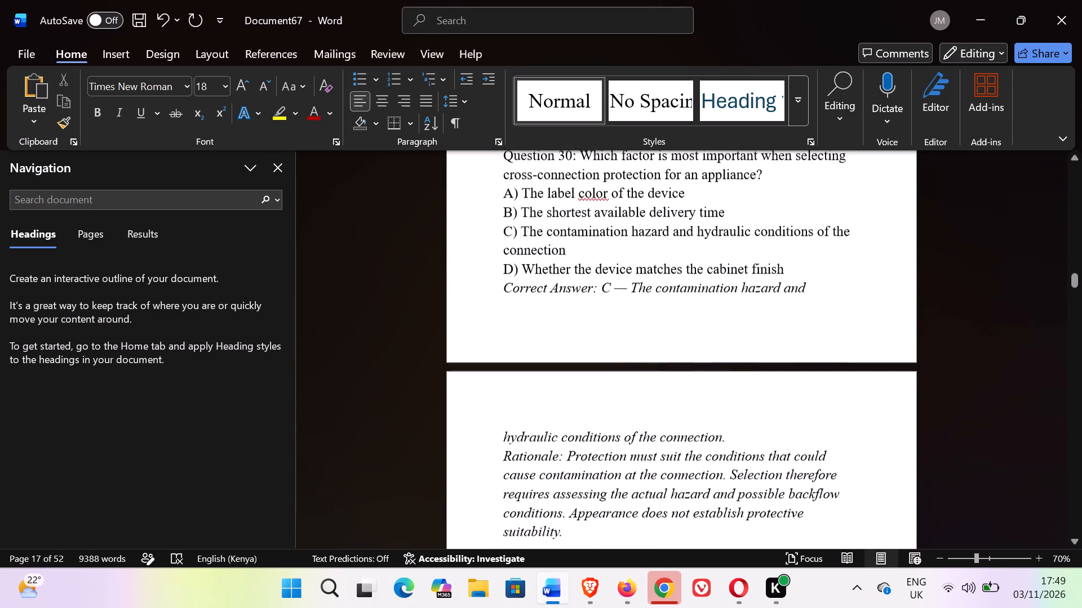
{"action": "scroll", "coordinate": [664, 288], "scroll_direction": "up", "scroll_amount": 4}
{"action": "left_click_drag", "start_coordinate": [756, 251], "coordinate": [733, 250]}
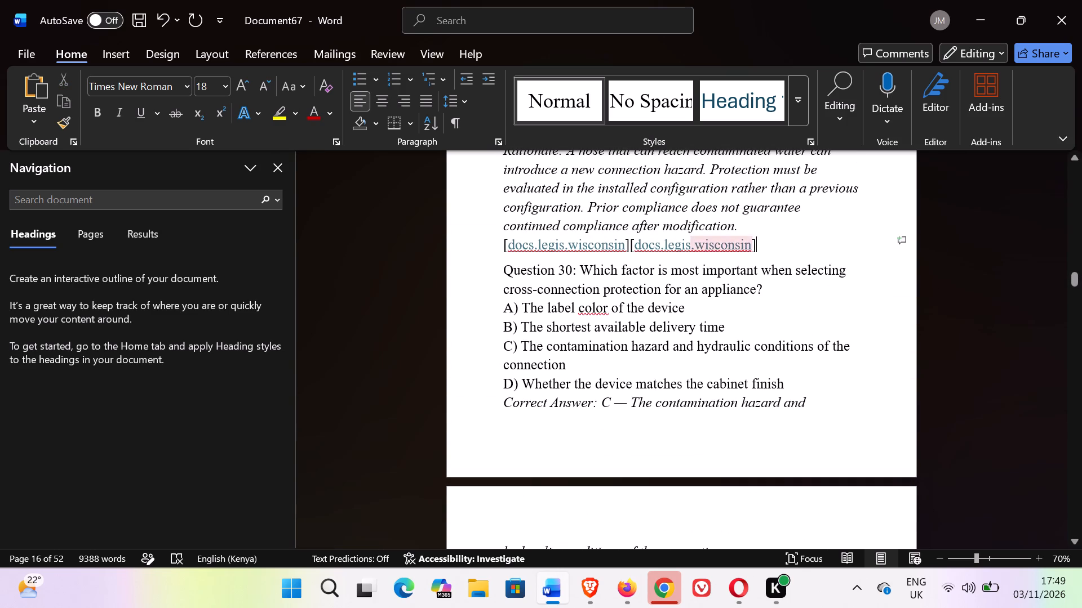
{"action": "left_click_drag", "start_coordinate": [733, 250], "coordinate": [586, 250]}
{"action": "key", "text": "BackSpace"}
{"action": "key", "text": "BackSpace"}
Delete the docs.legis.wisconsin citation link and its brackets at the end of Question 28's rationale, just before Question 29.
{"action": "scroll", "coordinate": [587, 247], "scroll_direction": "up", "scroll_amount": 6}
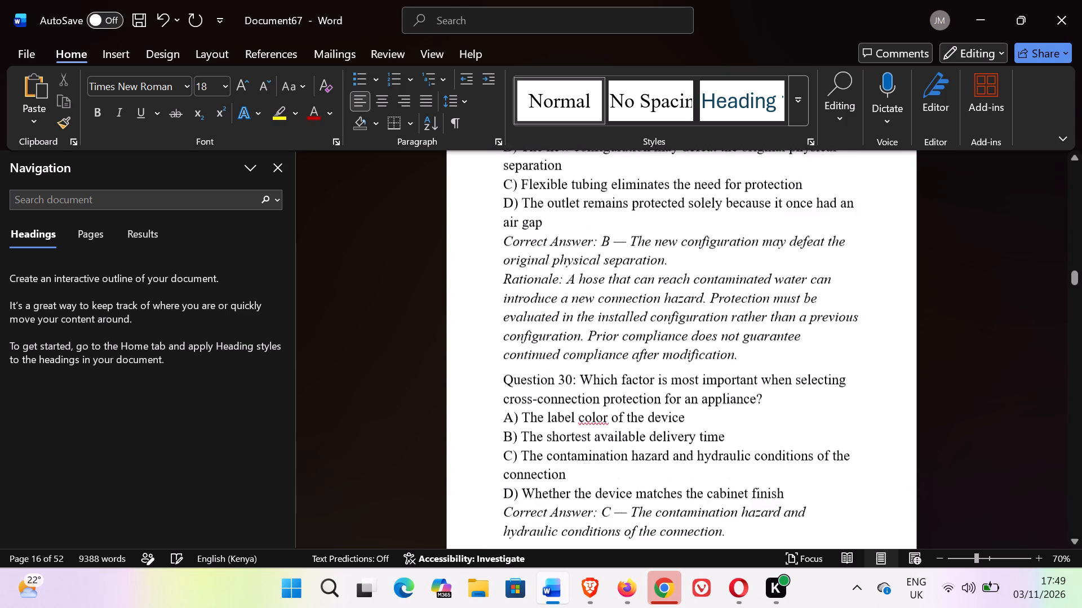
{"action": "scroll", "coordinate": [617, 249], "scroll_direction": "up", "scroll_amount": 5}
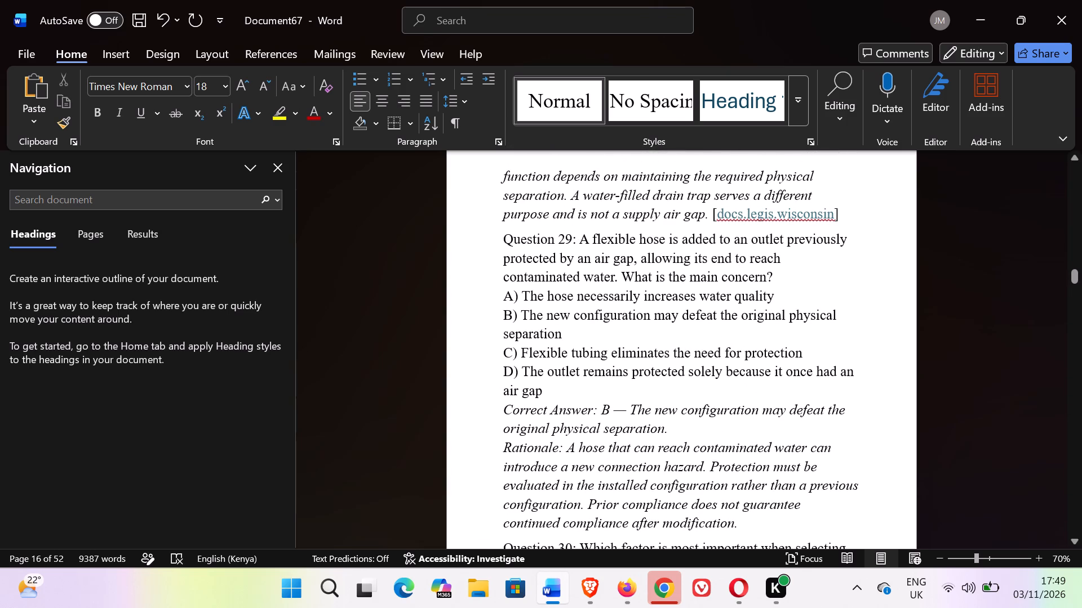
{"action": "left_click_drag", "start_coordinate": [839, 219], "coordinate": [804, 213]}
{"action": "key", "text": "BackSpace"}
{"action": "key", "text": "BackSpace"}
Delete the docs.legis.wisconsin citation link and its brackets at the end of Question 27's rationale, just before Question 28.
{"action": "scroll", "coordinate": [781, 218], "scroll_direction": "up", "scroll_amount": 3}
{"action": "scroll", "coordinate": [704, 245], "scroll_direction": "up", "scroll_amount": 5}
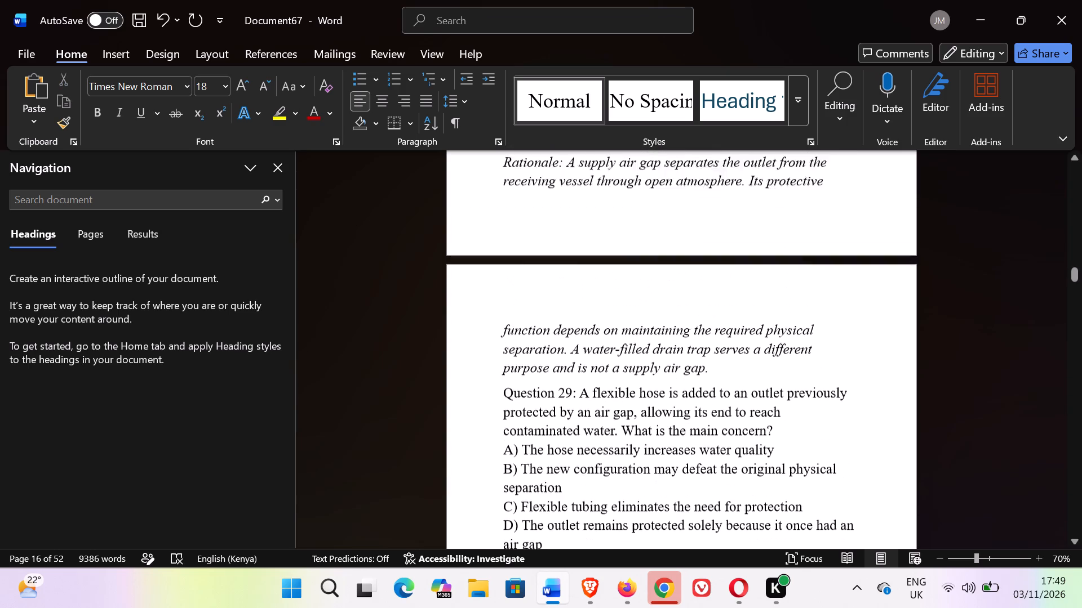
{"action": "scroll", "coordinate": [694, 252], "scroll_direction": "up", "scroll_amount": 9}
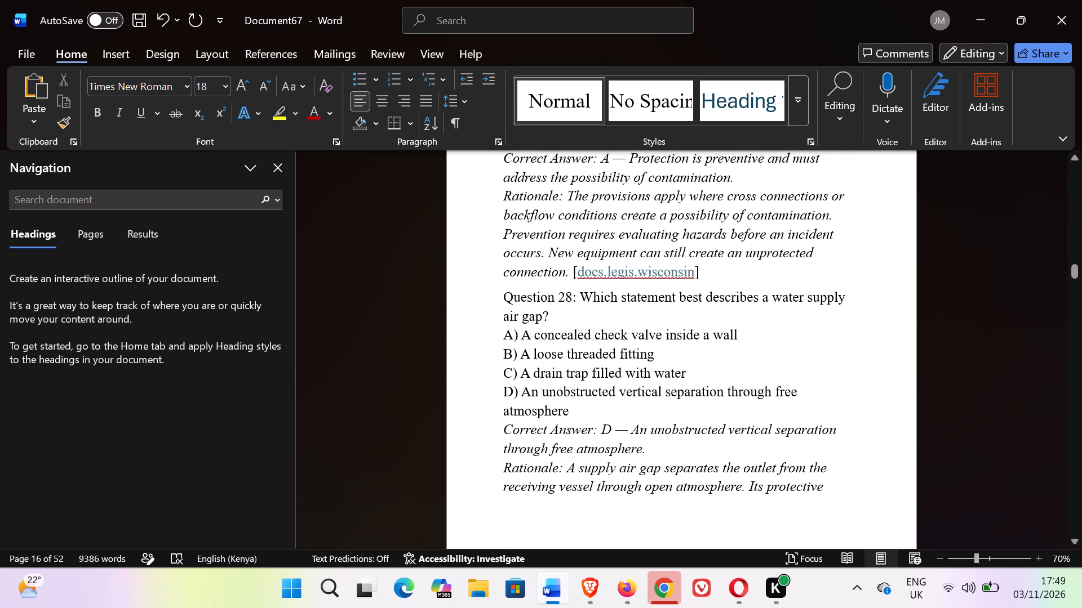
{"action": "left_click_drag", "start_coordinate": [687, 275], "coordinate": [608, 270]}
{"action": "key", "text": "BackSpace"}
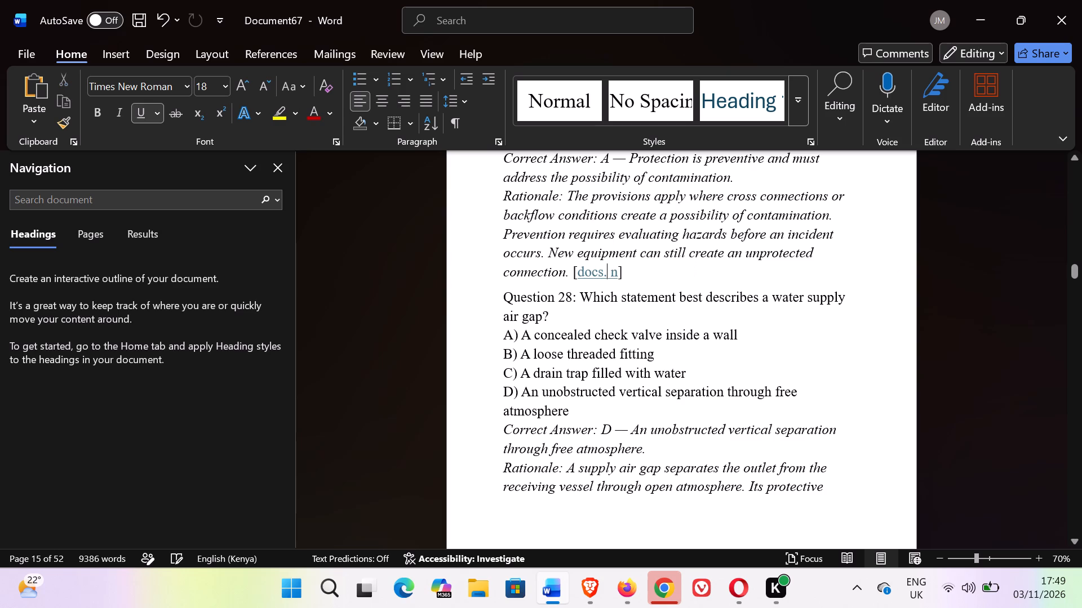
{"action": "left_click", "coordinate": [636, 272]}
{"action": "left_click_drag", "start_coordinate": [636, 274], "coordinate": [597, 272]}
{"action": "key", "text": "BackSpace"}
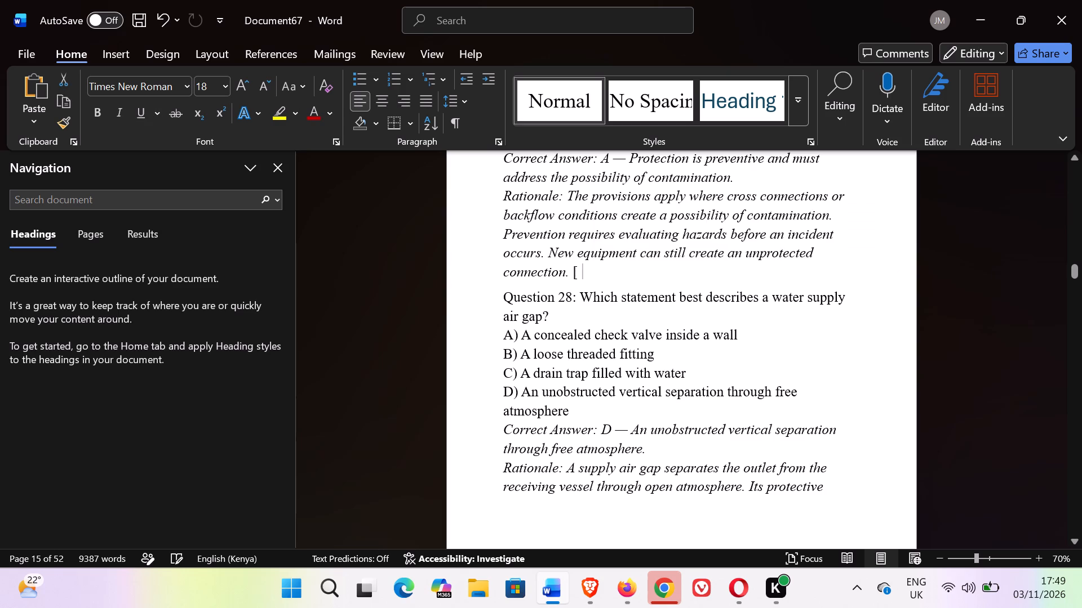
{"action": "key", "text": "BackSpace"}
Delete the docs.legis.wisconsin citation link and its brackets at the end of Question 26's rationale, just before Question 27.
{"action": "scroll", "coordinate": [613, 267], "scroll_direction": "up", "scroll_amount": 2}
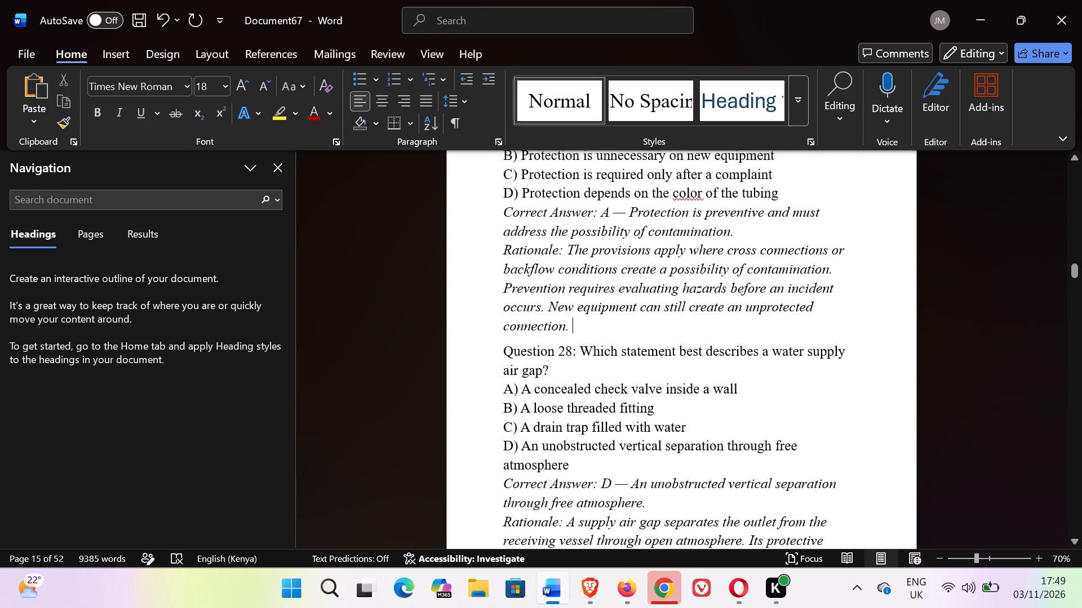
{"action": "scroll", "coordinate": [614, 280], "scroll_direction": "up", "scroll_amount": 8}
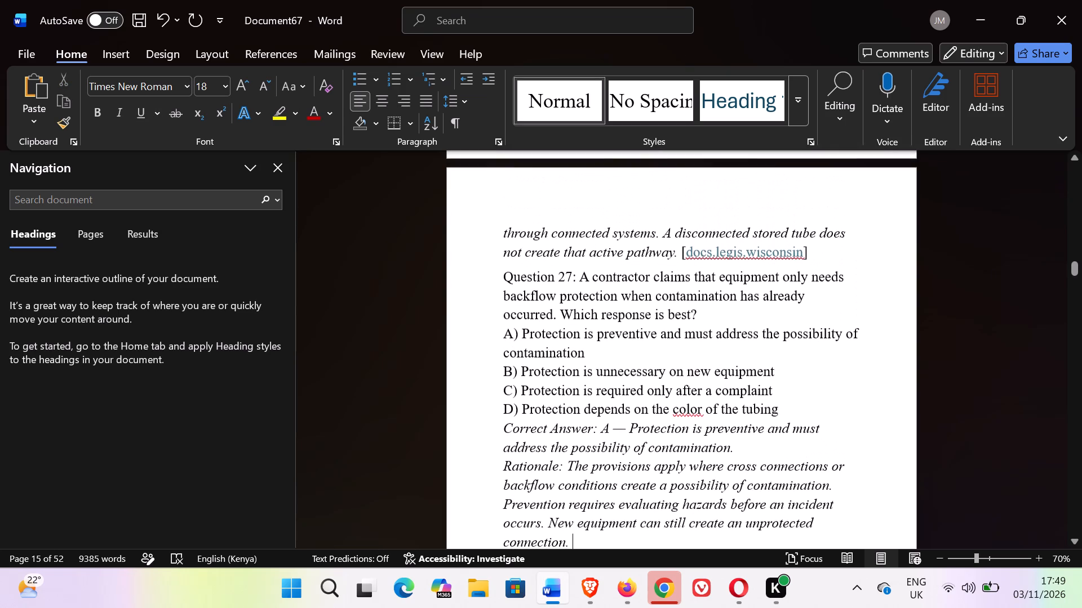
{"action": "scroll", "coordinate": [655, 275], "scroll_direction": "up", "scroll_amount": 3}
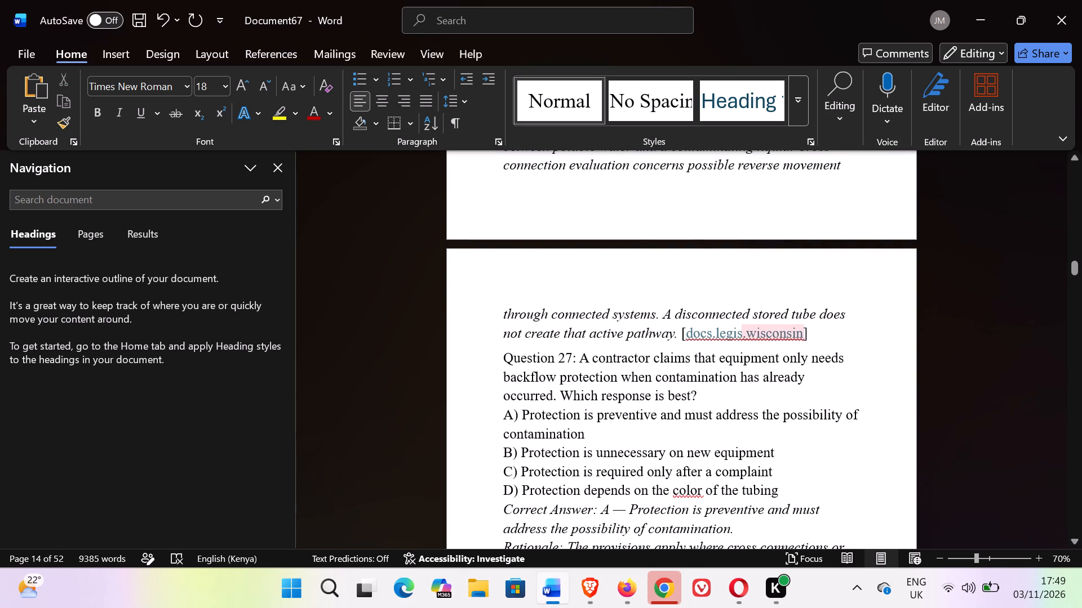
{"action": "left_click_drag", "start_coordinate": [807, 336], "coordinate": [766, 330]}
{"action": "key", "text": "BackSpace"}
{"action": "key", "text": "BackSpace"}
Delete the docs.legis.wisconsin citation link and its brackets at the end of Question 25's rationale, just before Question 26.
{"action": "scroll", "coordinate": [721, 309], "scroll_direction": "up", "scroll_amount": 7}
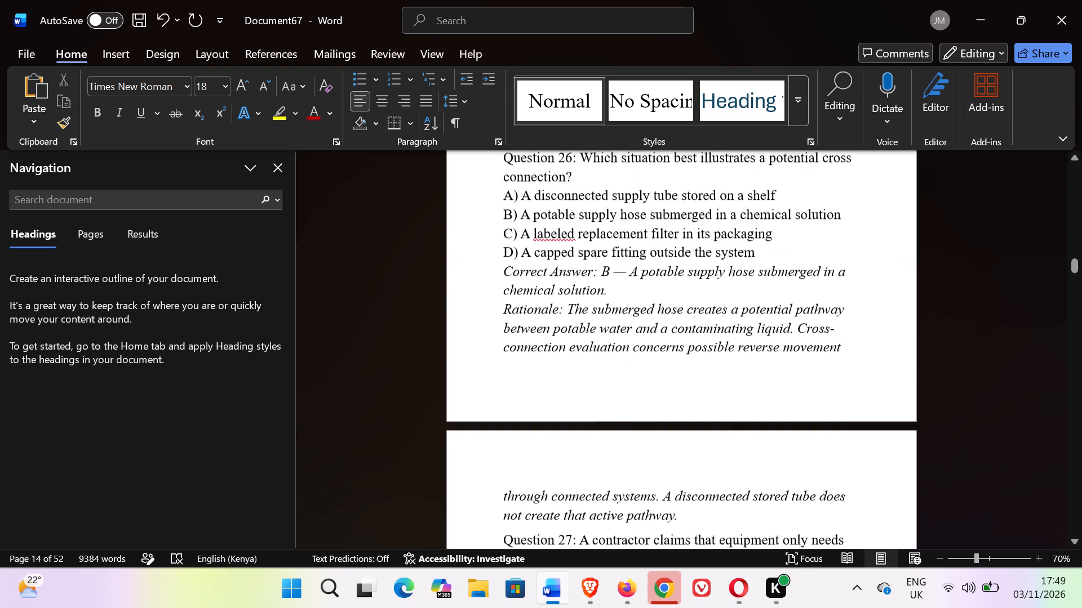
{"action": "scroll", "coordinate": [682, 287], "scroll_direction": "up", "scroll_amount": 7}
{"action": "left_click_drag", "start_coordinate": [779, 331], "coordinate": [739, 327]}
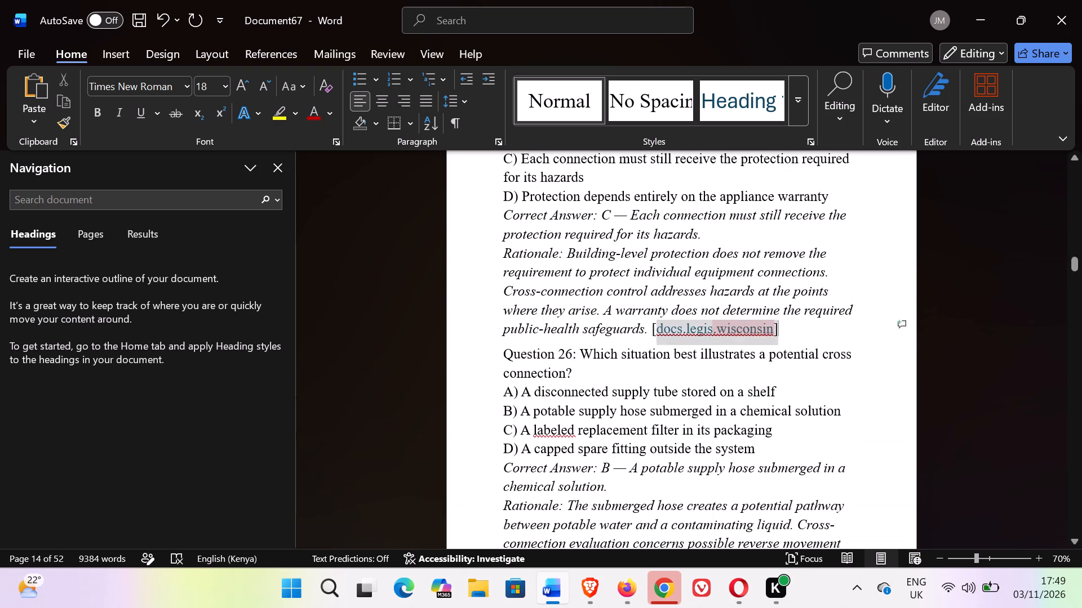
{"action": "left_click_drag", "start_coordinate": [739, 327], "coordinate": [732, 325]}
{"action": "key", "text": "BackSpace"}
{"action": "key", "text": "BackSpace"}
Delete the docs.legis.wisconsin citation link and its brackets at the end of Question 23's rationale, just before Question 24.
{"action": "scroll", "coordinate": [717, 313], "scroll_direction": "up", "scroll_amount": 9}
{"action": "scroll", "coordinate": [667, 327], "scroll_direction": "up", "scroll_amount": 1}
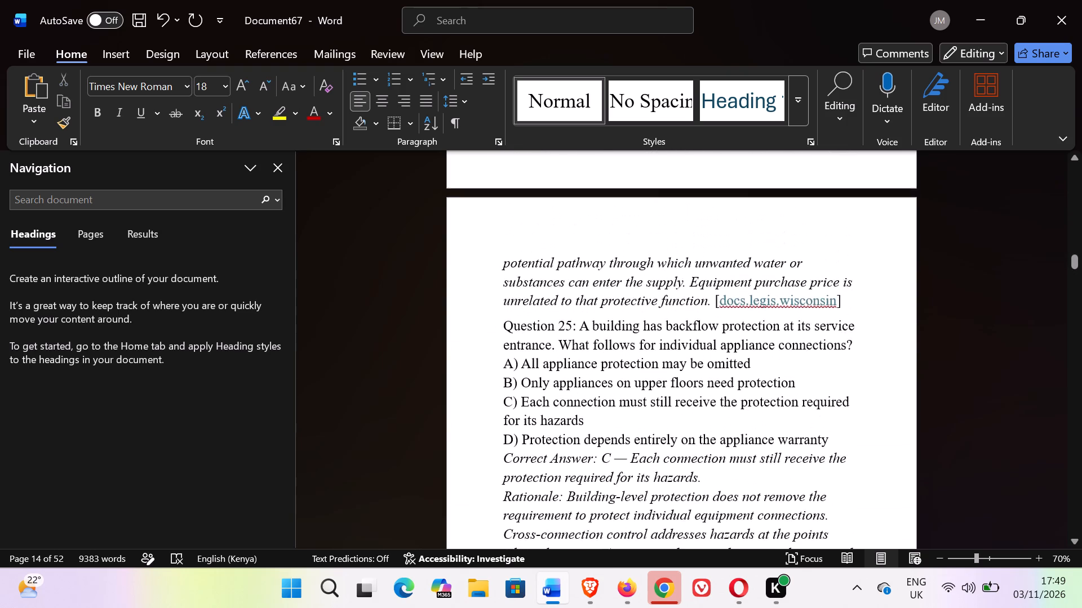
{"action": "scroll", "coordinate": [667, 327], "scroll_direction": "up", "scroll_amount": 14}
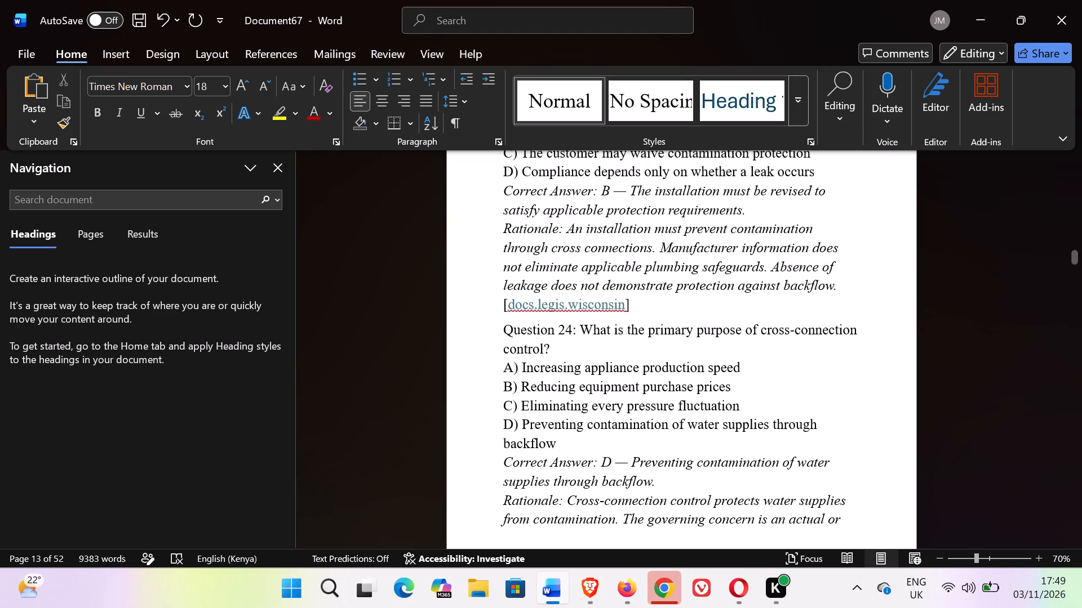
{"action": "left_click_drag", "start_coordinate": [637, 312], "coordinate": [597, 313]}
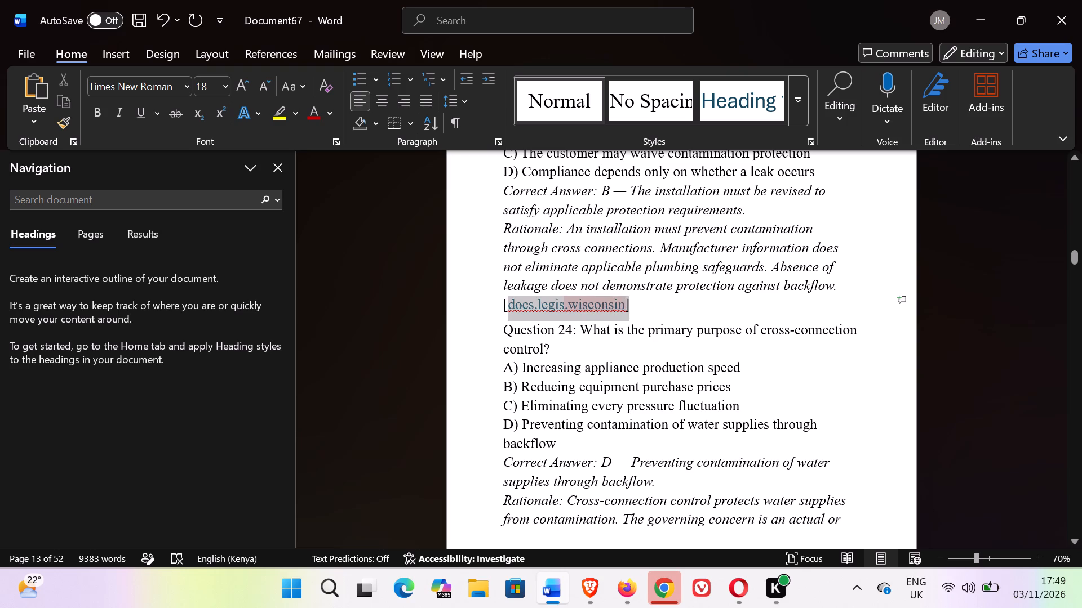
{"action": "left_click_drag", "start_coordinate": [597, 313], "coordinate": [596, 313]}
{"action": "key", "text": "BackSpace"}
{"action": "key", "text": "BackSpace"}
Delete the docs.legis.wisconsin citation link and its brackets at the end of Question 22's rationale, just before Question 23.
{"action": "scroll", "coordinate": [615, 292], "scroll_direction": "up", "scroll_amount": 9}
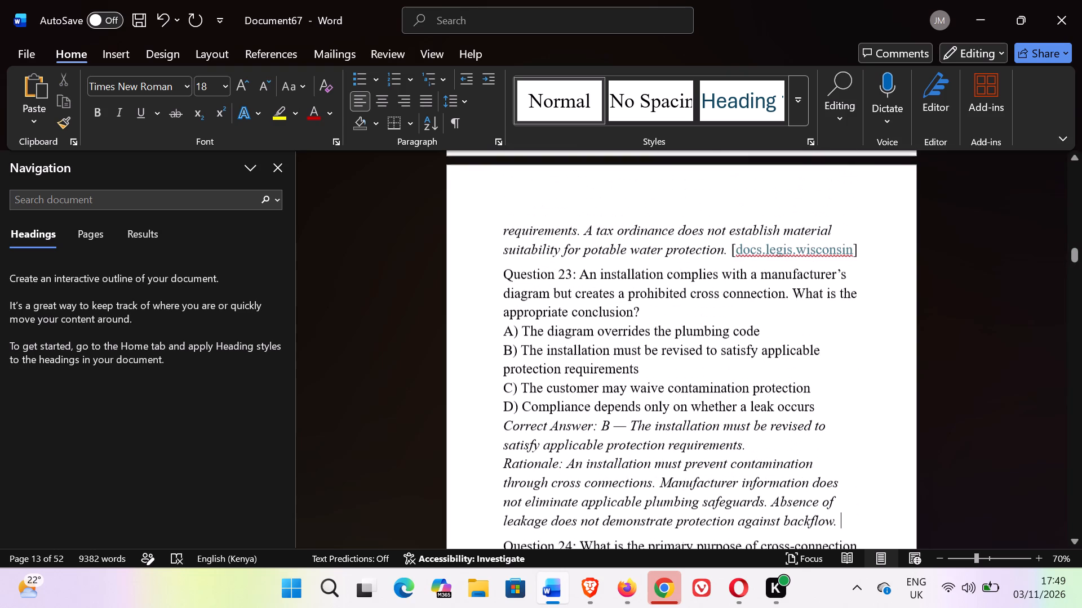
{"action": "left_click_drag", "start_coordinate": [856, 262], "coordinate": [819, 261]}
{"action": "key", "text": "BackSpace"}
{"action": "key", "text": "BackSpace"}
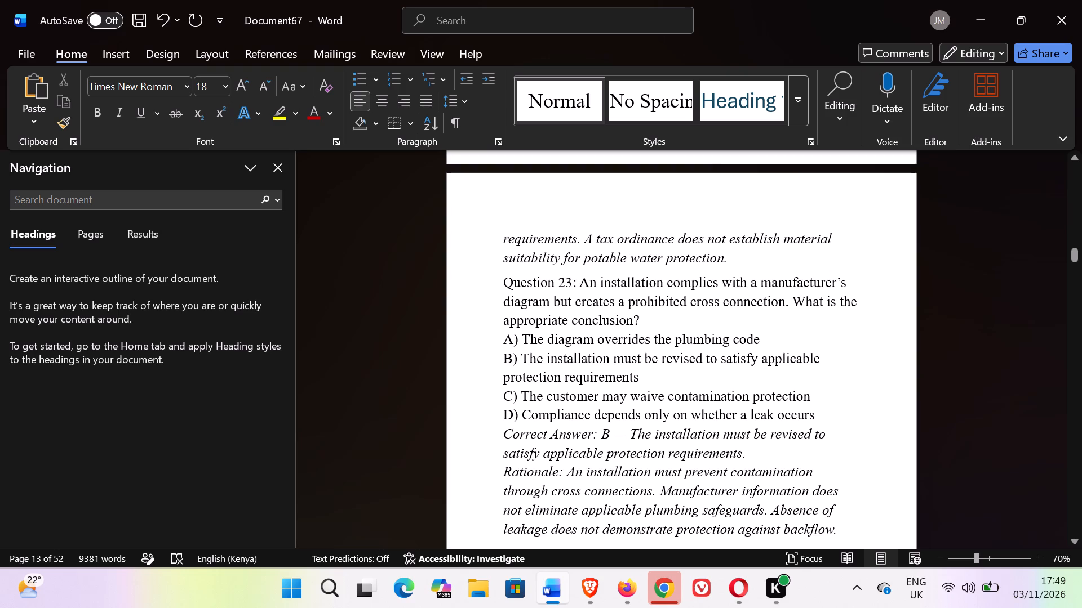
Delete the docs.legis.wisconsin citation link and its brackets at the end of Question 21's rationale, just before Question 22.
{"action": "scroll", "coordinate": [889, 141], "scroll_direction": "up", "scroll_amount": 4}
{"action": "scroll", "coordinate": [650, 205], "scroll_direction": "up", "scroll_amount": 8}
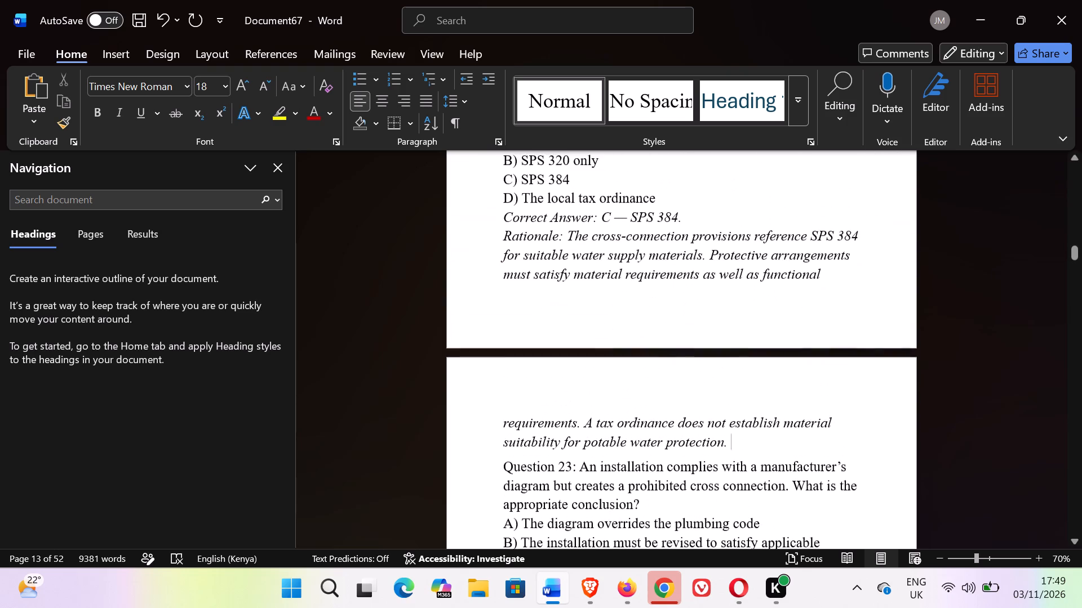
{"action": "scroll", "coordinate": [663, 223], "scroll_direction": "up", "scroll_amount": 6}
{"action": "left_click_drag", "start_coordinate": [752, 278], "coordinate": [750, 278]}
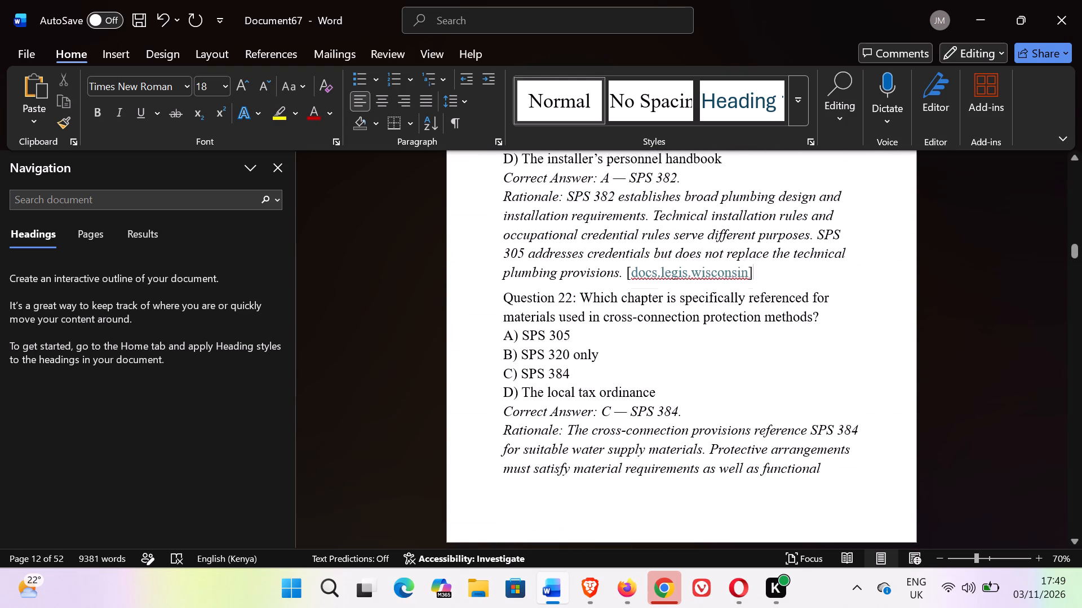
{"action": "left_click_drag", "start_coordinate": [750, 278], "coordinate": [726, 276]}
{"action": "key", "text": "BackSpace"}
{"action": "key", "text": "BackSpace"}
Delete both adjacent docs.legis.wisconsin citation links and their brackets at the end of Question 20's rationale, just before Question 21.
{"action": "scroll", "coordinate": [689, 221], "scroll_direction": "up", "scroll_amount": 6}
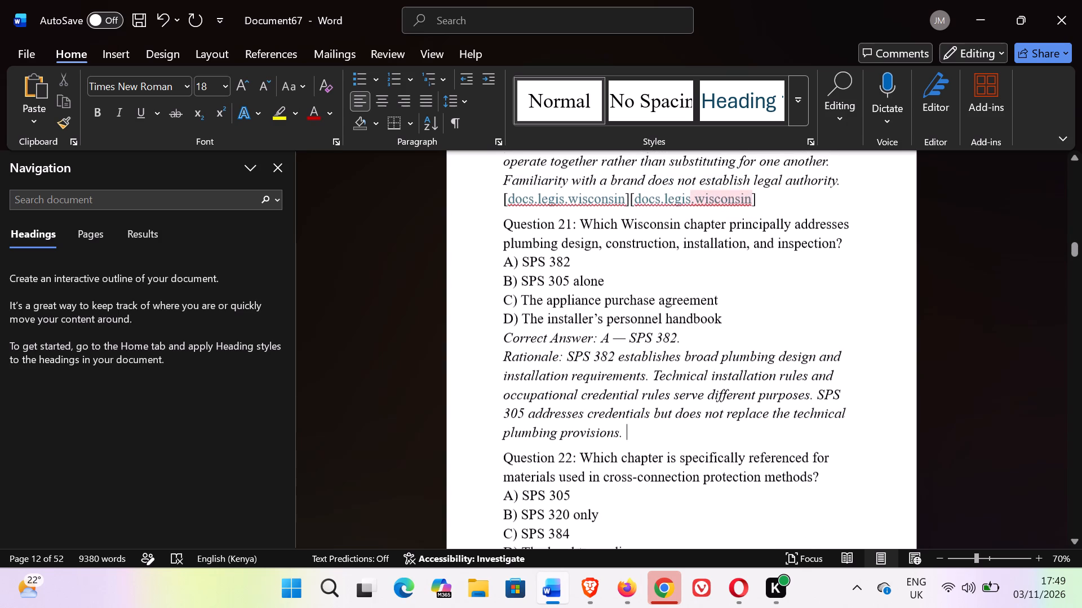
{"action": "left_click_drag", "start_coordinate": [761, 207], "coordinate": [570, 204]}
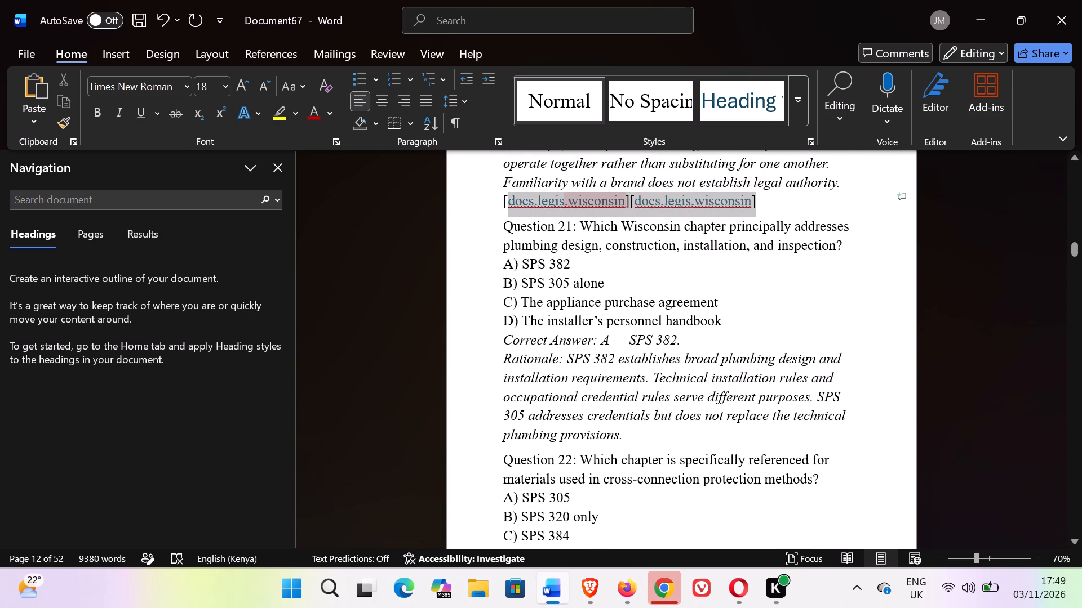
{"action": "left_click_drag", "start_coordinate": [570, 204], "coordinate": [569, 204]}
{"action": "key", "text": "BackSpace"}
{"action": "key", "text": "BackSpace"}
Delete the bracketed source citation link at the end of Question 19's rationale, just before Question 20.
{"action": "scroll", "coordinate": [575, 200], "scroll_direction": "up", "scroll_amount": 8}
{"action": "scroll", "coordinate": [623, 216], "scroll_direction": "up", "scroll_amount": 2}
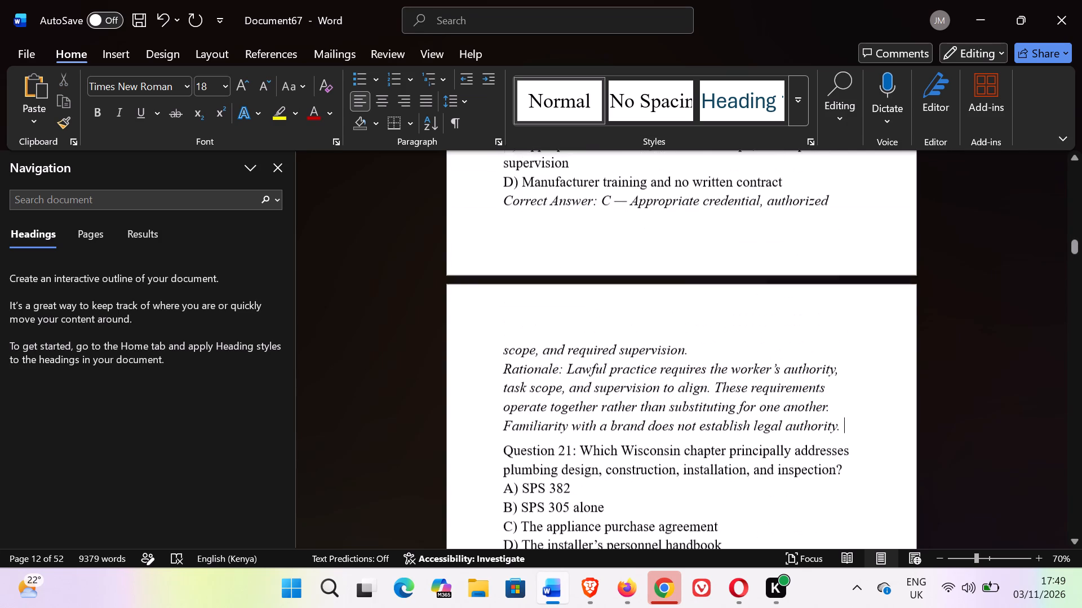
{"action": "scroll", "coordinate": [631, 215], "scroll_direction": "up", "scroll_amount": 6}
{"action": "left_click_drag", "start_coordinate": [645, 234], "coordinate": [595, 228]}
{"action": "key", "text": "BackSpace"}
{"action": "key", "text": "BackSpace"}
Delete both adjacent docs.legis.wisconsin citation links and their brackets at the end of Question 18's rationale, just before Question 19.
{"action": "scroll", "coordinate": [598, 220], "scroll_direction": "up", "scroll_amount": 6}
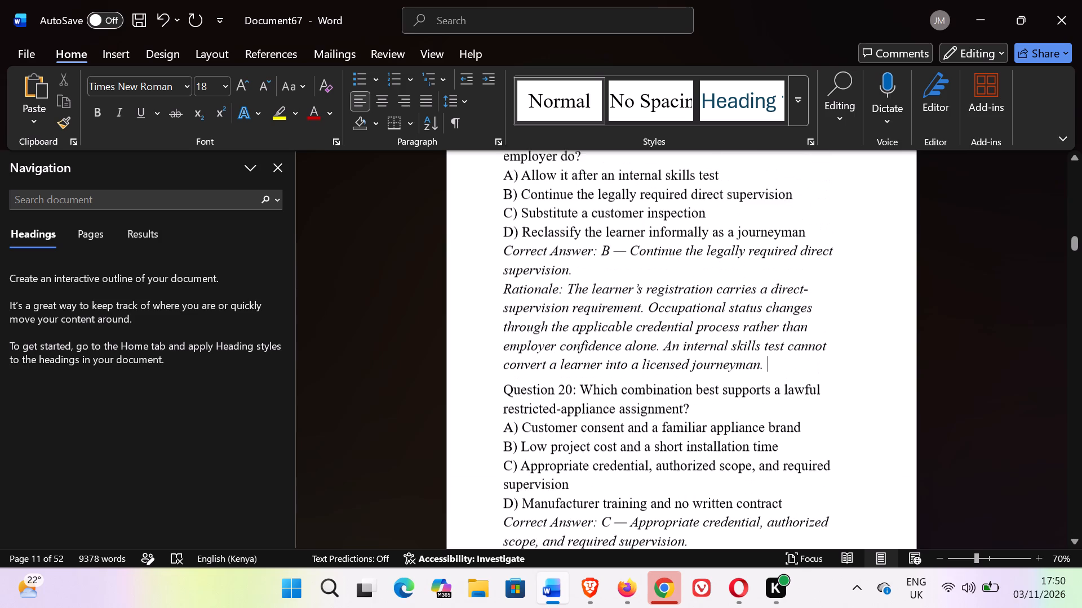
{"action": "scroll", "coordinate": [664, 186], "scroll_direction": "up", "scroll_amount": 3}
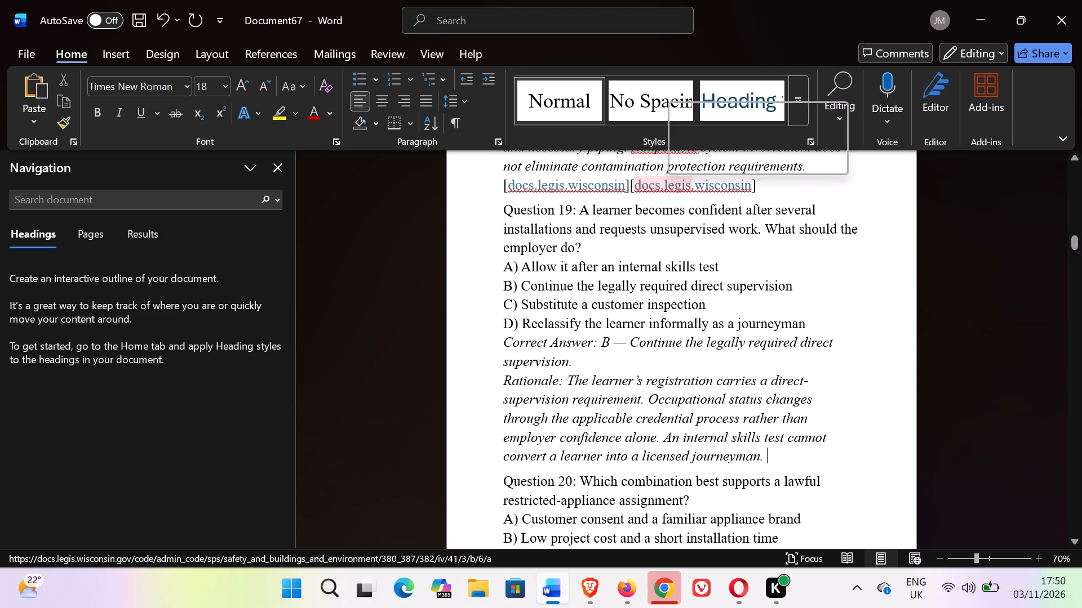
{"action": "left_click_drag", "start_coordinate": [760, 187], "coordinate": [580, 193]}
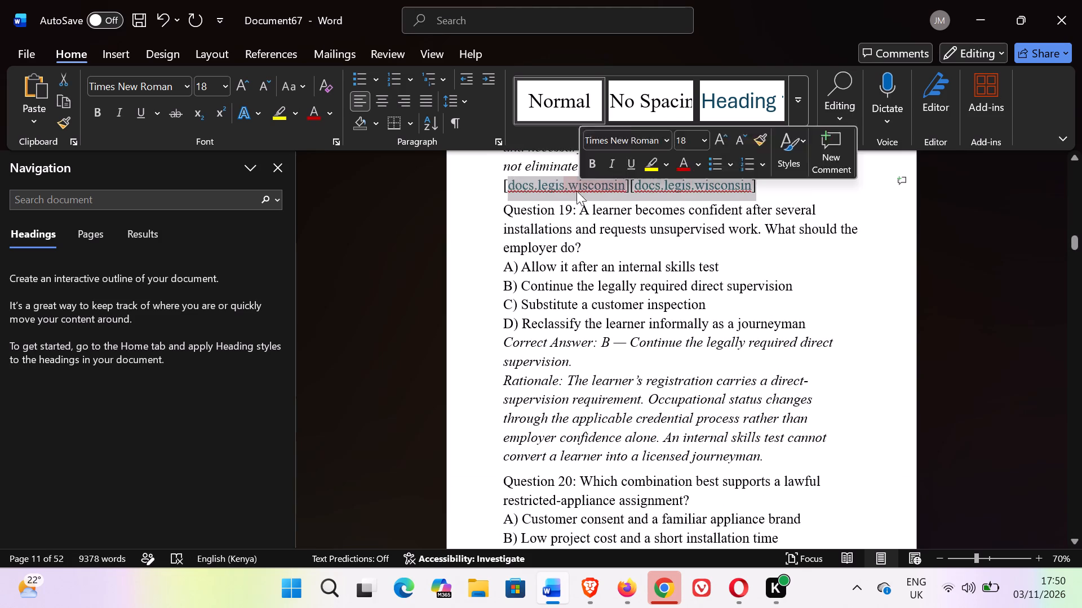
{"action": "key", "text": "BackSpace"}
{"action": "key", "text": "BackSpace"}
Remove the source citation at the end of Question 17's rationale, just before Question 18.
{"action": "scroll", "coordinate": [583, 189], "scroll_direction": "up", "scroll_amount": 3}
{"action": "scroll", "coordinate": [643, 186], "scroll_direction": "up", "scroll_amount": 7}
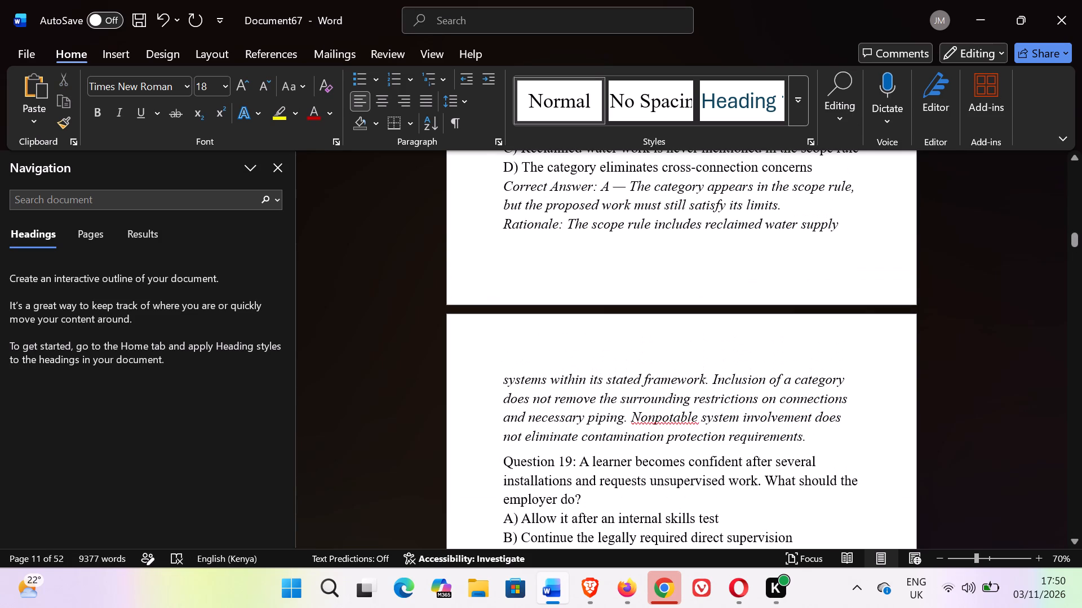
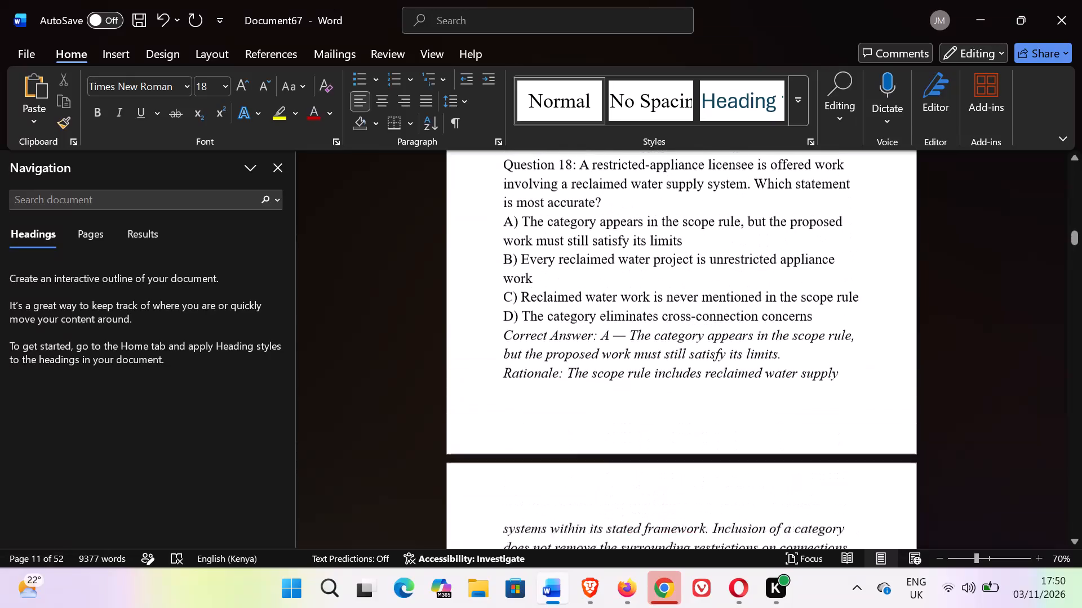
Delete the bracketed docs.legis.wisconsin citation link at the end of Question 17's rationale, just before Question 18.
{"action": "scroll", "coordinate": [604, 187], "scroll_direction": "up", "scroll_amount": 2}
{"action": "left_click_drag", "start_coordinate": [753, 241], "coordinate": [708, 243]}
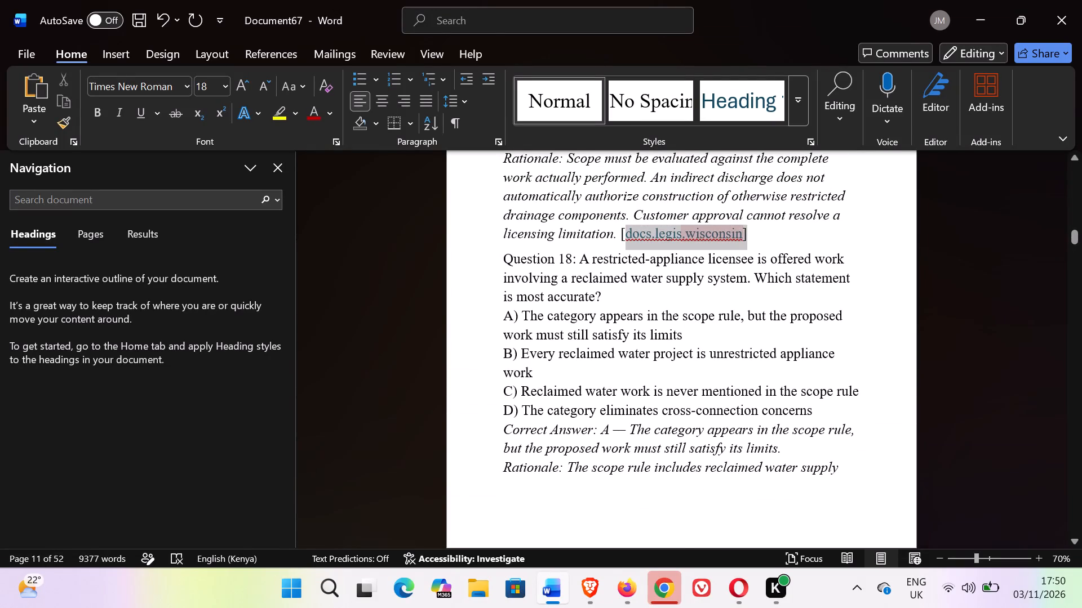
{"action": "left_click_drag", "start_coordinate": [708, 243], "coordinate": [706, 243]}
{"action": "key", "text": "BackSpace"}
{"action": "key", "text": "BackSpace"}
Delete the bracketed docs.legis.wisconsin citation link at the end of Question 16's rationale, just before Question 17.
{"action": "scroll", "coordinate": [648, 211], "scroll_direction": "up", "scroll_amount": 11}
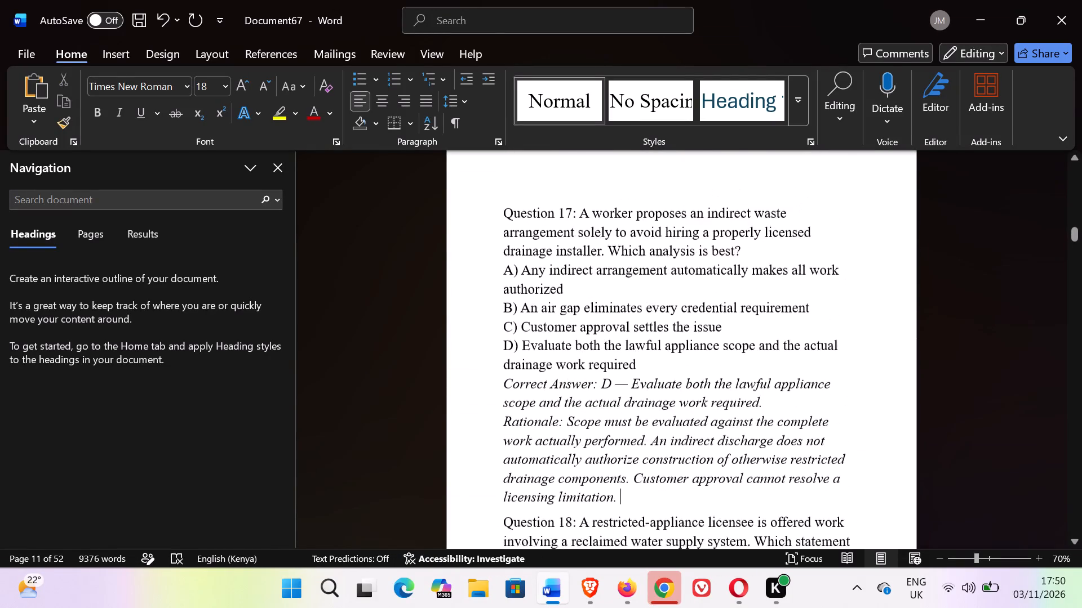
{"action": "scroll", "coordinate": [623, 269], "scroll_direction": "up", "scroll_amount": 6}
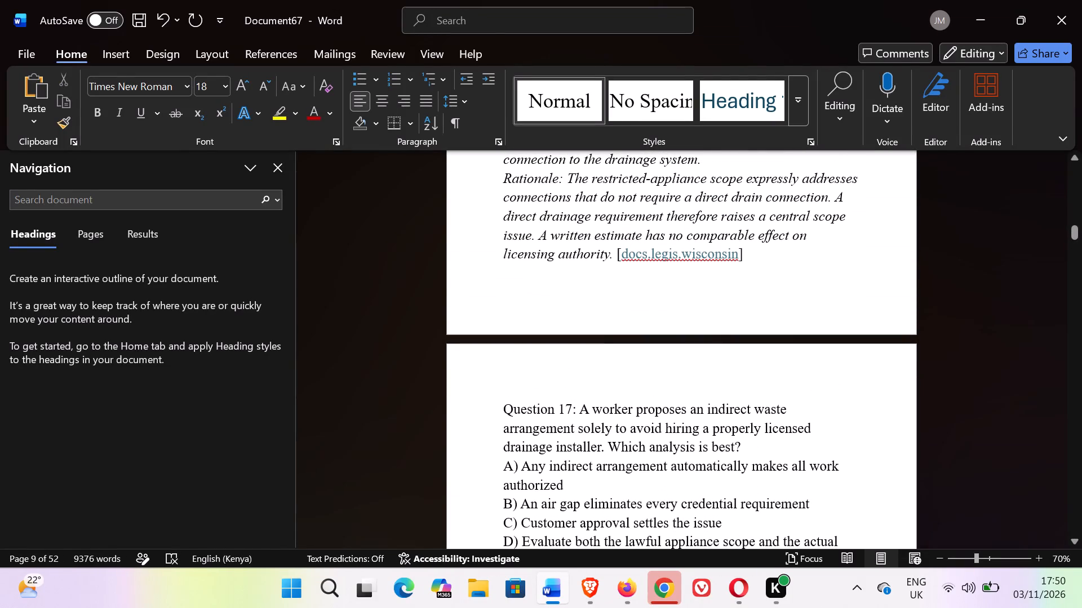
{"action": "left_click_drag", "start_coordinate": [749, 259], "coordinate": [699, 256]}
{"action": "key", "text": "BackSpace"}
{"action": "key", "text": "BackSpace"}
Delete the bracketed docs.legis.wisconsin citation link at the end of Question 15's rationale, just before Question 16.
{"action": "scroll", "coordinate": [685, 242], "scroll_direction": "up", "scroll_amount": 11}
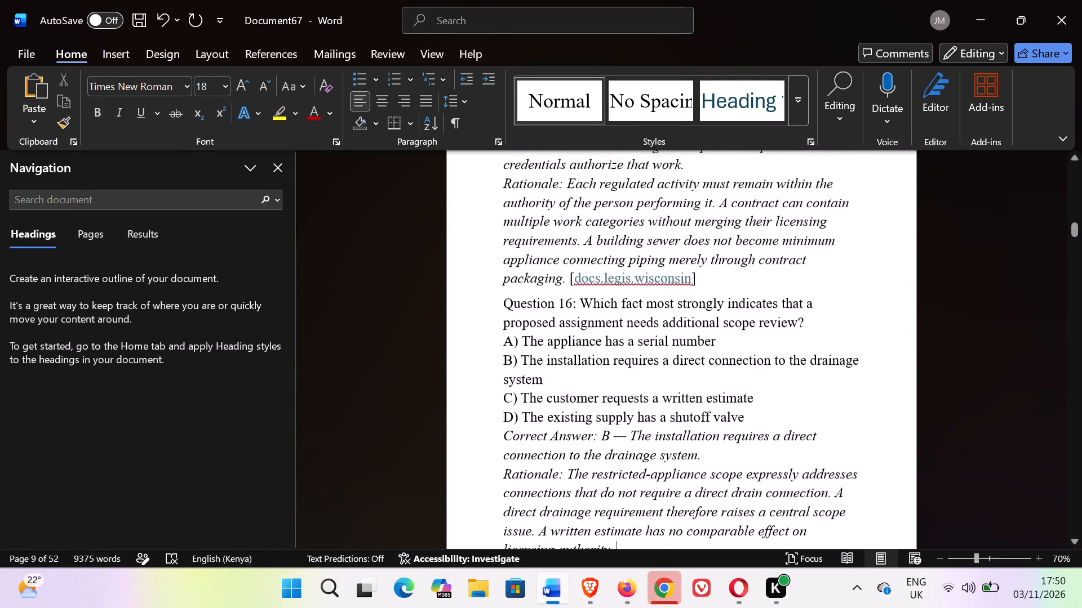
{"action": "left_click_drag", "start_coordinate": [703, 280], "coordinate": [667, 280]}
{"action": "key", "text": "BackSpace"}
{"action": "key", "text": "BackSpace"}
Delete the bracketed docs.legis.wisconsin citation link at the end of Question 14's rationale, just before Question 15.
{"action": "scroll", "coordinate": [662, 270], "scroll_direction": "up", "scroll_amount": 7}
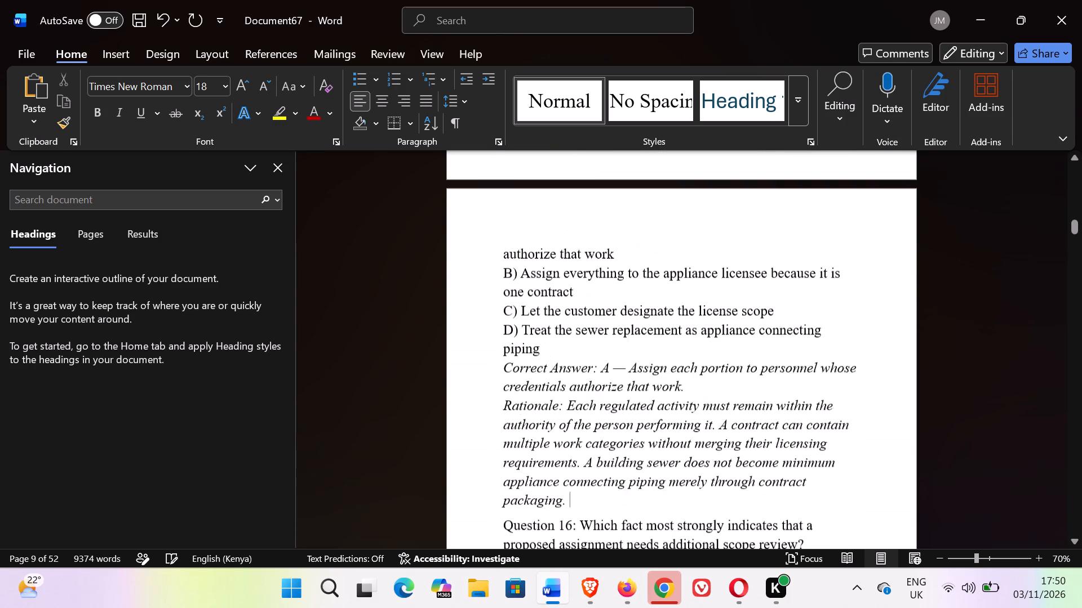
{"action": "scroll", "coordinate": [645, 252], "scroll_direction": "up", "scroll_amount": 11}
{"action": "left_click_drag", "start_coordinate": [637, 293], "coordinate": [602, 293]}
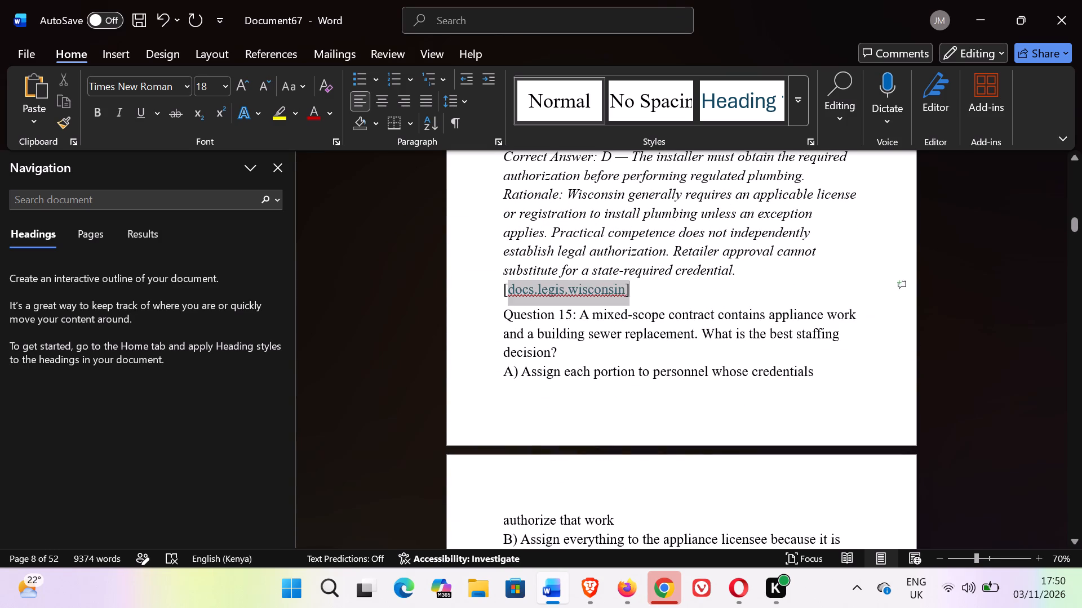
{"action": "left_click_drag", "start_coordinate": [602, 293], "coordinate": [577, 289]}
{"action": "key", "text": "BackSpace"}
{"action": "key", "text": "BackSpace"}
Delete the bracketed docs.legis.wisconsin citation link at the end of Question 13's rationale, just before Question 14.
{"action": "scroll", "coordinate": [580, 287], "scroll_direction": "up", "scroll_amount": 2}
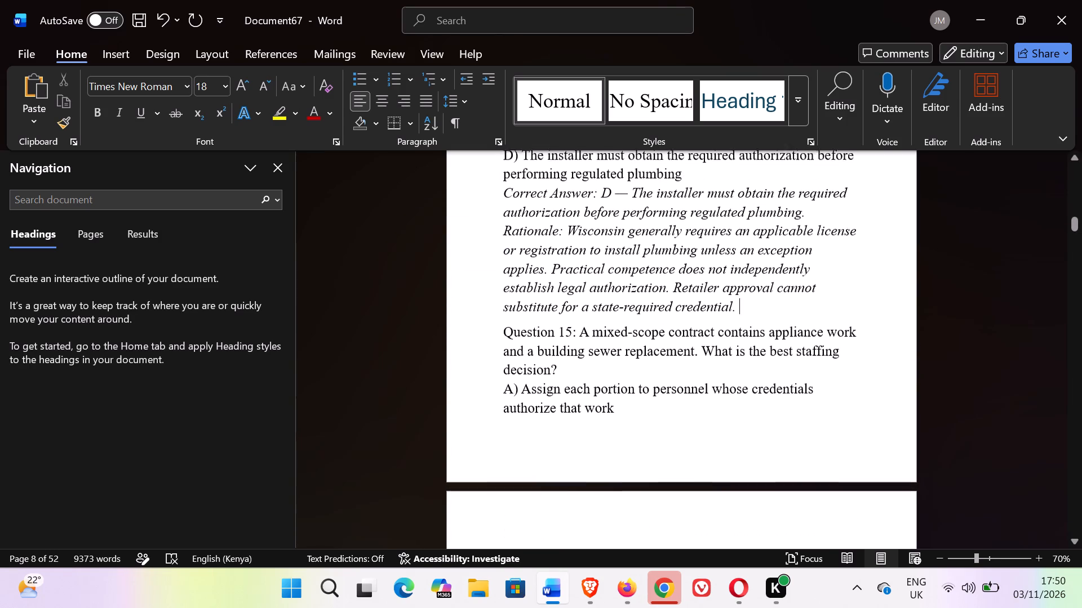
{"action": "scroll", "coordinate": [584, 288], "scroll_direction": "up", "scroll_amount": 8}
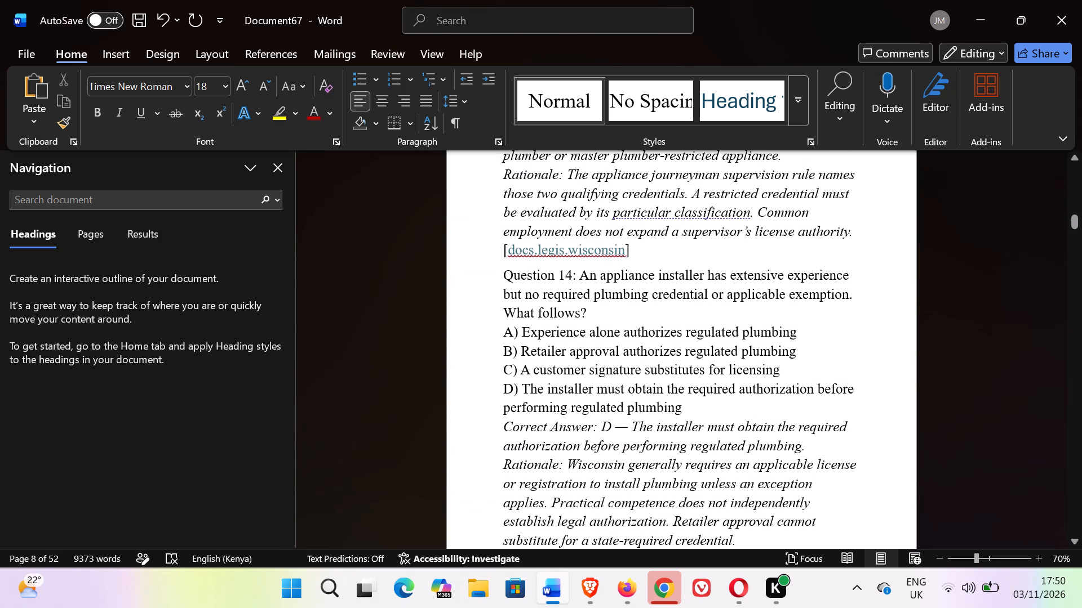
{"action": "left_click_drag", "start_coordinate": [640, 258], "coordinate": [598, 260]}
{"action": "key", "text": "BackSpace"}
{"action": "key", "text": "BackSpace"}
Delete the bracketed docs.legis.wisconsin citation link at the end of Question 12's rationale, just before Question 13.
{"action": "scroll", "coordinate": [598, 258], "scroll_direction": "up", "scroll_amount": 9}
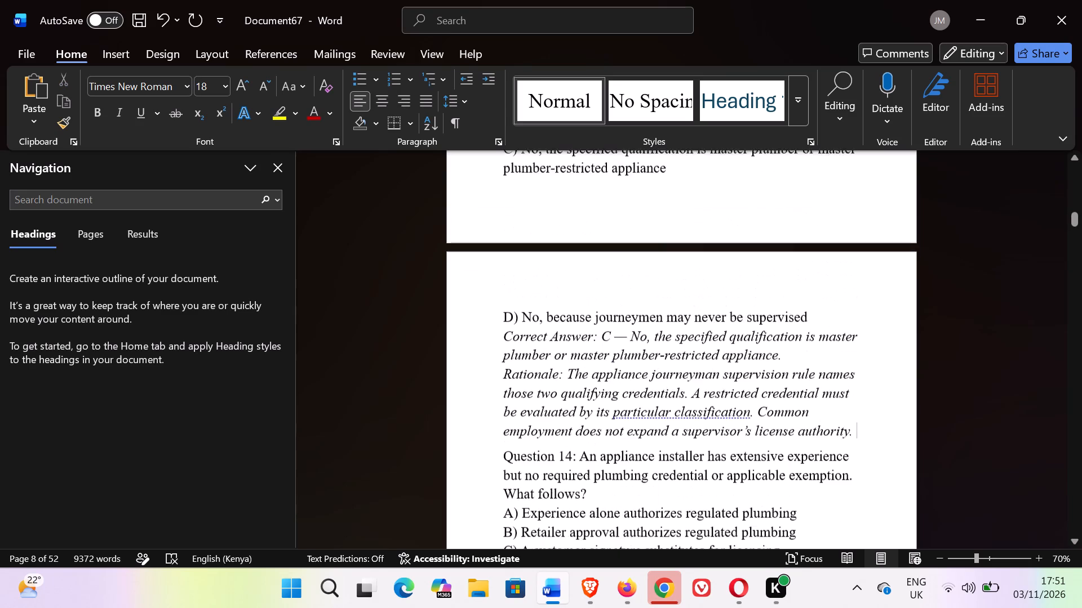
{"action": "scroll", "coordinate": [593, 267], "scroll_direction": "up", "scroll_amount": 6}
{"action": "scroll", "coordinate": [681, 268], "scroll_direction": "up", "scroll_amount": 3}
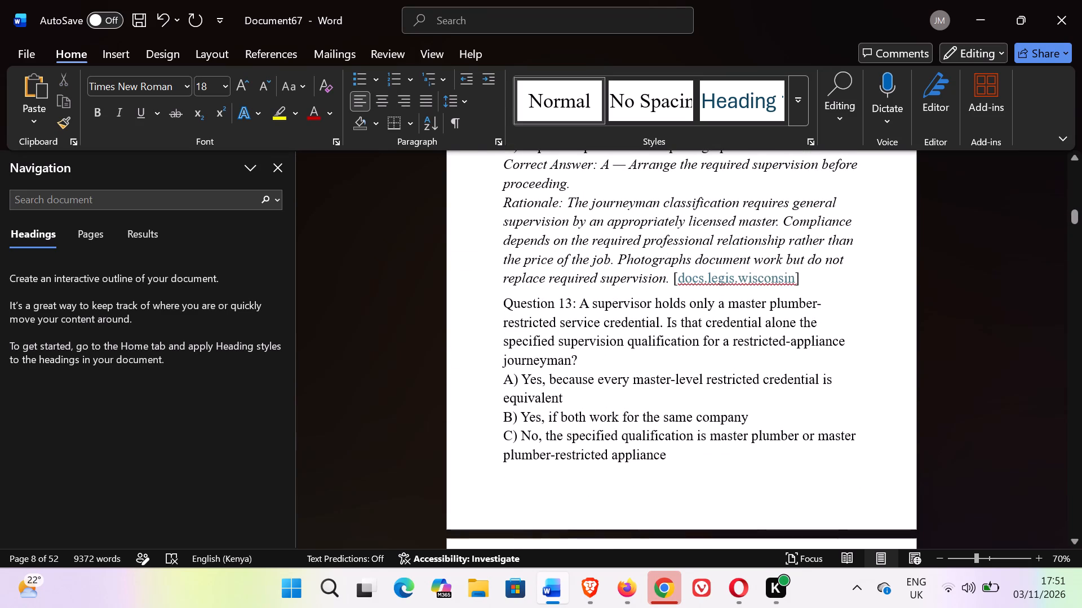
{"action": "left_click_drag", "start_coordinate": [804, 285], "coordinate": [770, 284]}
{"action": "key", "text": "BackSpace"}
{"action": "key", "text": "BackSpace"}
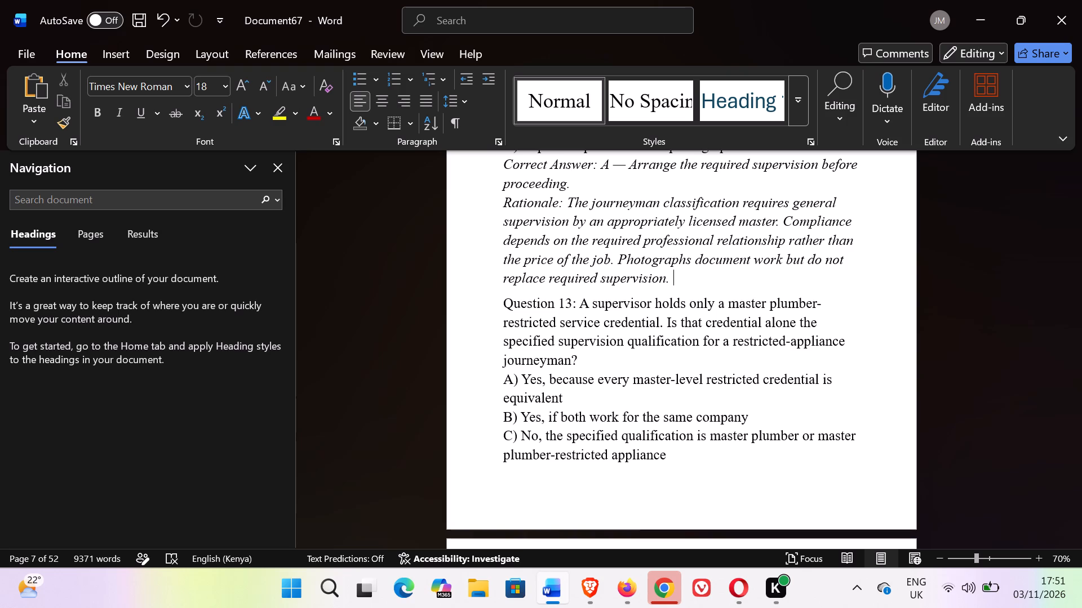
Delete the bracketed docs.legis.wisconsin citation link at the end of Question 11's rationale, just before Question 12.
{"action": "scroll", "coordinate": [752, 240], "scroll_direction": "up", "scroll_amount": 7}
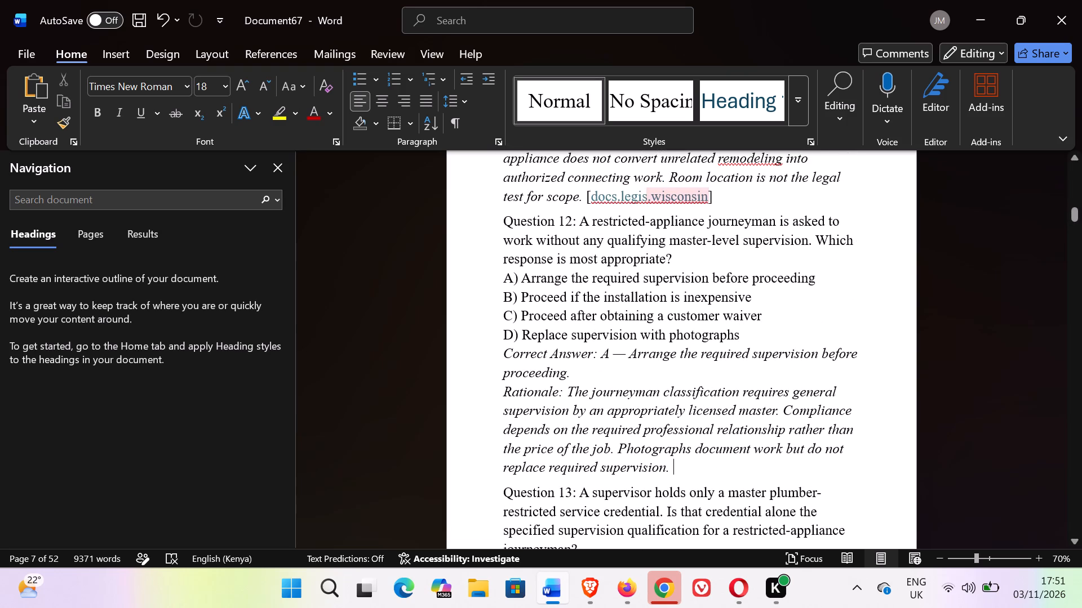
{"action": "left_click_drag", "start_coordinate": [720, 195], "coordinate": [657, 192]}
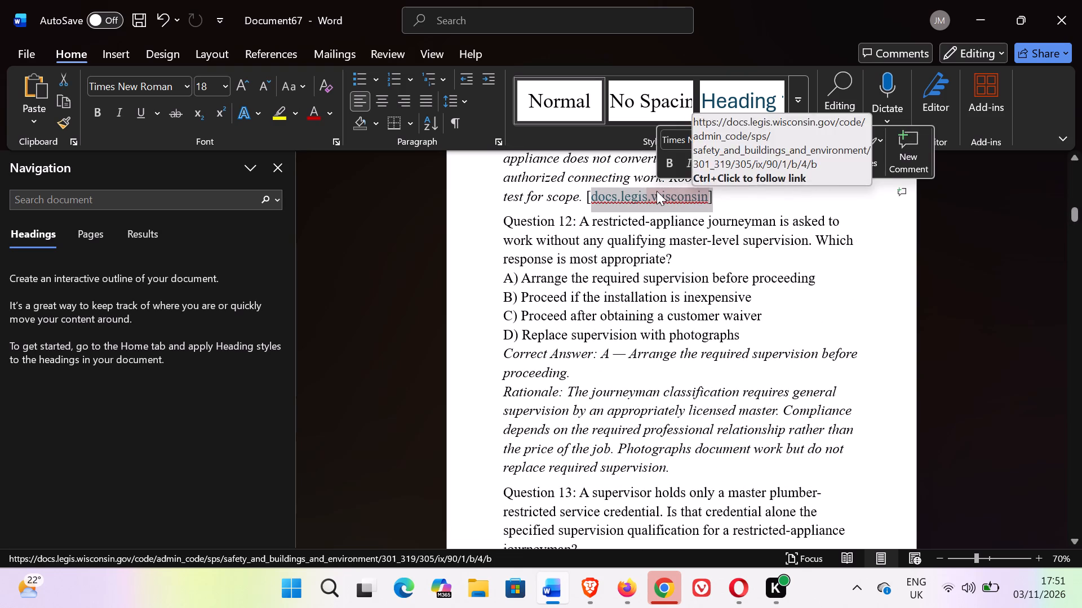
{"action": "key", "text": "BackSpace"}
{"action": "key", "text": "BackSpace"}
Delete the bracketed docs.legis.wisconsin citation link at the end of Question 10's rationale, just before Question 11.
{"action": "scroll", "coordinate": [643, 185], "scroll_direction": "up", "scroll_amount": 4}
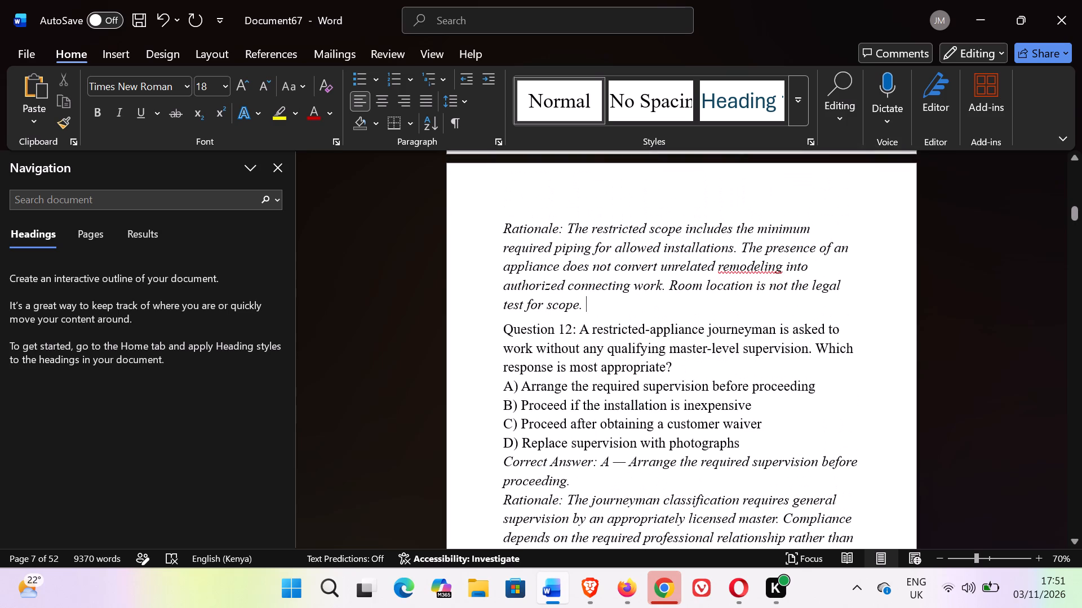
{"action": "scroll", "coordinate": [643, 185], "scroll_direction": "up", "scroll_amount": 12}
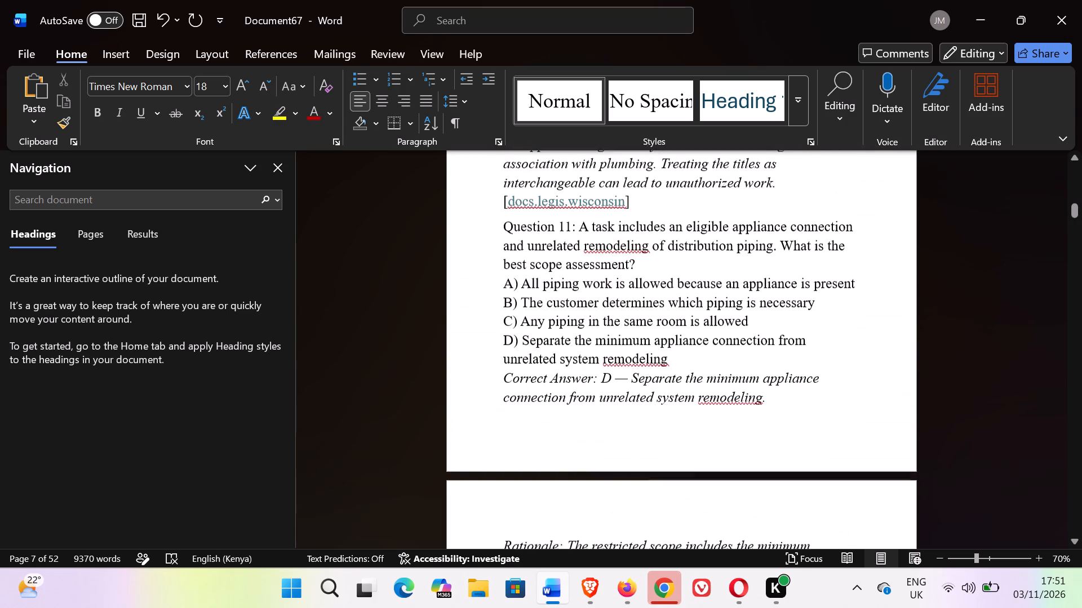
{"action": "left_click_drag", "start_coordinate": [639, 218], "coordinate": [591, 212]}
{"action": "key", "text": "BackSpace"}
{"action": "key", "text": "BackSpace"}
Delete the bracketed docs.legis.wisconsin citation link at the end of Question 9's rationale, just before Question 10.
{"action": "scroll", "coordinate": [594, 208], "scroll_direction": "up", "scroll_amount": 2}
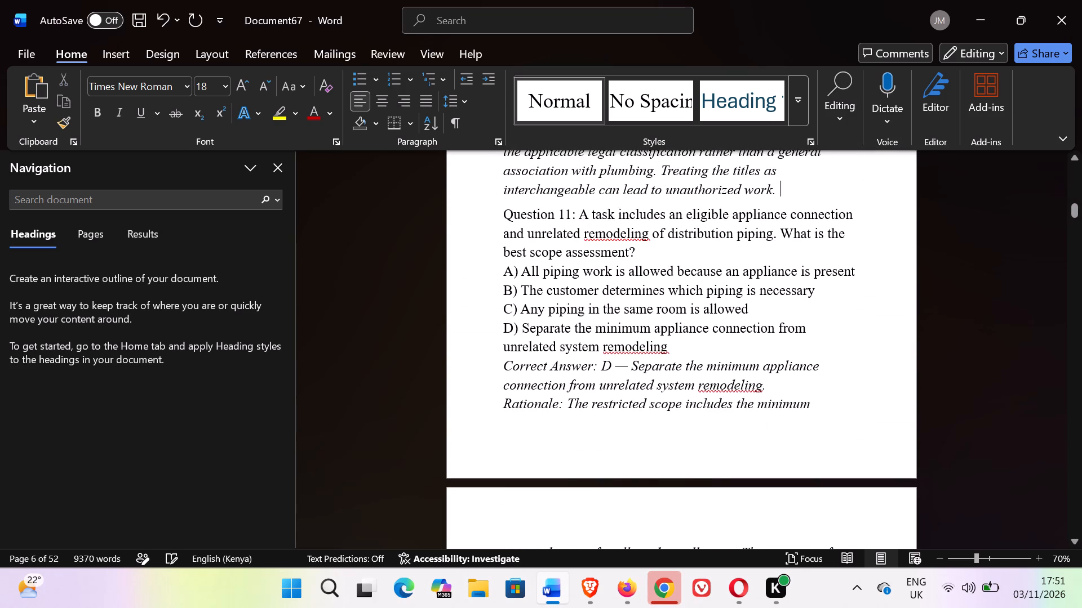
{"action": "scroll", "coordinate": [596, 207], "scroll_direction": "up", "scroll_amount": 8}
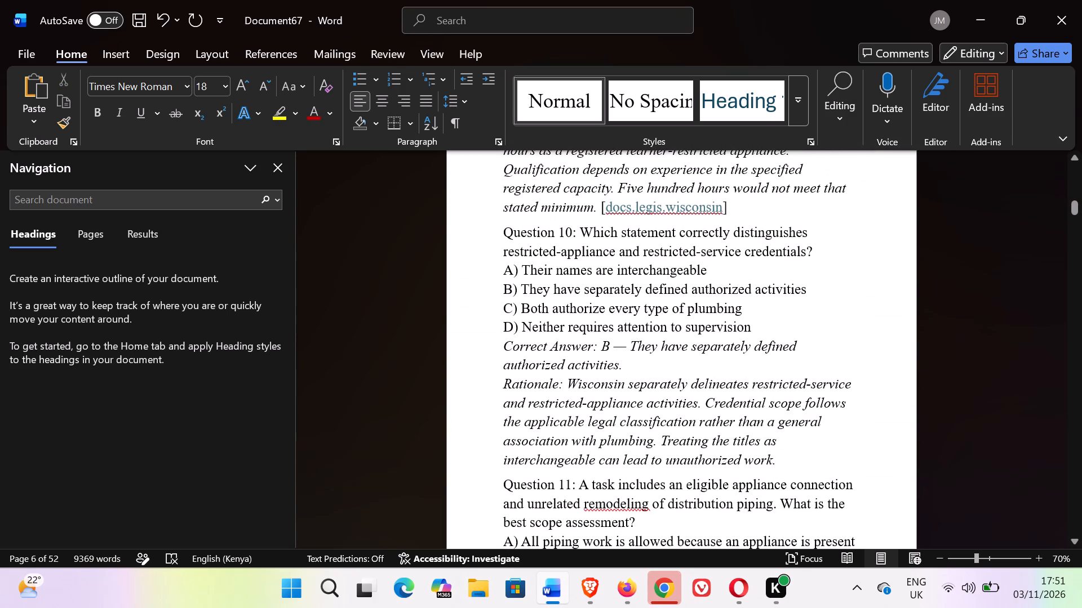
{"action": "left_click_drag", "start_coordinate": [730, 213], "coordinate": [677, 210]}
{"action": "key", "text": "BackSpace"}
{"action": "key", "text": "BackSpace"}
Delete the bracketed docs.legis.wisconsin citation link at the end of Question 8's rationale, just before Question 9.
{"action": "scroll", "coordinate": [671, 204], "scroll_direction": "up", "scroll_amount": 3}
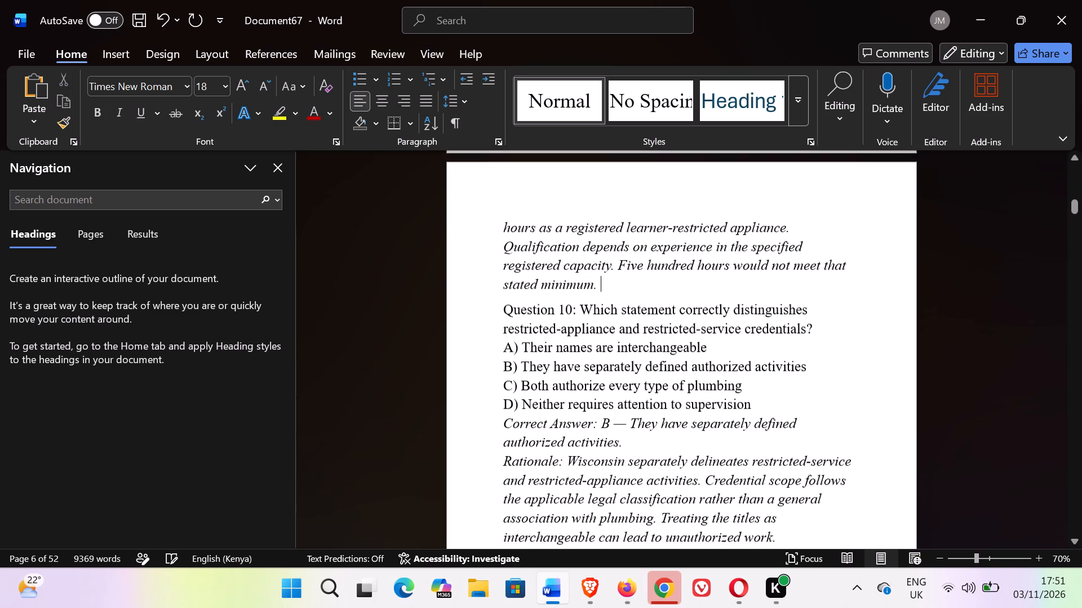
{"action": "scroll", "coordinate": [655, 189], "scroll_direction": "up", "scroll_amount": 12}
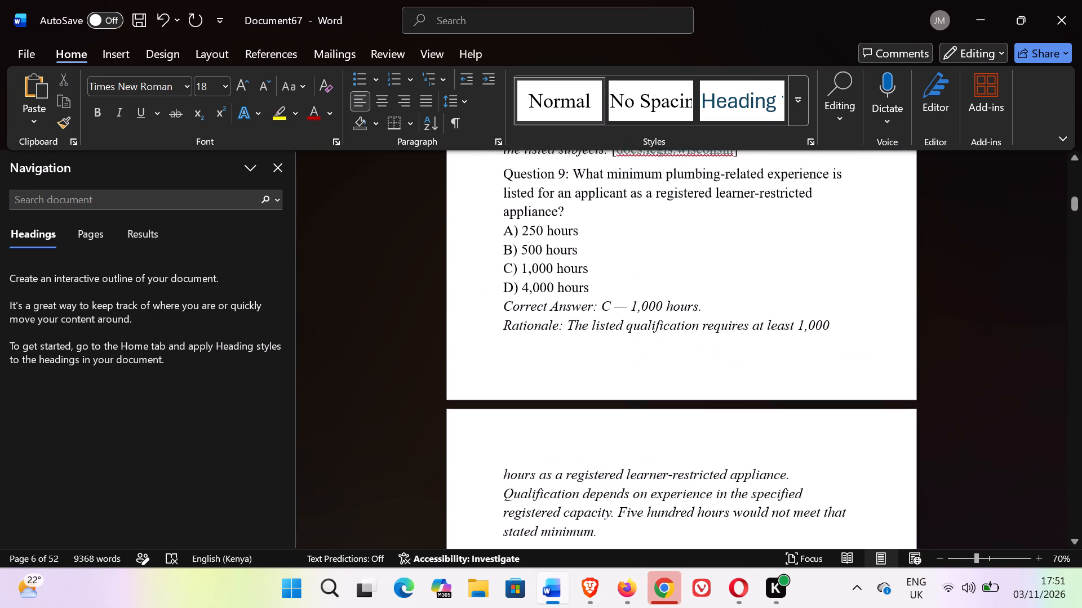
{"action": "scroll", "coordinate": [648, 197], "scroll_direction": "up", "scroll_amount": 1}
{"action": "left_click_drag", "start_coordinate": [740, 260], "coordinate": [710, 262]}
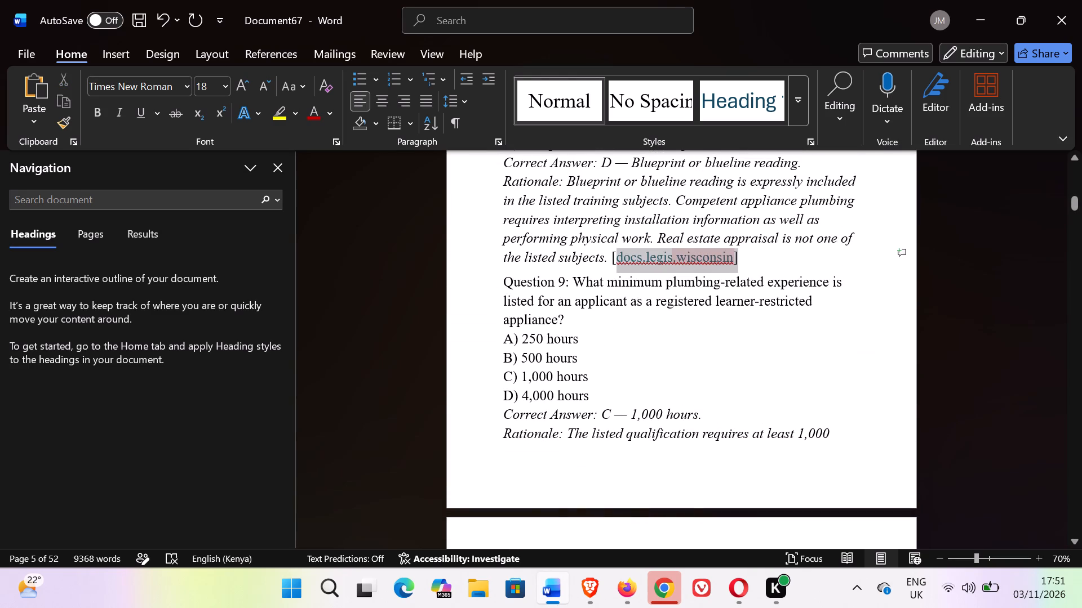
{"action": "left_click_drag", "start_coordinate": [710, 262], "coordinate": [705, 263]}
{"action": "key", "text": "BackSpace"}
{"action": "key", "text": "BackSpace"}
Delete the bracketed docs.legis.wisconsin citation link at the end of Question 7's rationale, just before Question 8.
{"action": "scroll", "coordinate": [694, 249], "scroll_direction": "up", "scroll_amount": 2}
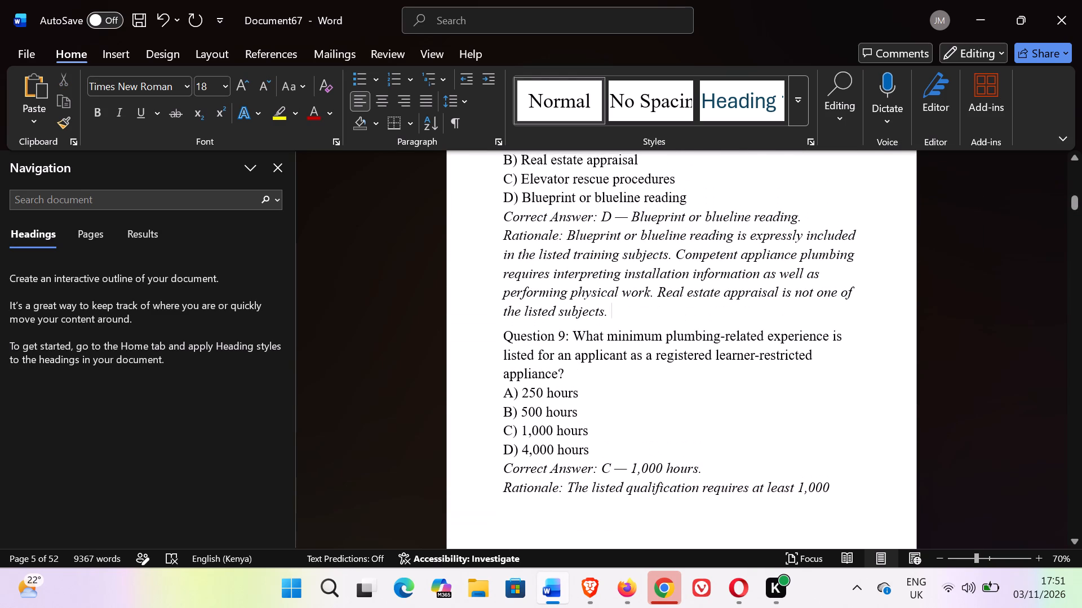
{"action": "scroll", "coordinate": [690, 245], "scroll_direction": "up", "scroll_amount": 6}
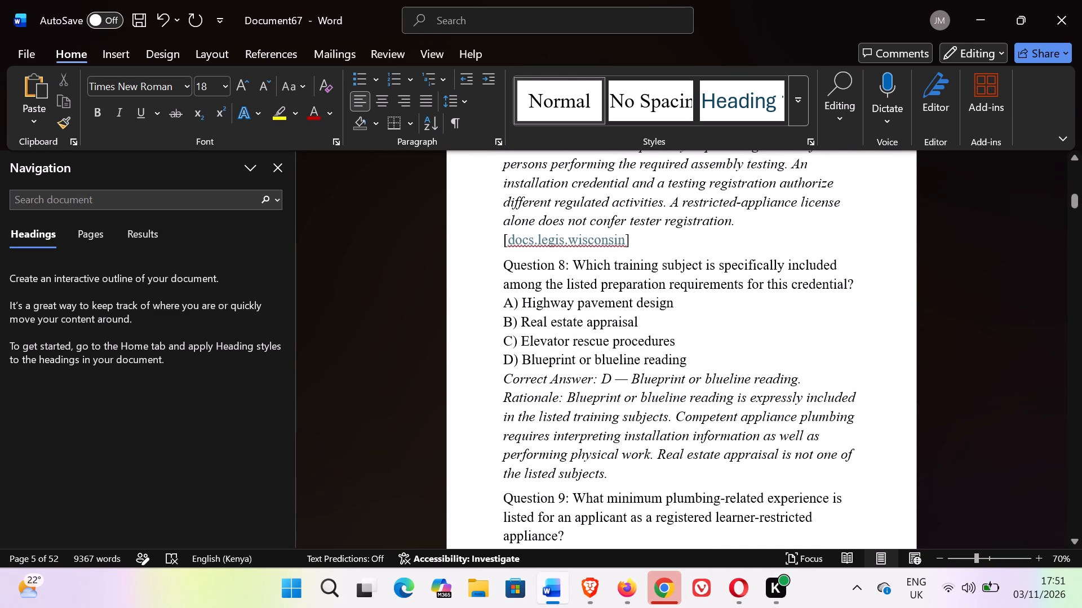
{"action": "left_click_drag", "start_coordinate": [645, 242], "coordinate": [605, 239]}
{"action": "key", "text": "BackSpace"}
{"action": "key", "text": "BackSpace"}
Delete the bracketed source citation link at the end of Question 6's rationale, just before Question 7.
{"action": "scroll", "coordinate": [602, 239], "scroll_direction": "up", "scroll_amount": 2}
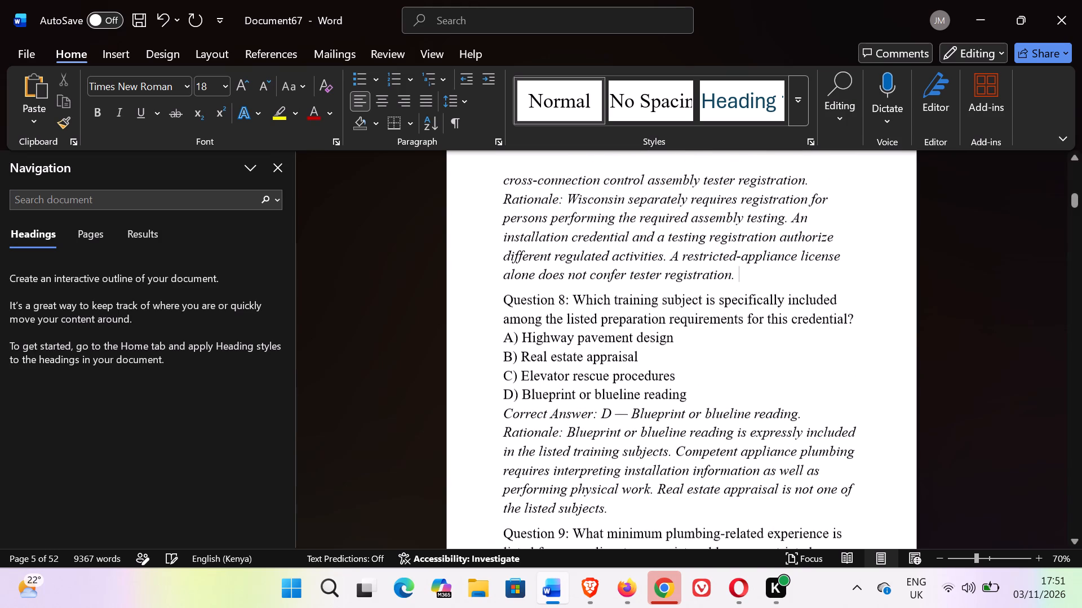
{"action": "scroll", "coordinate": [601, 236], "scroll_direction": "up", "scroll_amount": 11}
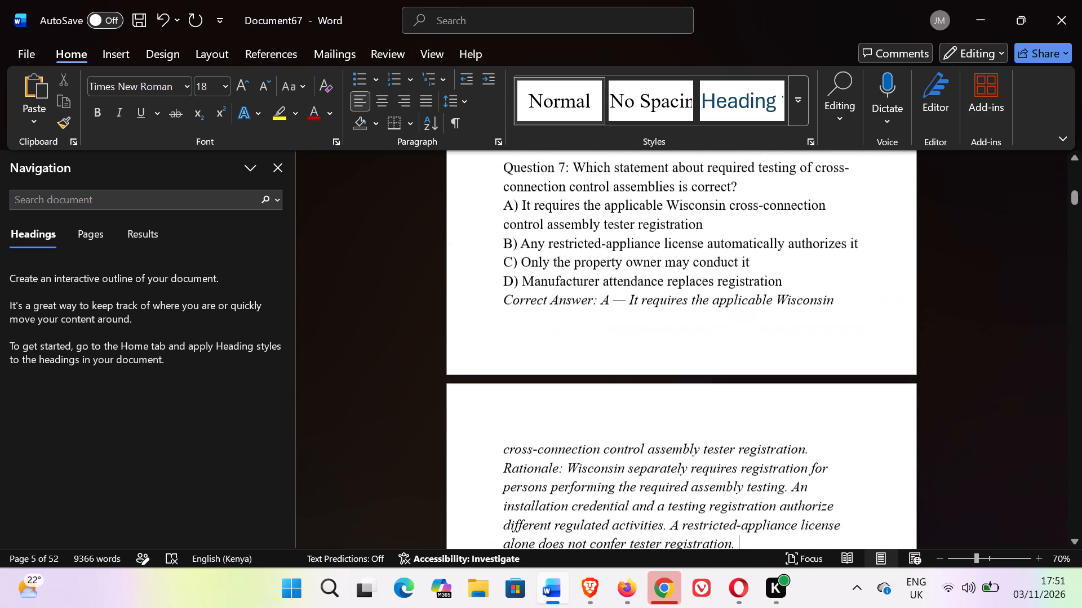
{"action": "scroll", "coordinate": [642, 238], "scroll_direction": "up", "scroll_amount": 2}
{"action": "left_click_drag", "start_coordinate": [711, 231], "coordinate": [681, 233]}
{"action": "key", "text": "BackSpace"}
{"action": "key", "text": "BackSpace"}
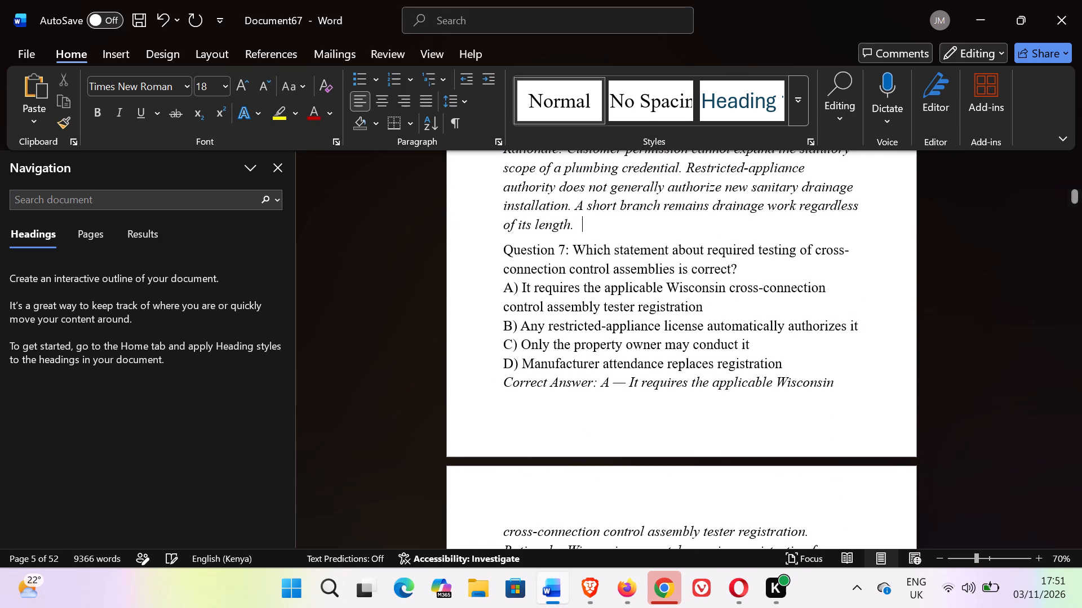
Delete the bracketed docs.legis.wisconsin citation link at the end of Question 5's rationale, just before Question 6.
{"action": "scroll", "coordinate": [679, 231], "scroll_direction": "up", "scroll_amount": 11}
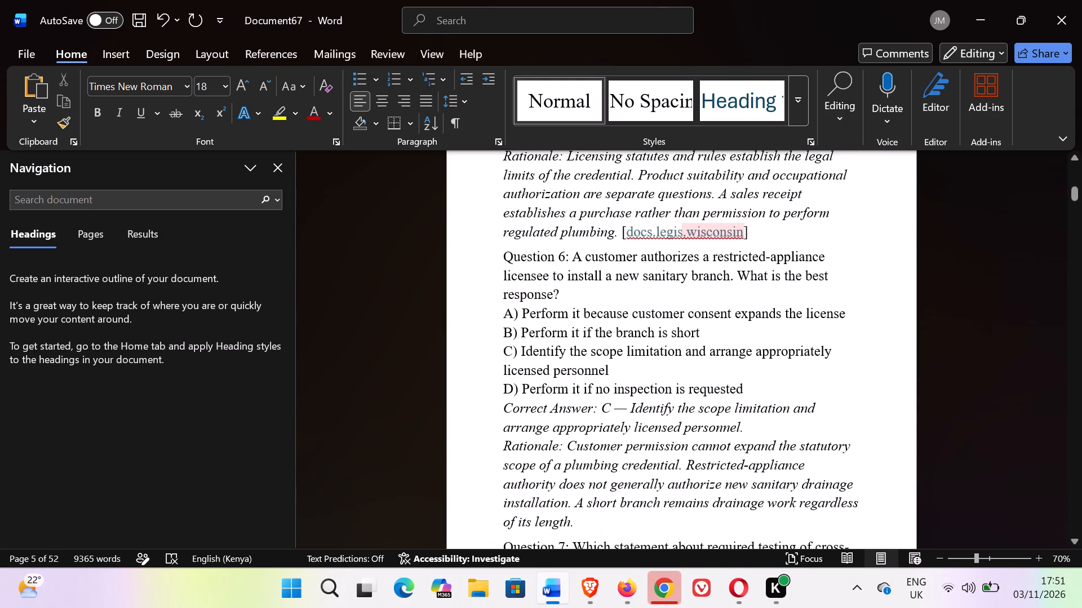
{"action": "left_click_drag", "start_coordinate": [751, 238], "coordinate": [728, 234]}
{"action": "key", "text": "BackSpace"}
{"action": "key", "text": "BackSpace"}
Delete the bracketed docs.legis.wisconsin citation link at the end of Question 4's rationale, just before Question 5.
{"action": "scroll", "coordinate": [721, 228], "scroll_direction": "up", "scroll_amount": 4}
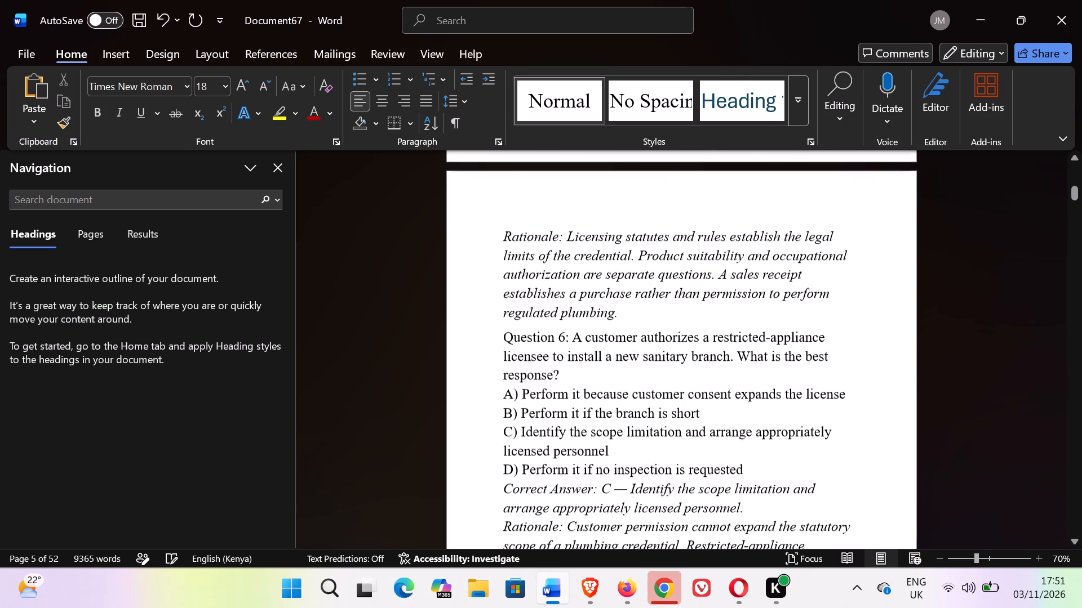
{"action": "scroll", "coordinate": [700, 225], "scroll_direction": "up", "scroll_amount": 11}
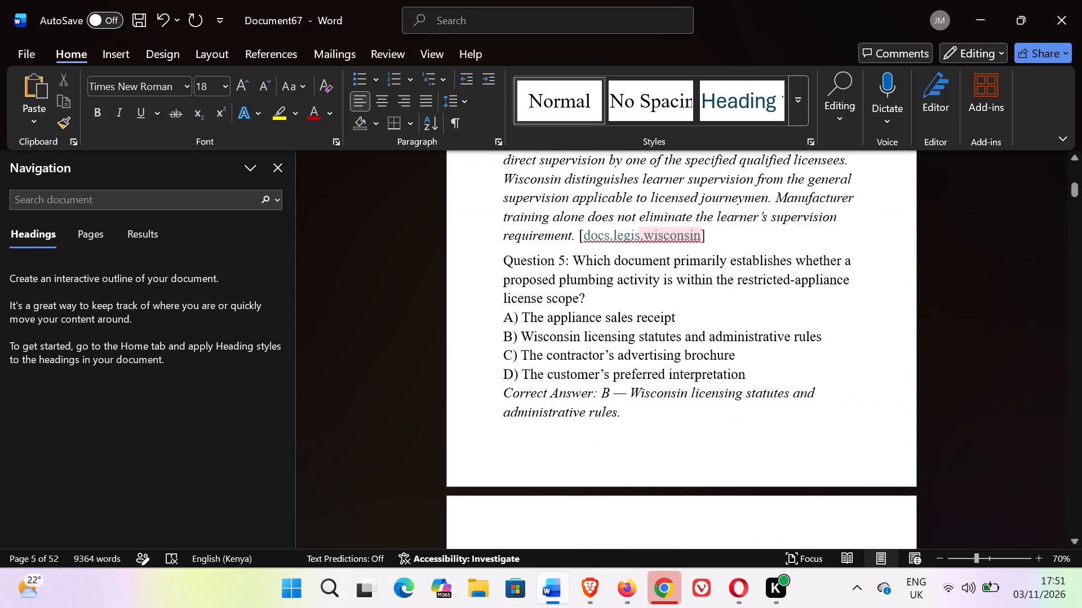
{"action": "left_click_drag", "start_coordinate": [709, 240], "coordinate": [680, 241]}
{"action": "key", "text": "BackSpace"}
{"action": "key", "text": "BackSpace"}
Delete the bracketed docs.legis.wisconsin citation link at the end of Question 3's rationale, just before Question 4.
{"action": "scroll", "coordinate": [678, 238], "scroll_direction": "up", "scroll_amount": 3}
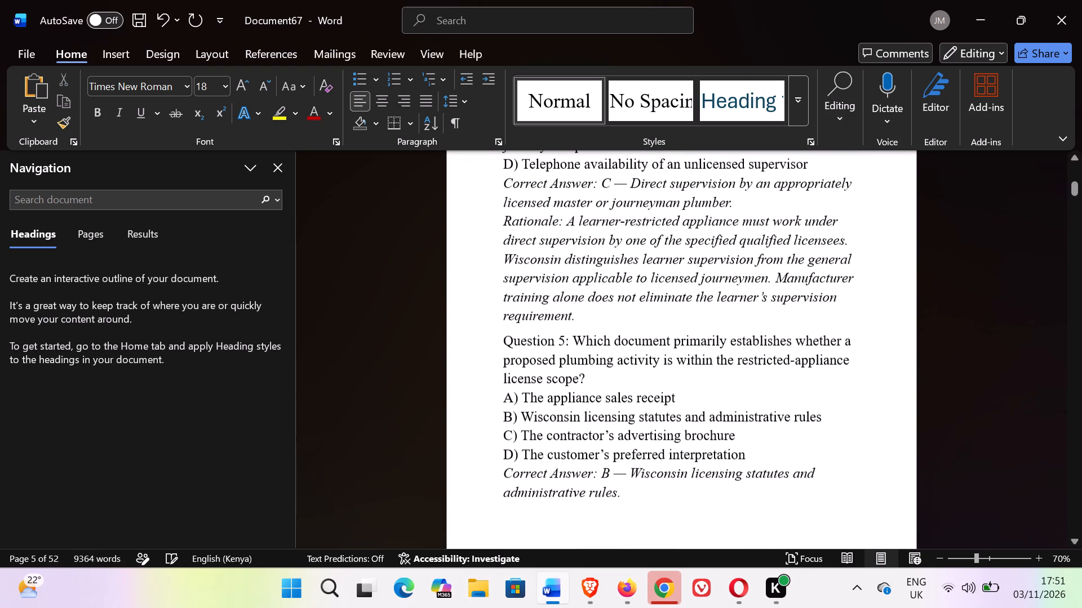
{"action": "scroll", "coordinate": [675, 225], "scroll_direction": "up", "scroll_amount": 7}
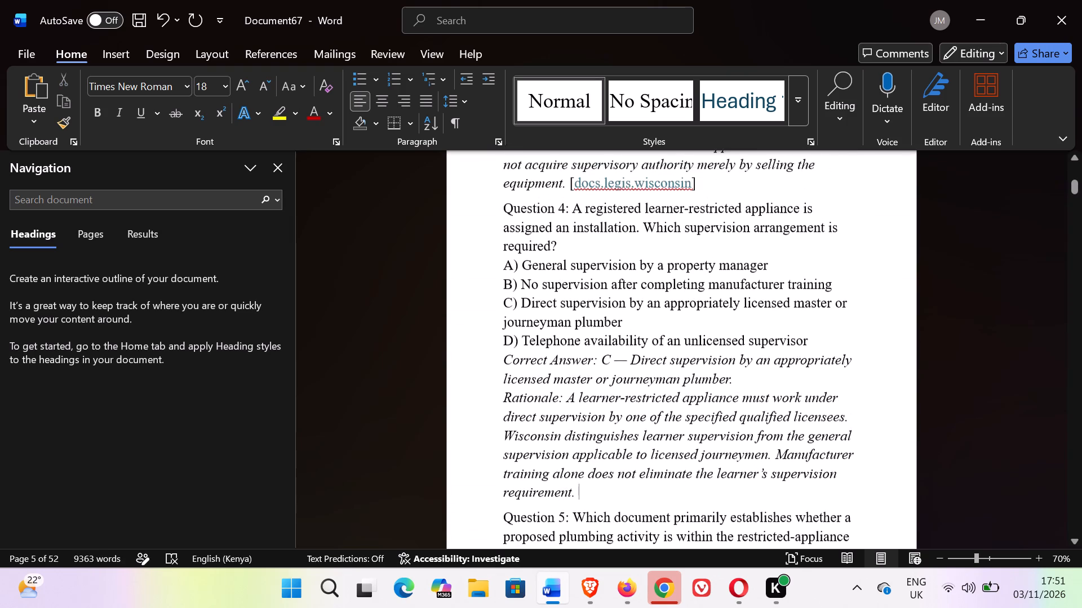
{"action": "scroll", "coordinate": [653, 222], "scroll_direction": "up", "scroll_amount": 3}
{"action": "left_click_drag", "start_coordinate": [703, 275], "coordinate": [672, 281]}
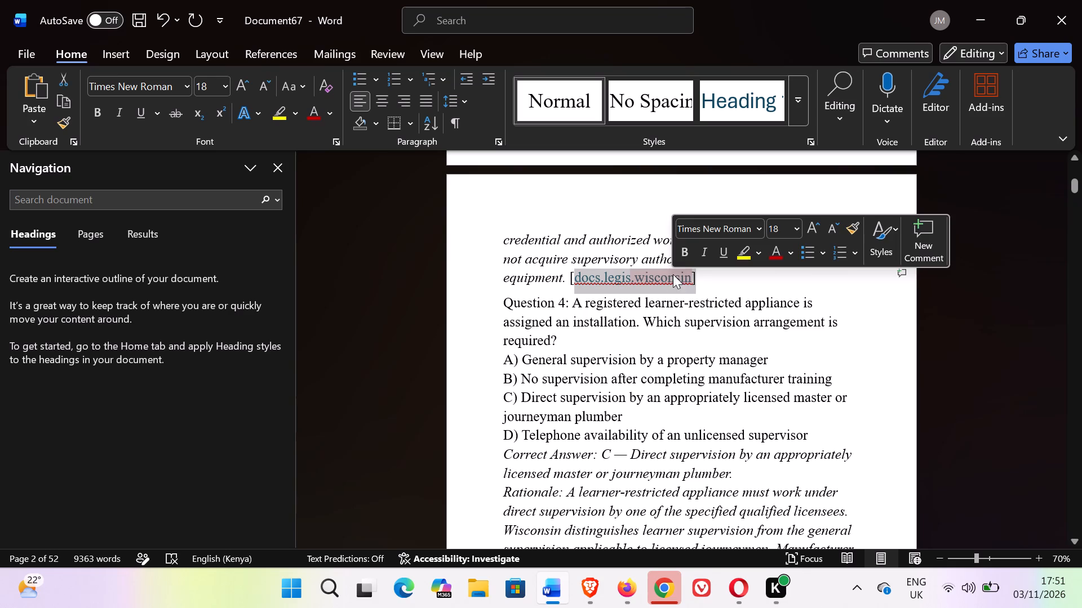
{"action": "key", "text": "BackSpace"}
{"action": "key", "text": "BackSpace"}
Delete the bracketed docs.legis.wisconsin citation link at the end of Question 2's rationale, just before Question 3.
{"action": "scroll", "coordinate": [654, 251], "scroll_direction": "up", "scroll_amount": 5}
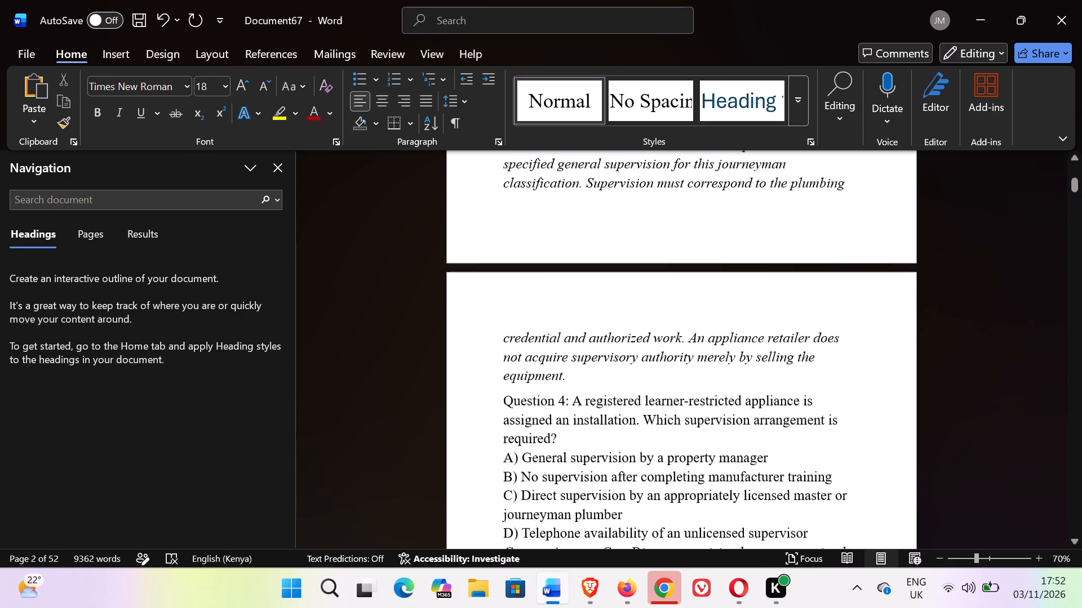
{"action": "scroll", "coordinate": [636, 251], "scroll_direction": "up", "scroll_amount": 11}
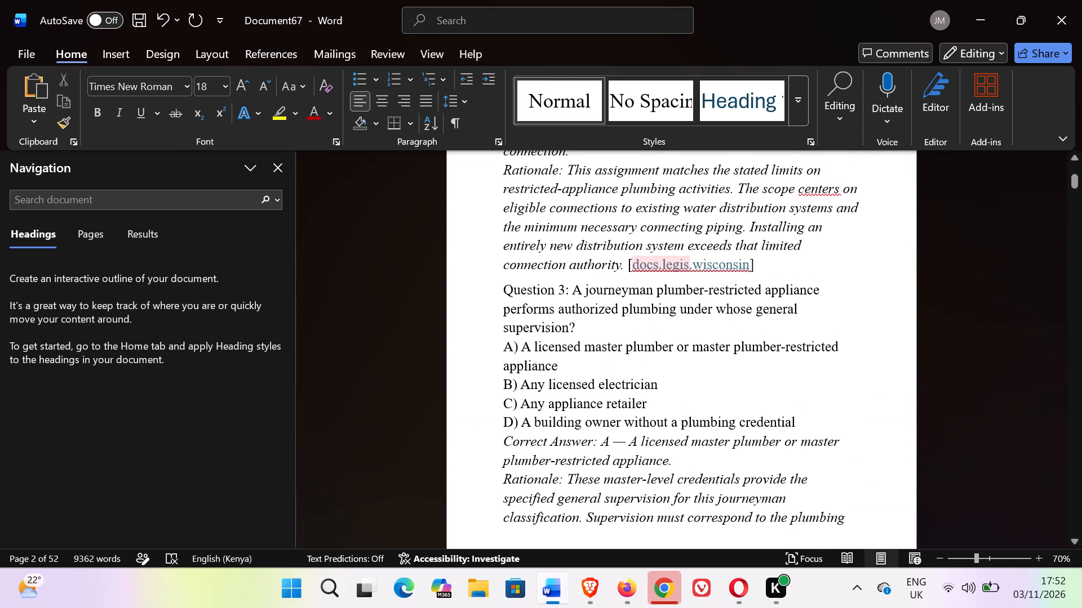
{"action": "left_click_drag", "start_coordinate": [756, 270], "coordinate": [725, 262]}
{"action": "key", "text": "BackSpace"}
{"action": "key", "text": "BackSpace"}
Delete the bracketed dsps.wi citation link at the end of Question 1's rationale, just before Question 2.
{"action": "scroll", "coordinate": [694, 252], "scroll_direction": "up", "scroll_amount": 4}
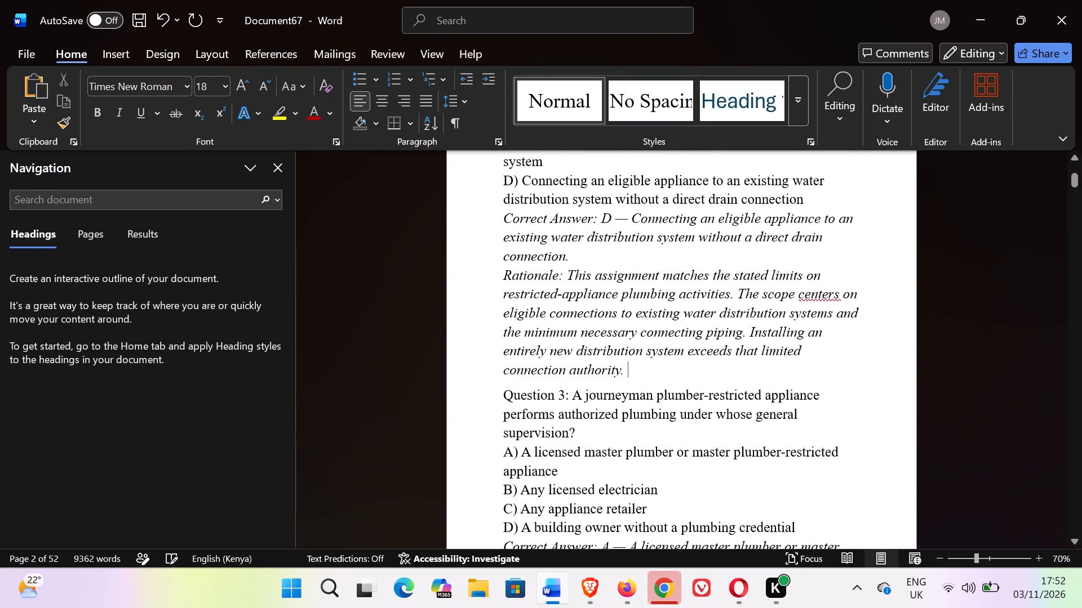
{"action": "scroll", "coordinate": [669, 255], "scroll_direction": "up", "scroll_amount": 12}
{"action": "left_click_drag", "start_coordinate": [688, 249], "coordinate": [670, 249]}
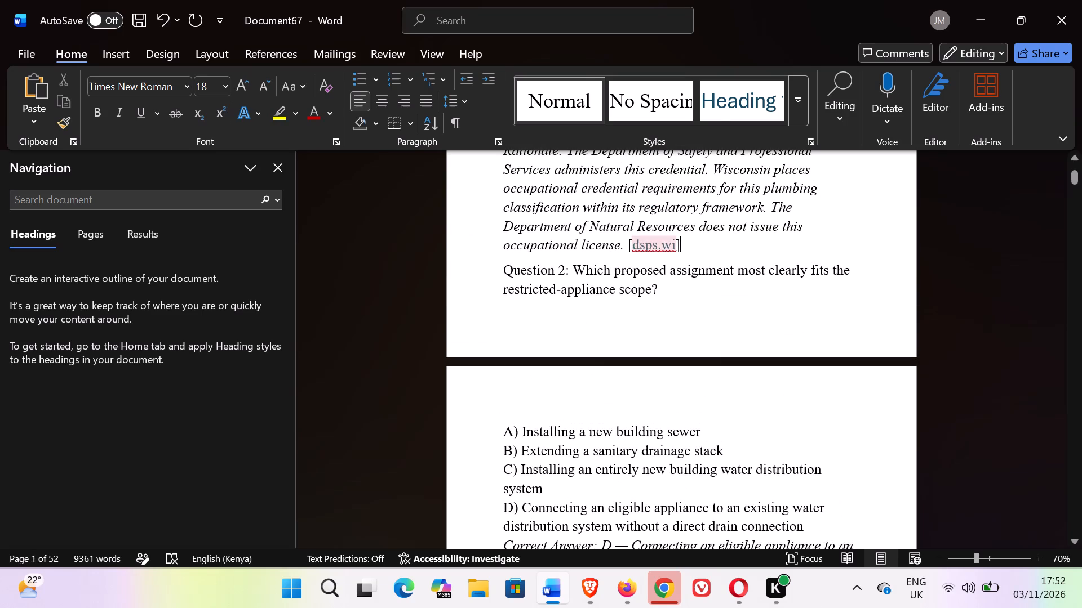
{"action": "left_click_drag", "start_coordinate": [670, 249], "coordinate": [669, 249]}
{"action": "key", "text": "BackSpace"}
{"action": "key", "text": "BackSpace"}
Delete the word "three-sentence" from the introductory paragraph above Question 1.
{"action": "scroll", "coordinate": [668, 249], "scroll_direction": "up", "scroll_amount": 11}
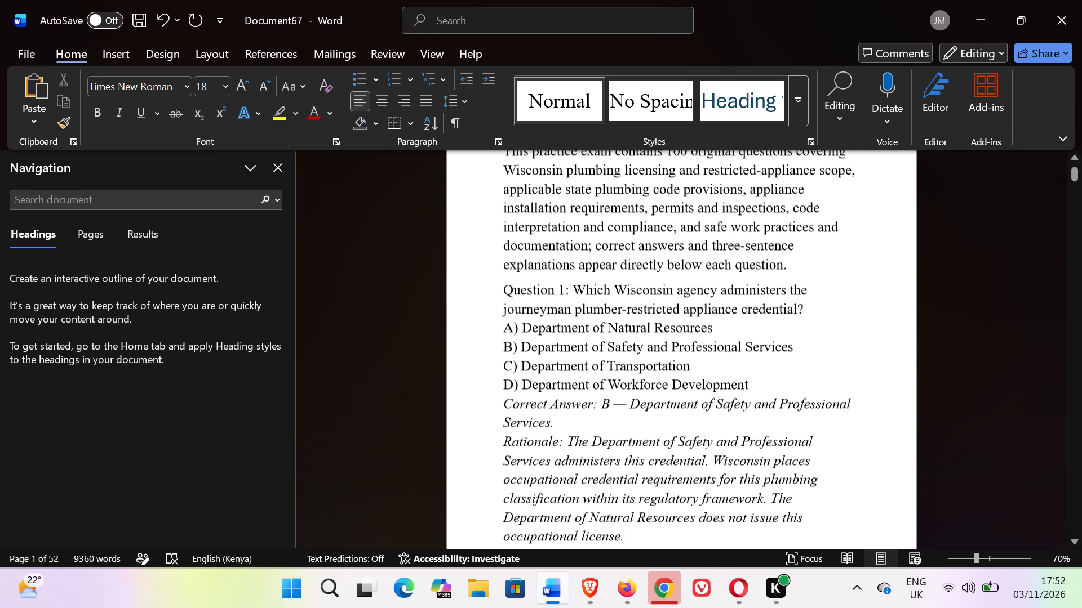
{"action": "scroll", "coordinate": [655, 238], "scroll_direction": "up", "scroll_amount": 4}
{"action": "scroll", "coordinate": [709, 300], "scroll_direction": "down", "scroll_amount": 1}
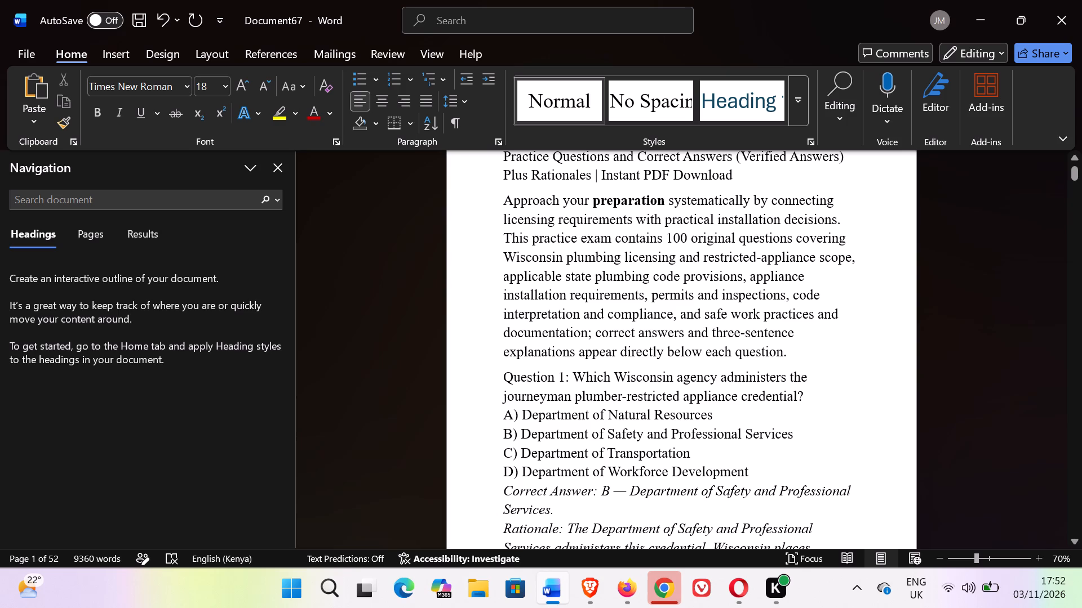
{"action": "left_click_drag", "start_coordinate": [797, 329], "coordinate": [759, 327]}
{"action": "left_click_drag", "start_coordinate": [759, 327], "coordinate": [730, 330]}
{"action": "key", "text": "BackSpace"}
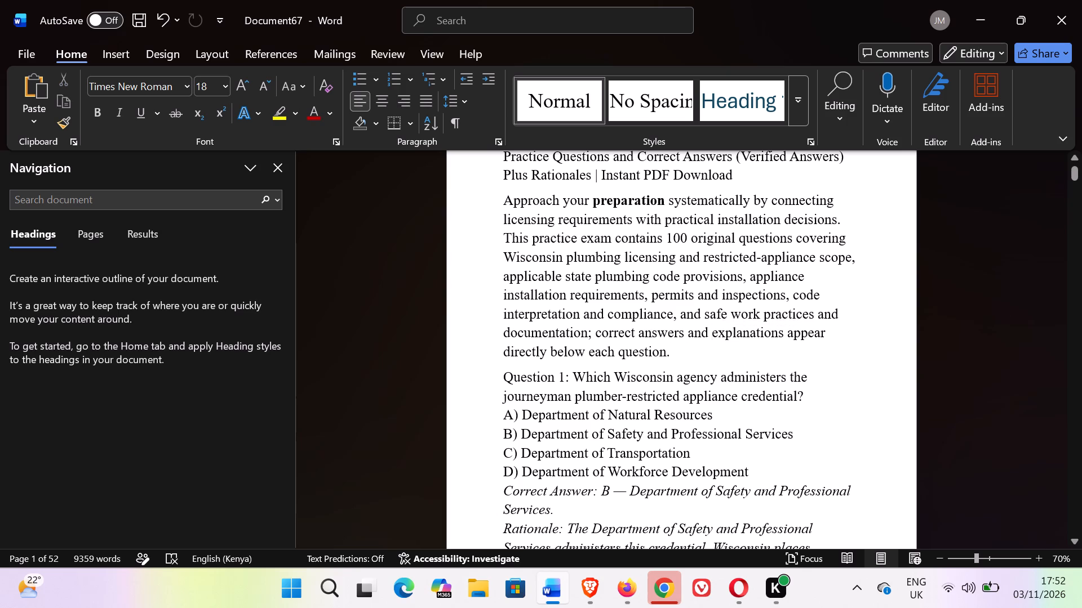
Colour the whole introductory paragraph, from "Approach your preparation" to "below each question", dark red.
{"action": "left_click_drag", "start_coordinate": [502, 205], "coordinate": [673, 339]}
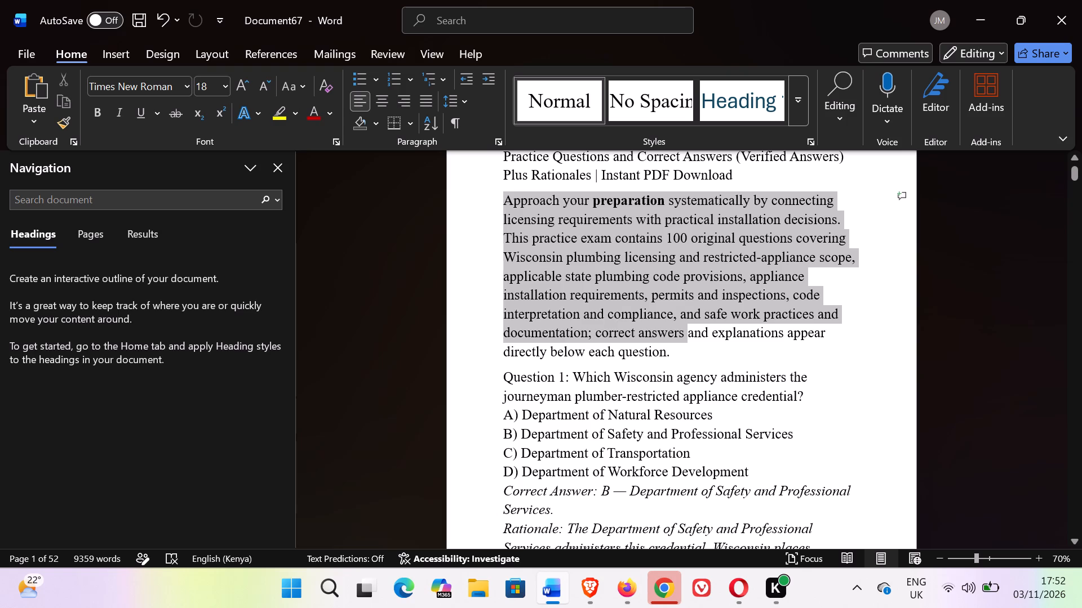
{"action": "left_click_drag", "start_coordinate": [673, 339], "coordinate": [676, 348]}
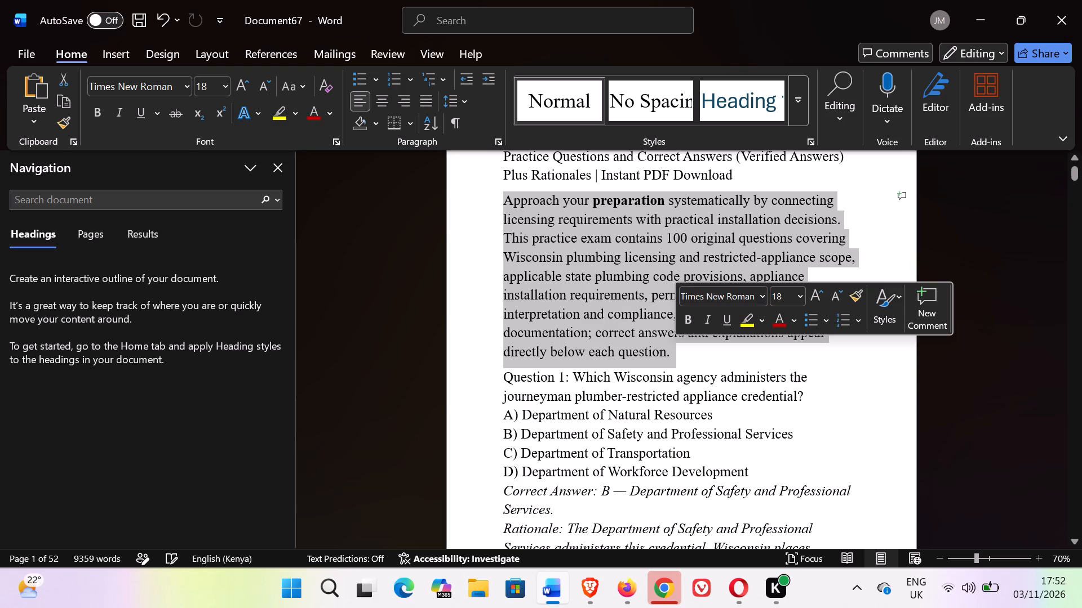
{"action": "left_click", "coordinate": [773, 321]}
{"action": "left_click", "coordinate": [677, 253]}
Format the exam title at the start of the document as 24 pt, blue, bold and underlined.
{"action": "scroll", "coordinate": [677, 253], "scroll_direction": "up", "scroll_amount": 3}
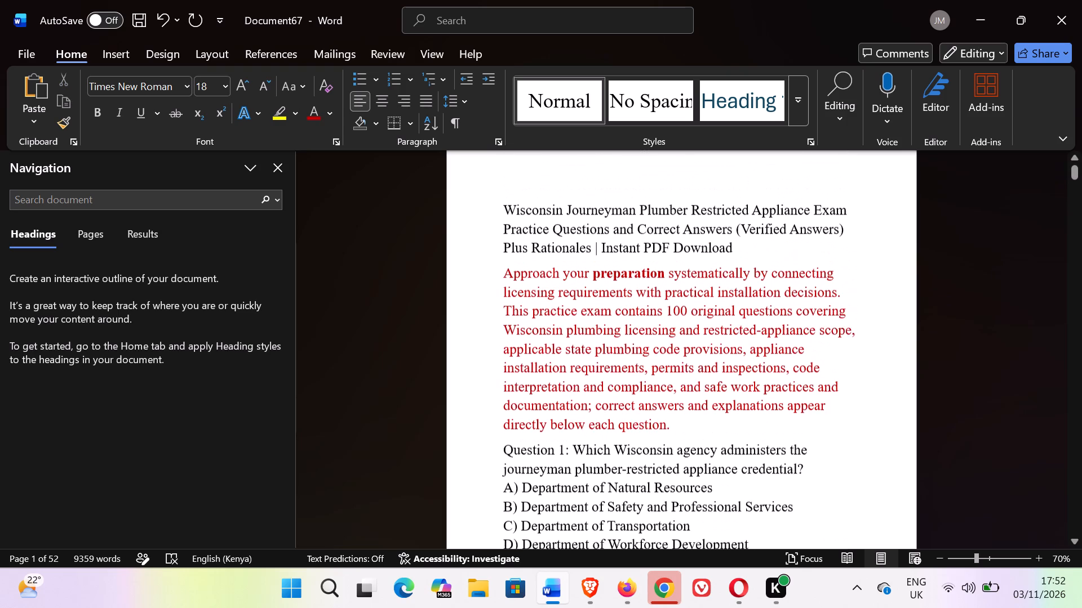
{"action": "left_click_drag", "start_coordinate": [741, 254], "coordinate": [602, 242]}
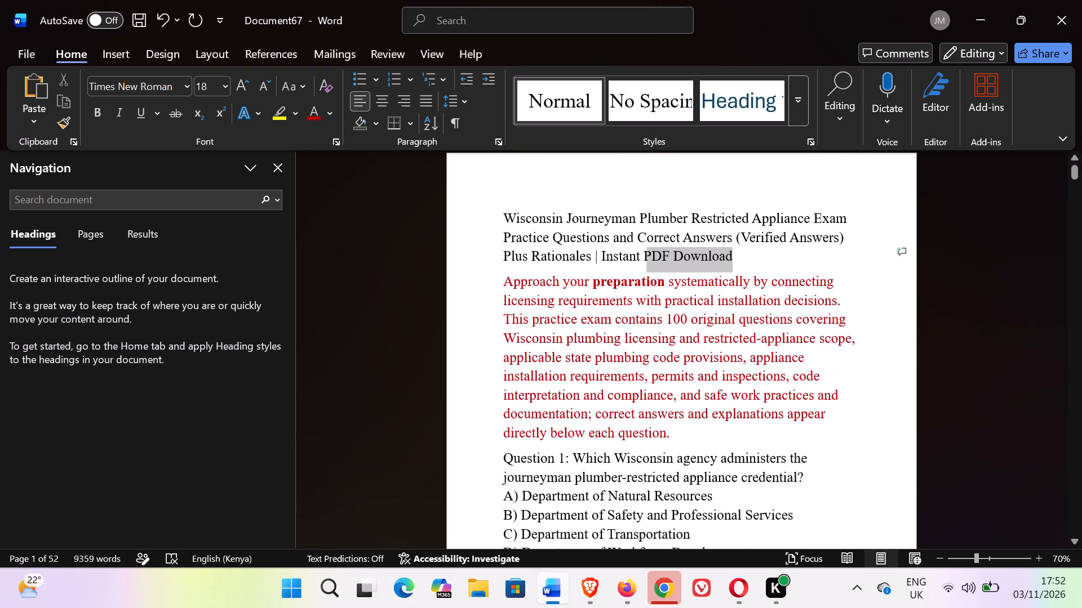
{"action": "left_click_drag", "start_coordinate": [602, 242], "coordinate": [538, 226]}
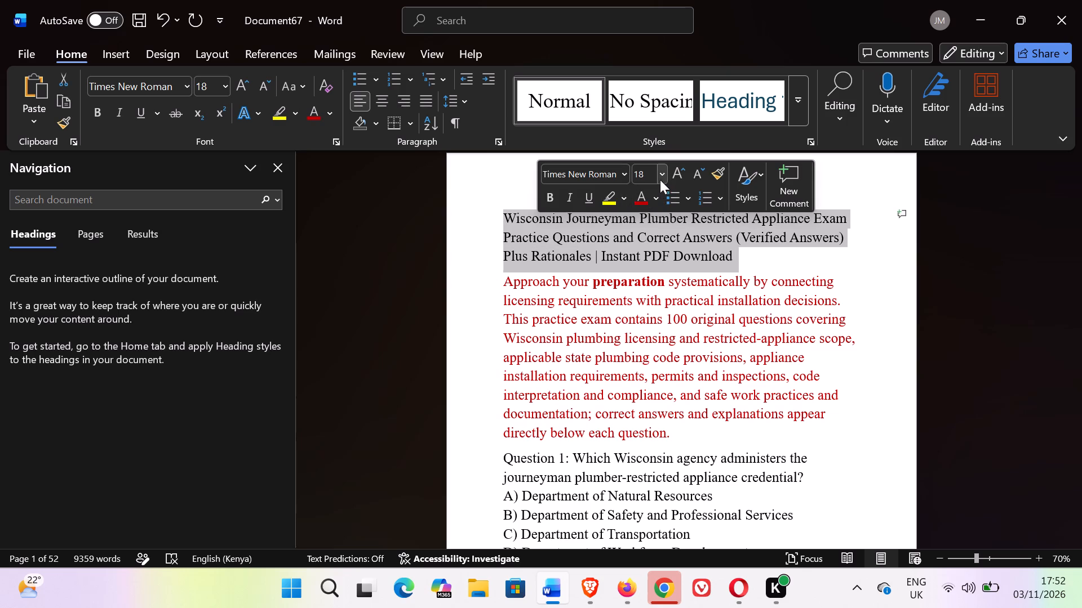
{"action": "left_click", "coordinate": [662, 176]}
{"action": "left_click", "coordinate": [647, 397]}
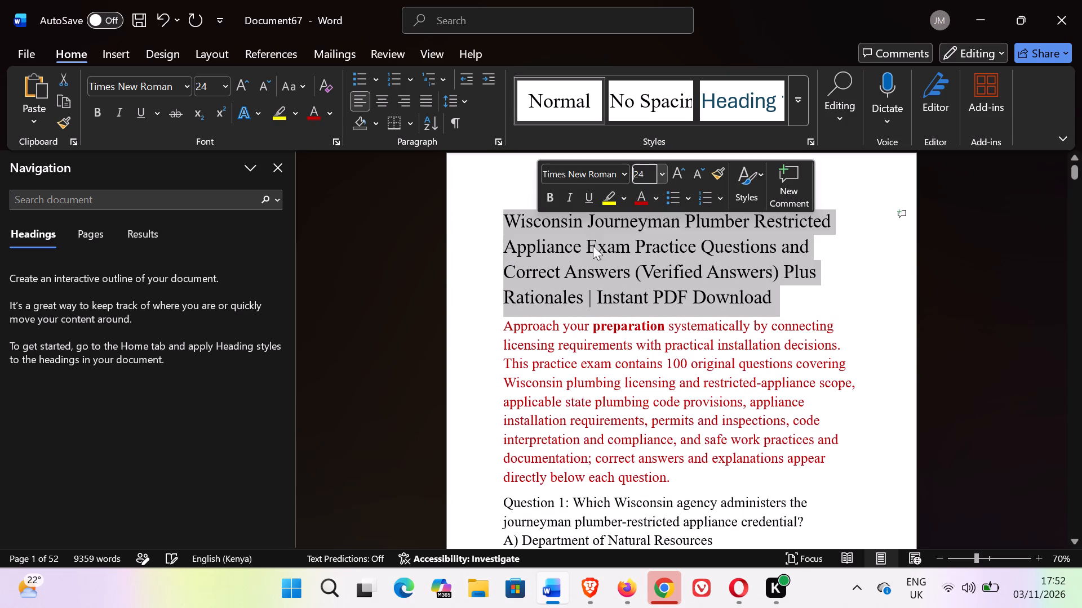
{"action": "left_click", "coordinate": [656, 202]}
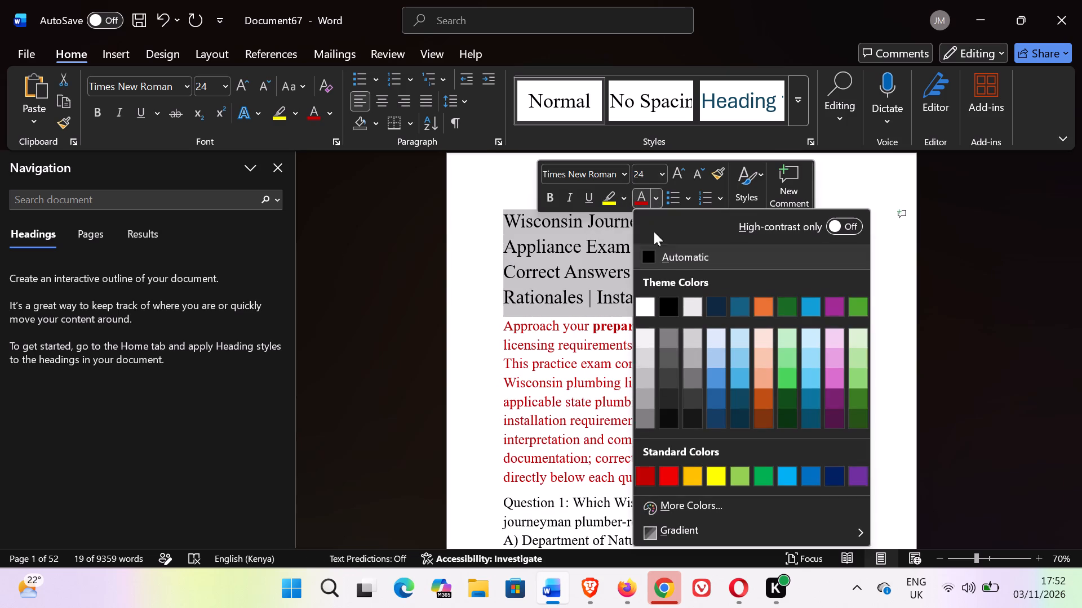
{"action": "left_click", "coordinate": [709, 390]}
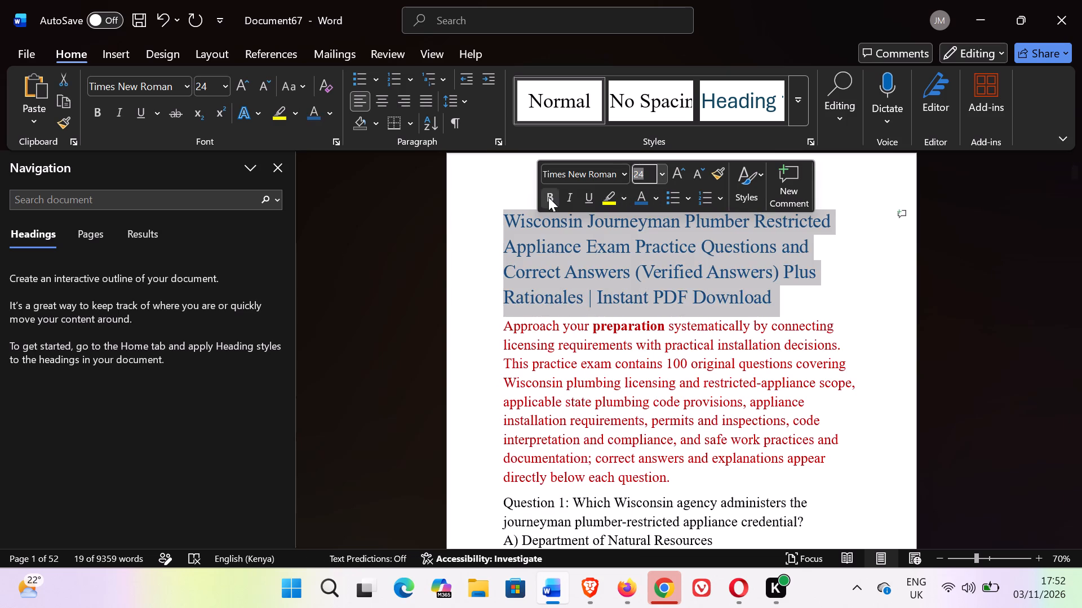
{"action": "left_click", "coordinate": [548, 197]}
{"action": "left_click", "coordinate": [591, 196]}
{"action": "left_click", "coordinate": [585, 239]}
Select all text formatted like the italic answers and rationales and highlight it in yellow.
{"action": "scroll", "coordinate": [588, 253], "scroll_direction": "down", "scroll_amount": 2}
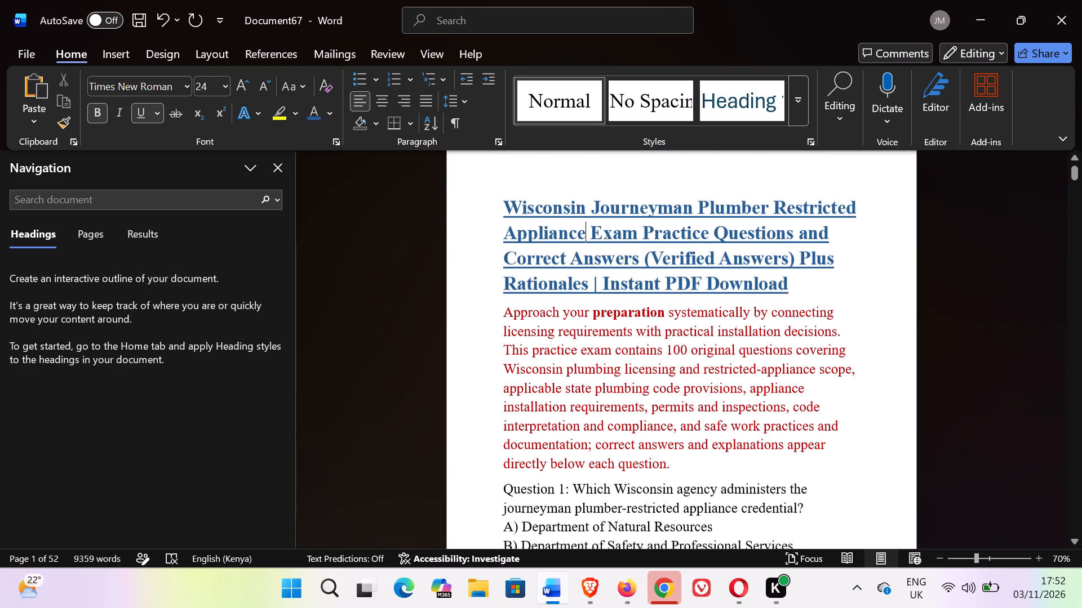
{"action": "scroll", "coordinate": [582, 266], "scroll_direction": "down", "scroll_amount": 12}
{"action": "left_click_drag", "start_coordinate": [582, 316], "coordinate": [553, 305]}
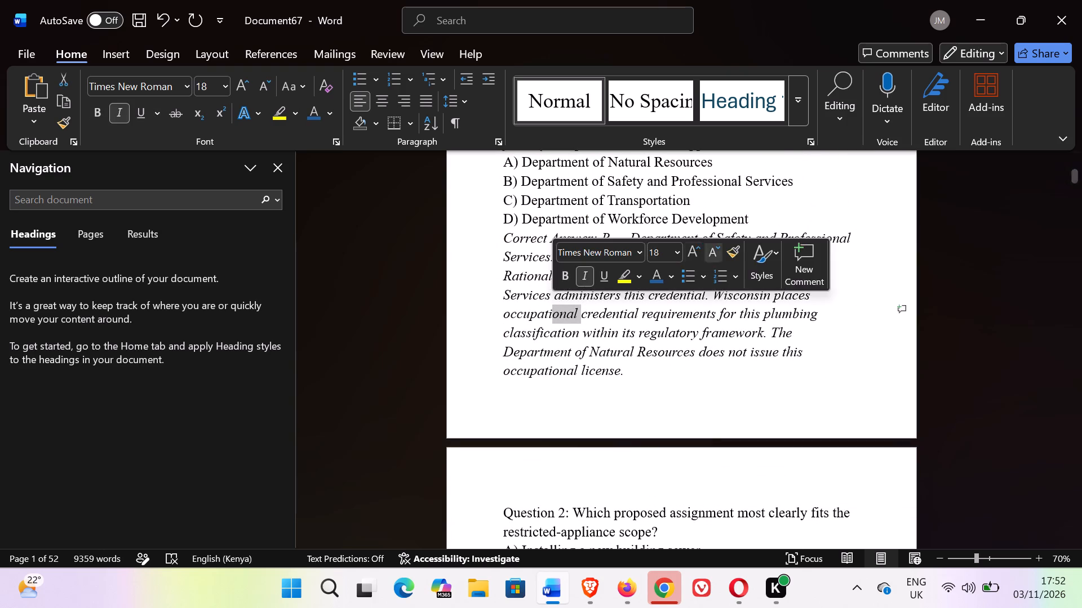
{"action": "left_click", "coordinate": [842, 96]}
{"action": "left_click", "coordinate": [842, 197]}
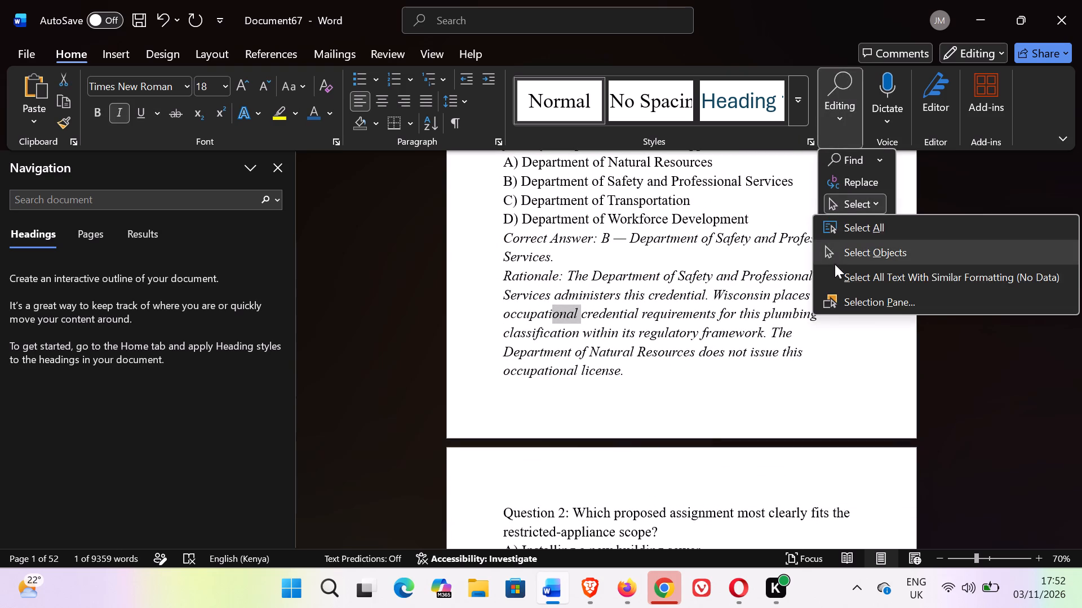
{"action": "left_click", "coordinate": [844, 270]}
{"action": "left_click", "coordinate": [277, 113]}
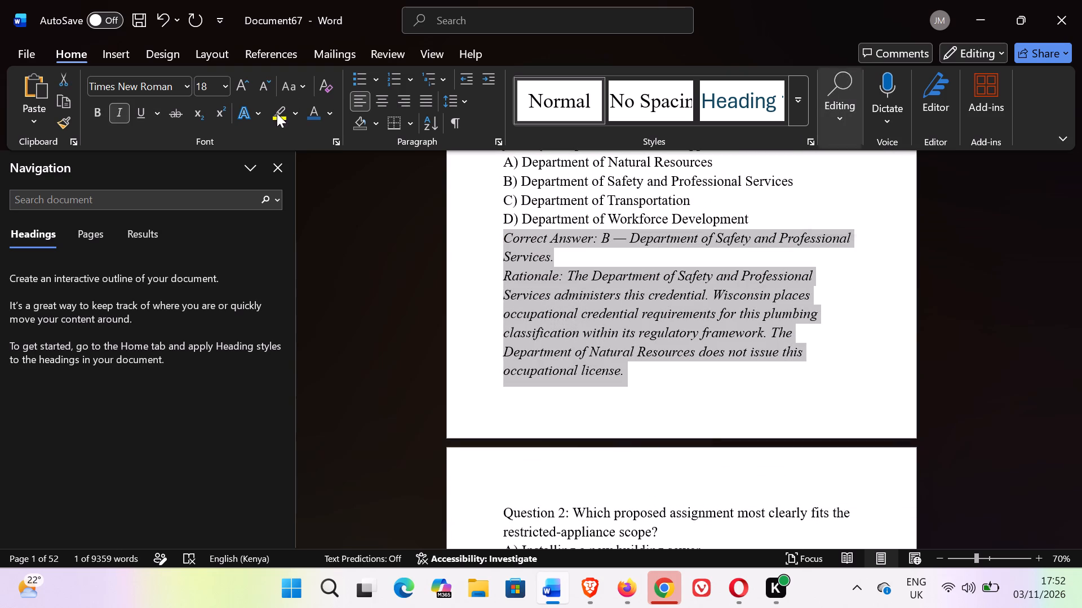
Add a Box page border around the pages of the document.
{"action": "left_click", "coordinate": [151, 54]}
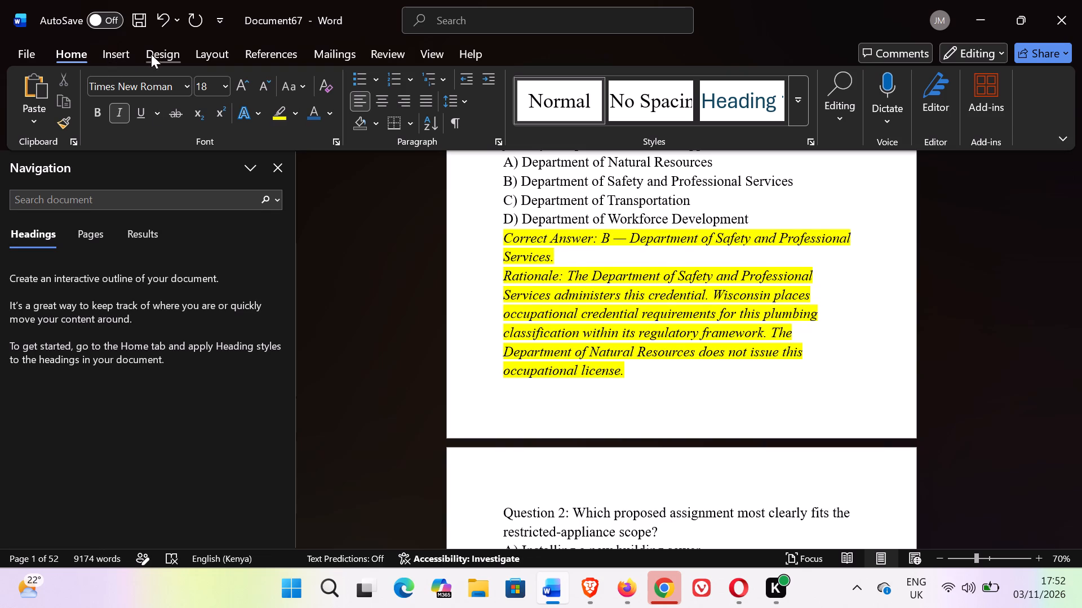
{"action": "left_click", "coordinate": [1000, 96]}
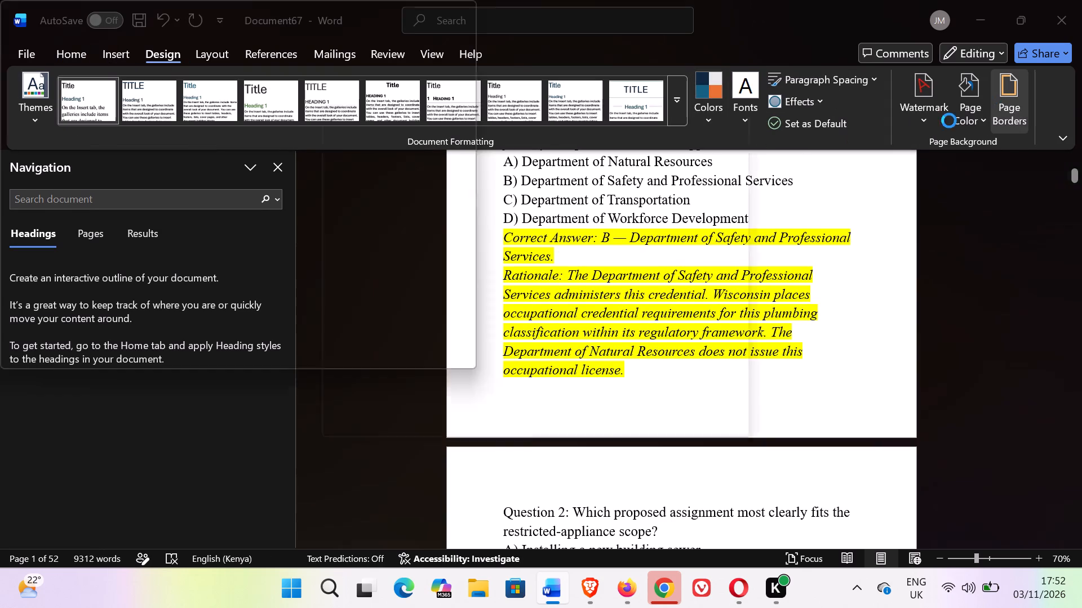
{"action": "left_click", "coordinate": [326, 222]}
{"action": "left_click", "coordinate": [644, 442]}
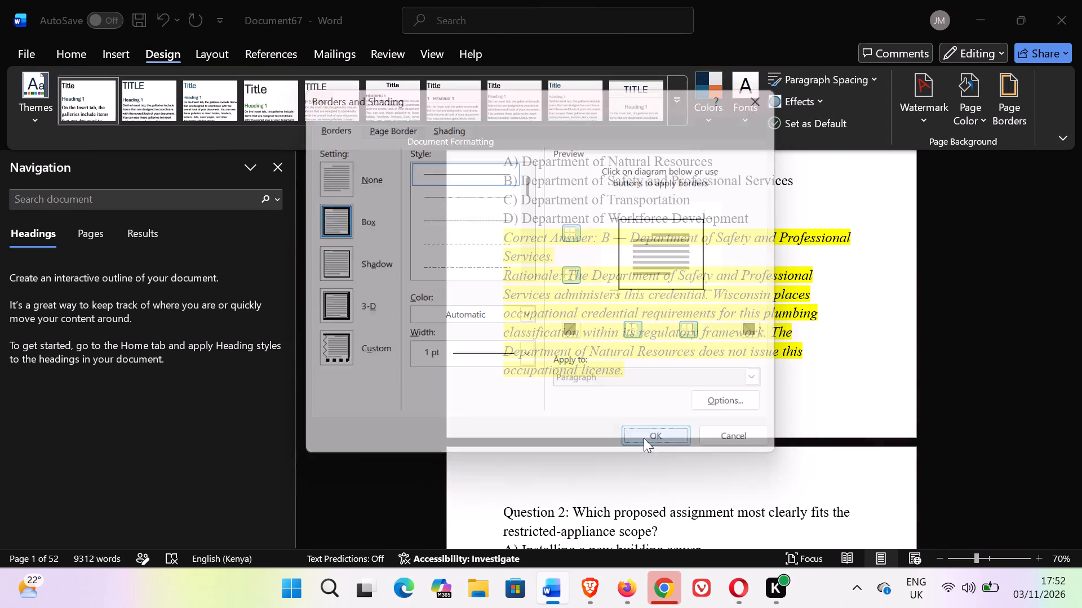
Save the document as a PDF in the acc2 folder on the Desktop under the suggested title, and close the opened PDF.
{"action": "key", "text": "F12"}
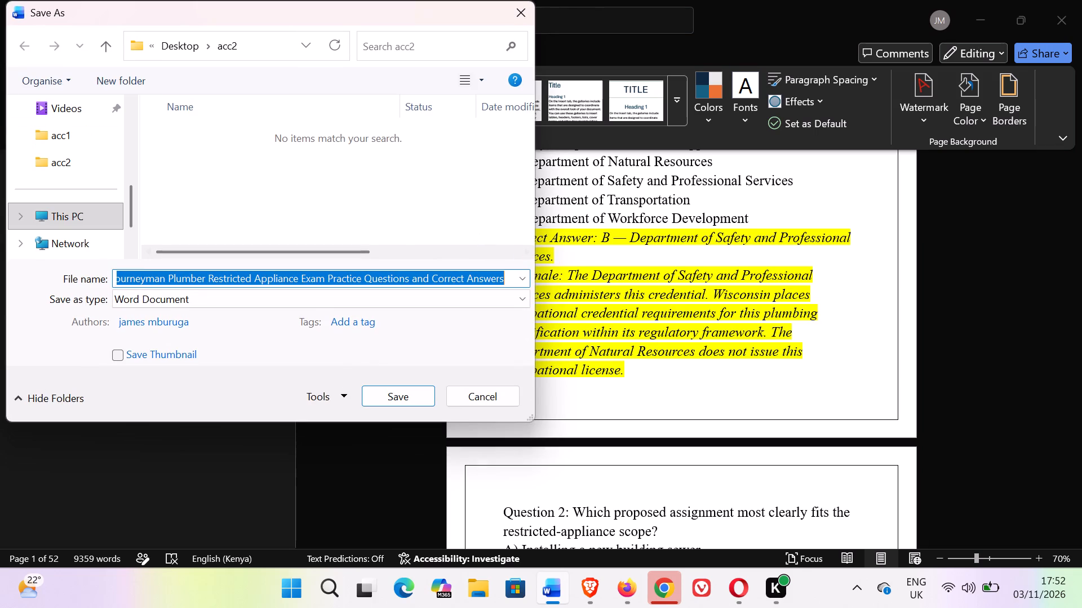
{"action": "left_click", "coordinate": [193, 295]}
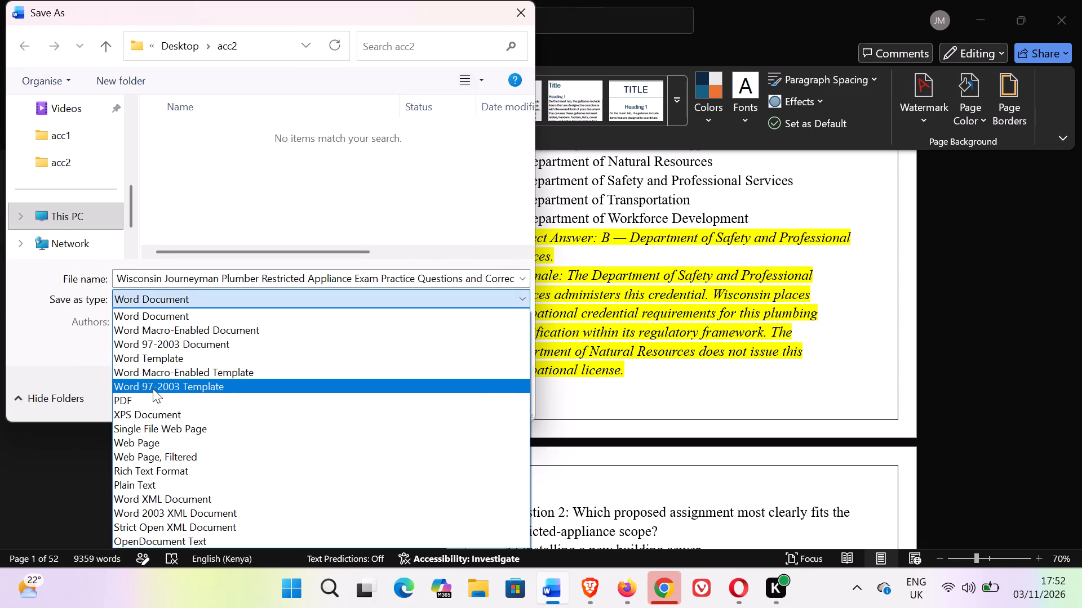
{"action": "left_click", "coordinate": [154, 393]}
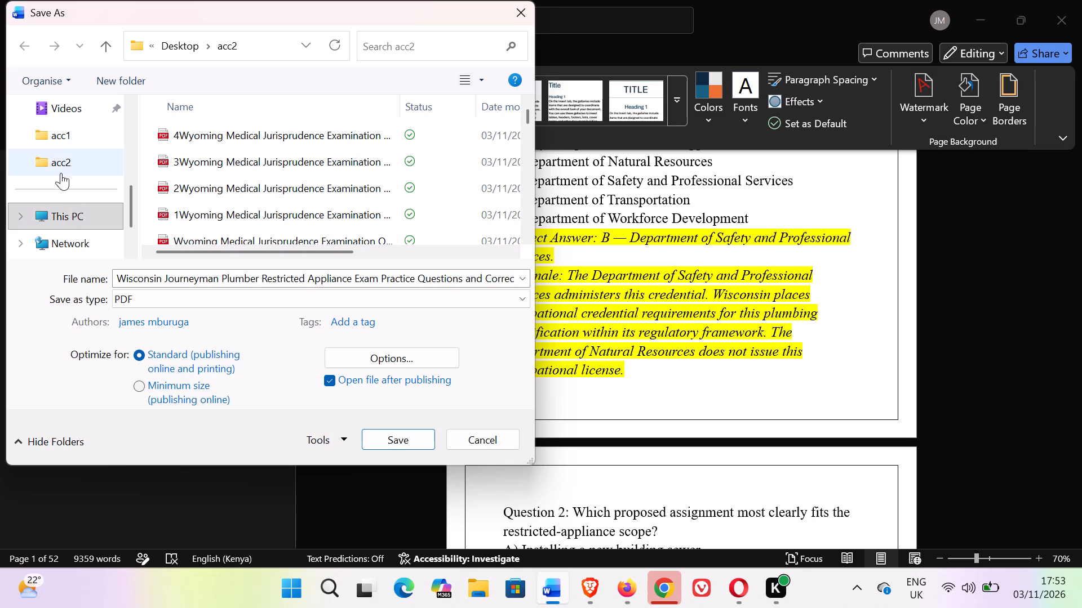
{"action": "left_click", "coordinate": [60, 138]}
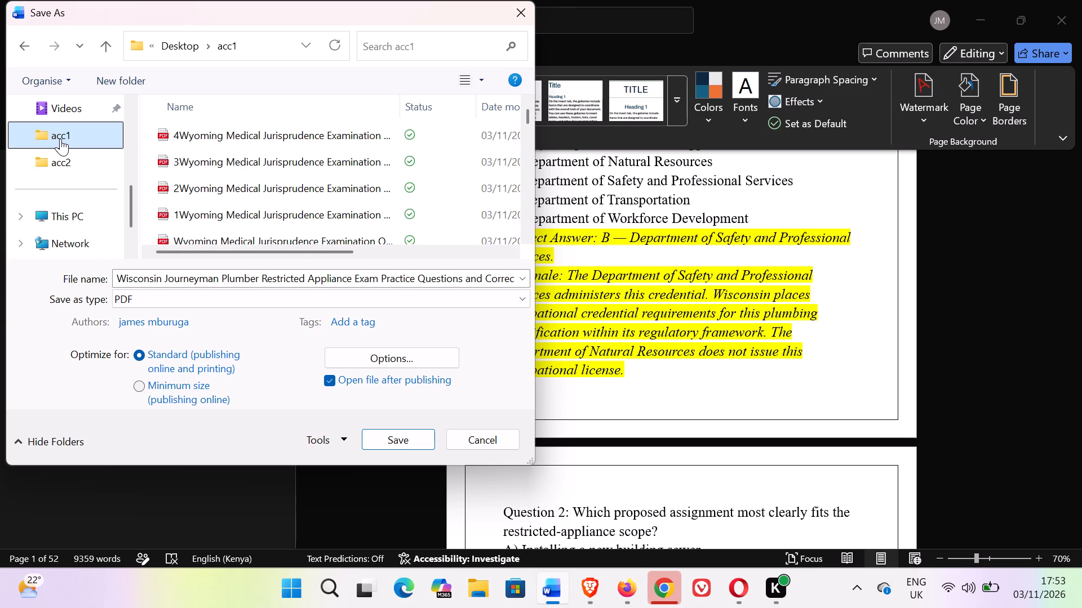
{"action": "left_click", "coordinate": [70, 158]}
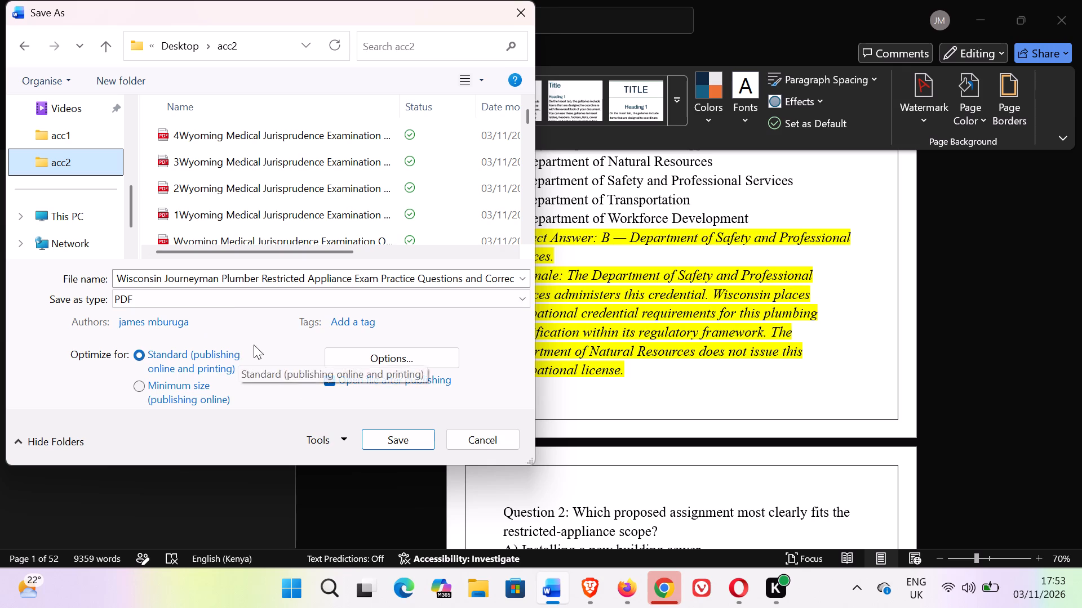
{"action": "left_click", "coordinate": [394, 444]}
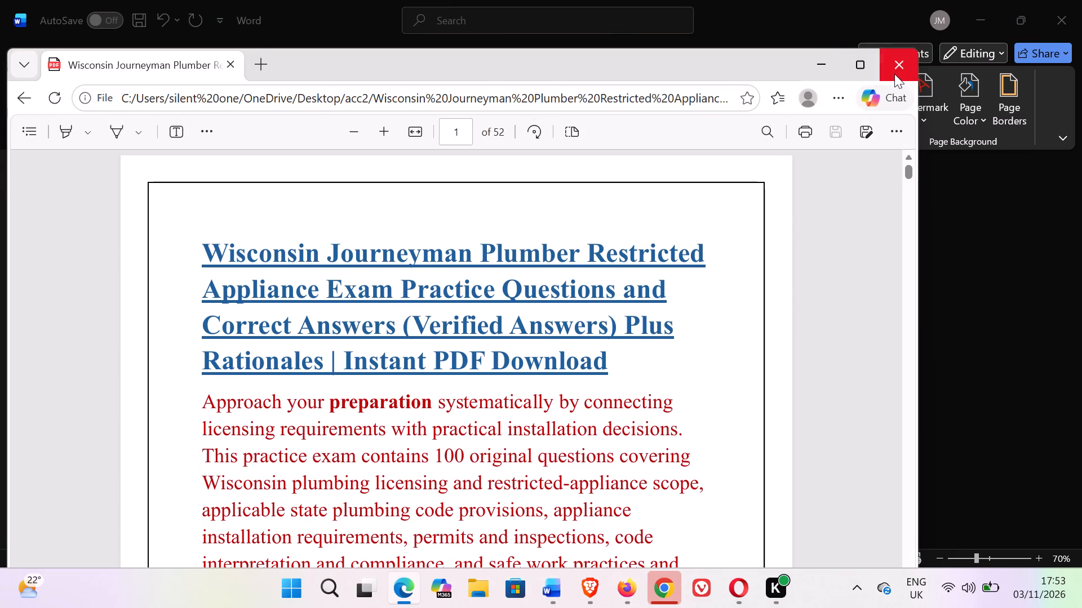
{"action": "left_click", "coordinate": [894, 74]}
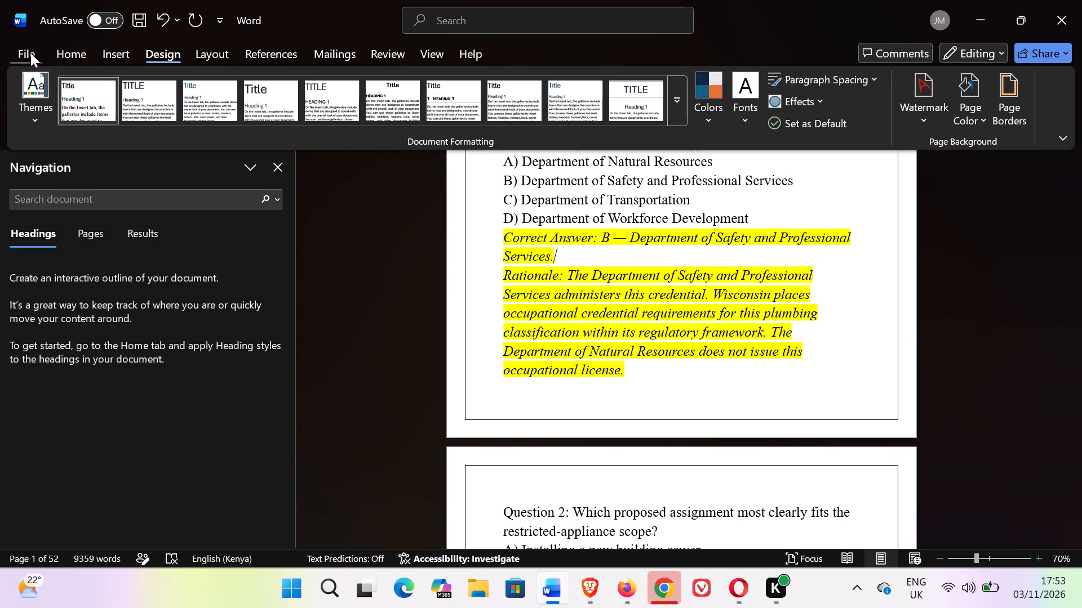
{"action": "left_click", "coordinate": [30, 54]}
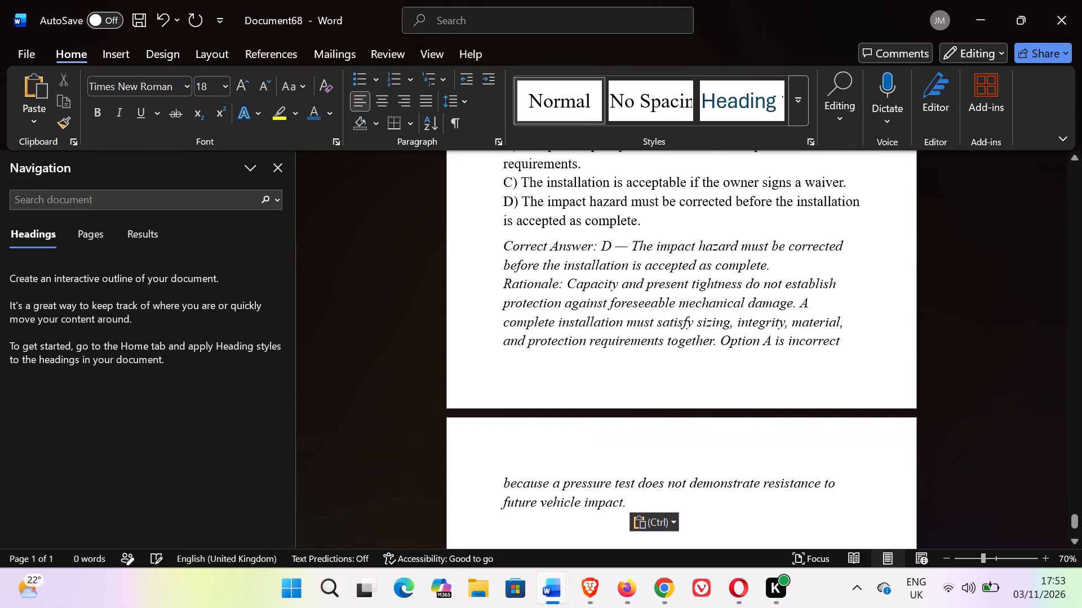
Delete the docs.legis.wisconsin citation at the end of the introductory paragraph.
{"action": "scroll", "coordinate": [613, 406], "scroll_direction": "up", "scroll_amount": 2}
{"action": "scroll", "coordinate": [816, 341], "scroll_direction": "up", "scroll_amount": 2}
{"action": "left_click", "coordinate": [1080, 176]}
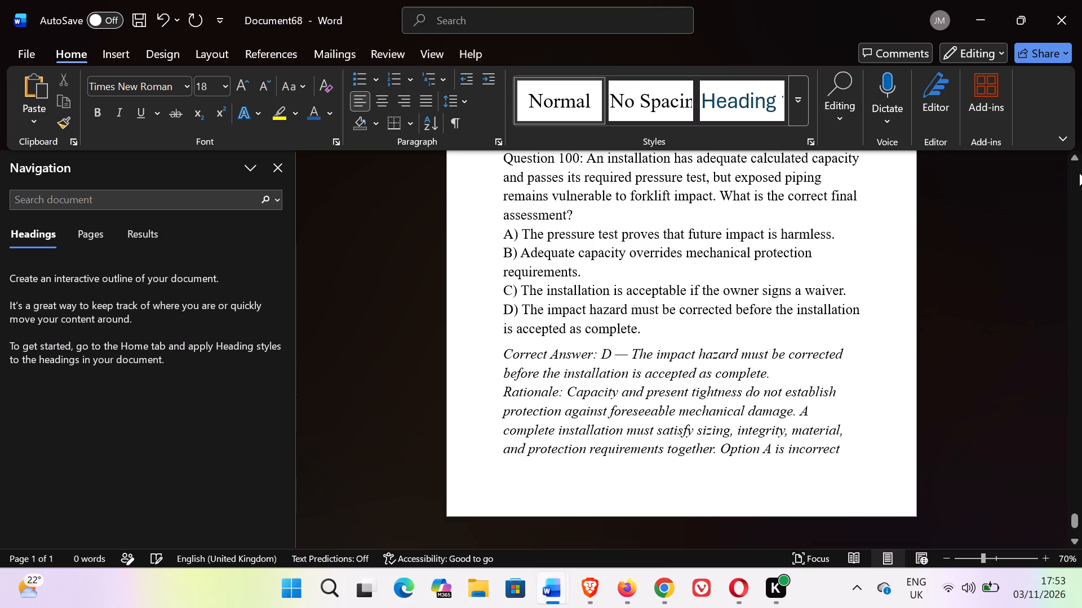
{"action": "left_click_drag", "start_coordinate": [1077, 171], "coordinate": [1076, 166]}
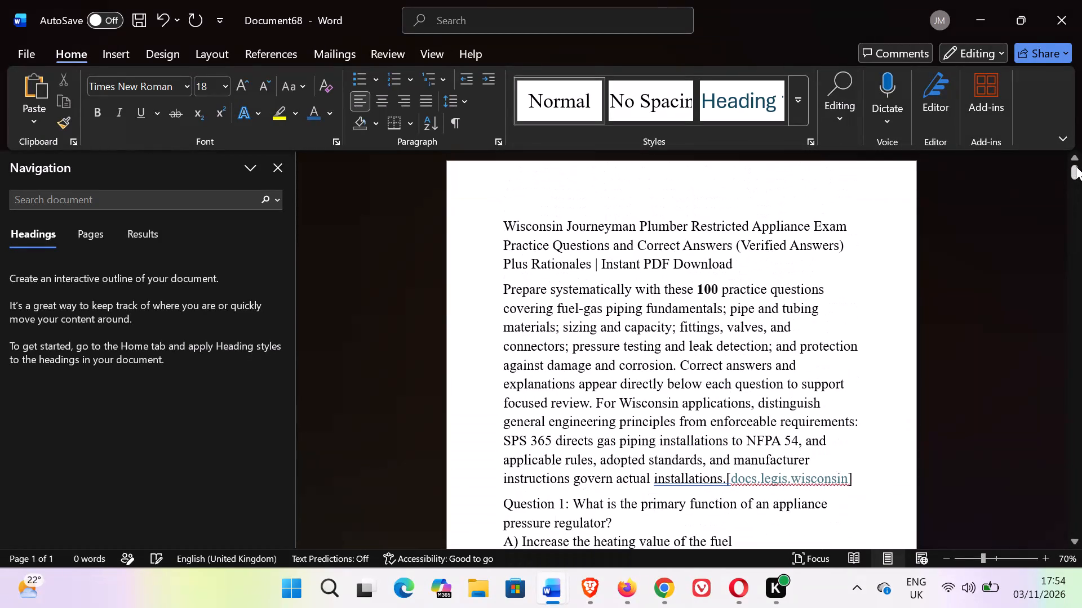
{"action": "scroll", "coordinate": [756, 475], "scroll_direction": "down", "scroll_amount": 2}
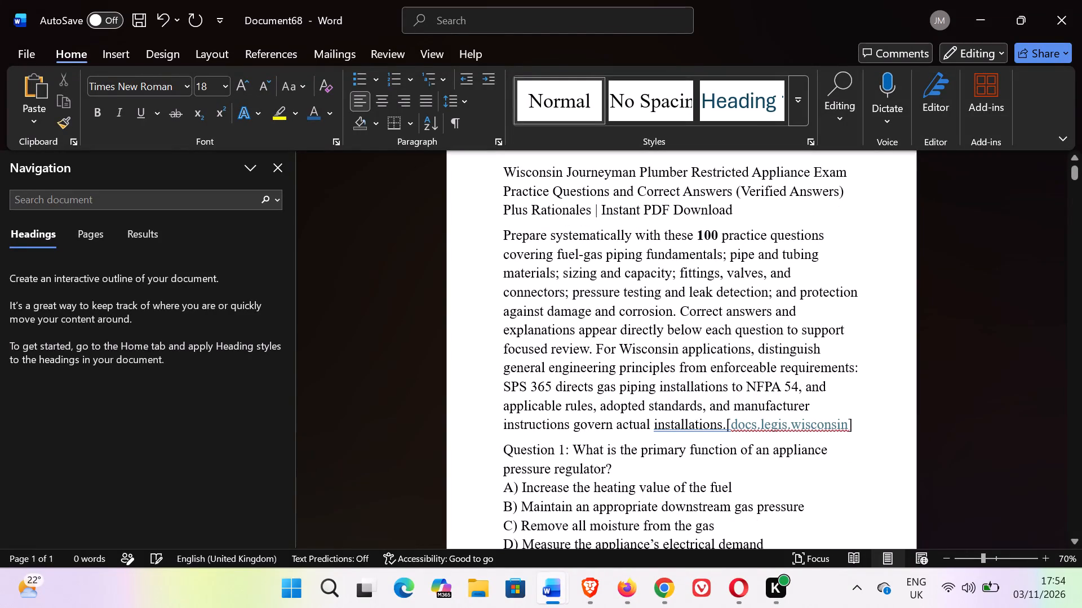
{"action": "left_click_drag", "start_coordinate": [851, 434], "coordinate": [823, 424]}
{"action": "key", "text": "BackSpace"}
{"action": "key", "text": "BackSpace"}
Remove the words "appear directly below each question to support focused review" from the introductory paragraph.
{"action": "scroll", "coordinate": [816, 425], "scroll_direction": "down", "scroll_amount": 6}
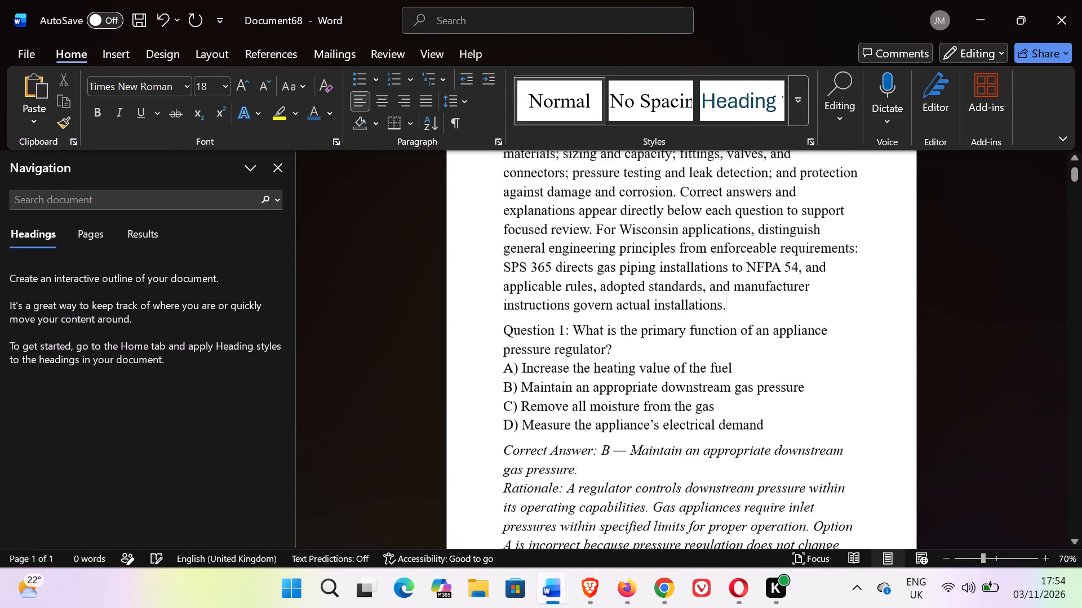
{"action": "scroll", "coordinate": [731, 458], "scroll_direction": "down", "scroll_amount": 6}
{"action": "scroll", "coordinate": [681, 469], "scroll_direction": "up", "scroll_amount": 1}
{"action": "scroll", "coordinate": [681, 469], "scroll_direction": "down", "scroll_amount": 2}
{"action": "scroll", "coordinate": [681, 469], "scroll_direction": "up", "scroll_amount": 6}
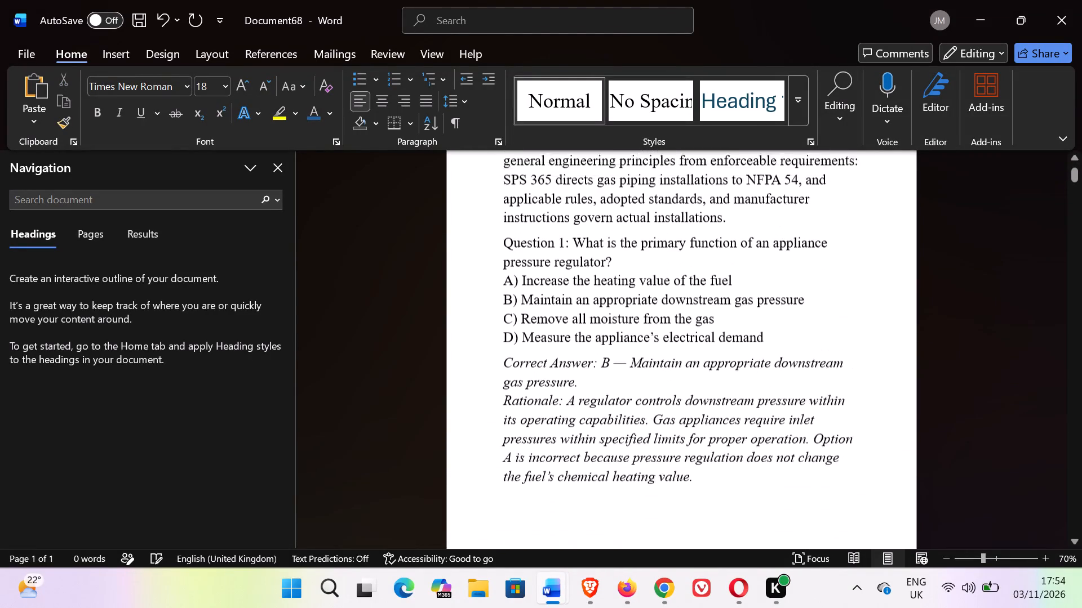
{"action": "scroll", "coordinate": [656, 463], "scroll_direction": "up", "scroll_amount": 1}
{"action": "scroll", "coordinate": [671, 546], "scroll_direction": "up", "scroll_amount": 2}
{"action": "scroll", "coordinate": [659, 488], "scroll_direction": "up", "scroll_amount": 1}
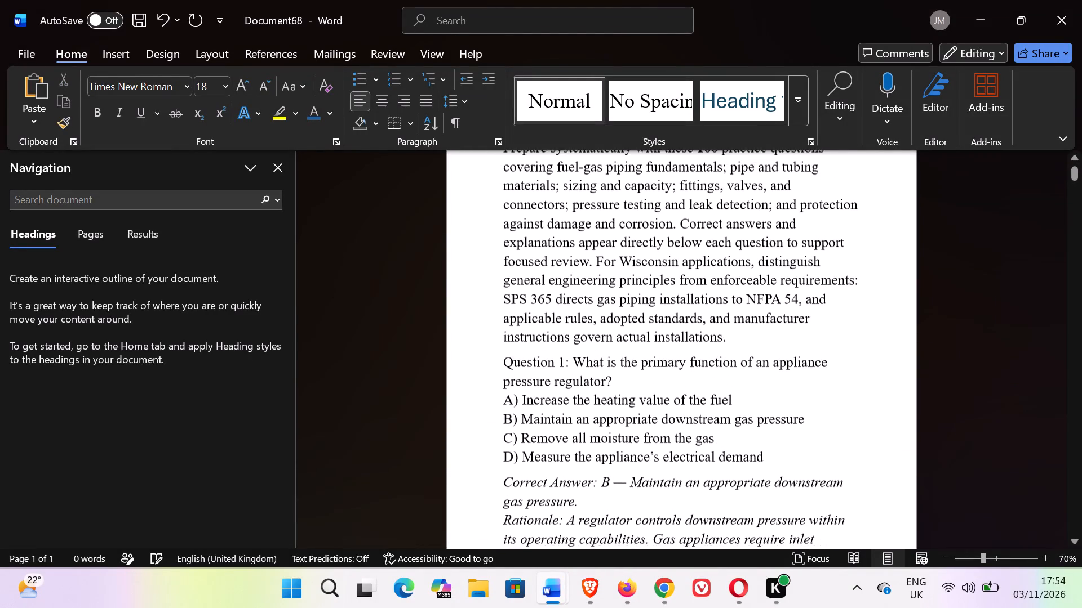
{"action": "scroll", "coordinate": [689, 377], "scroll_direction": "up", "scroll_amount": 3}
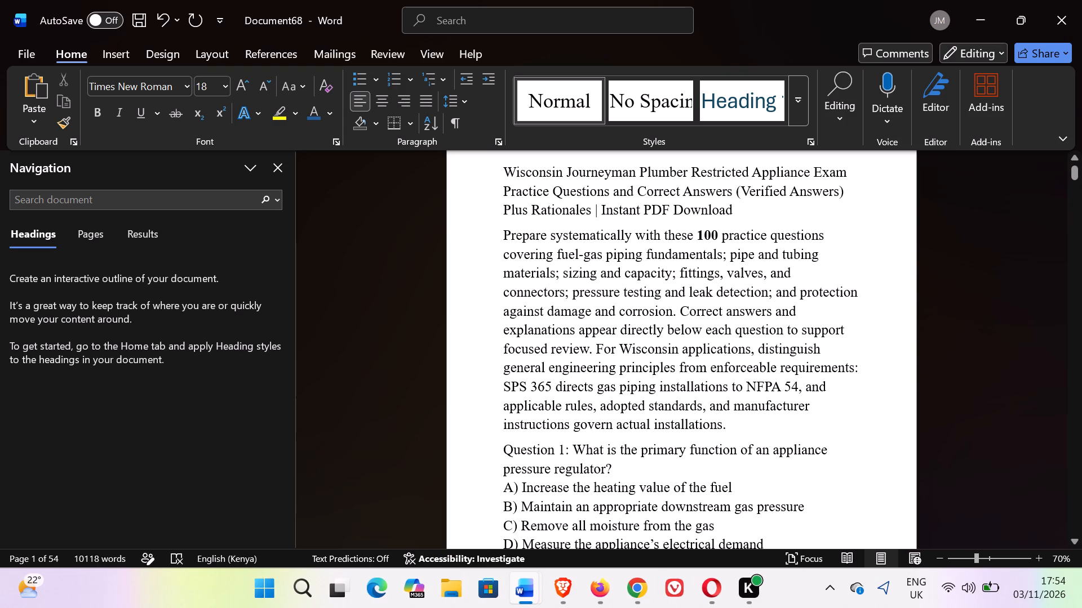
{"action": "left_click_drag", "start_coordinate": [587, 351], "coordinate": [532, 351]}
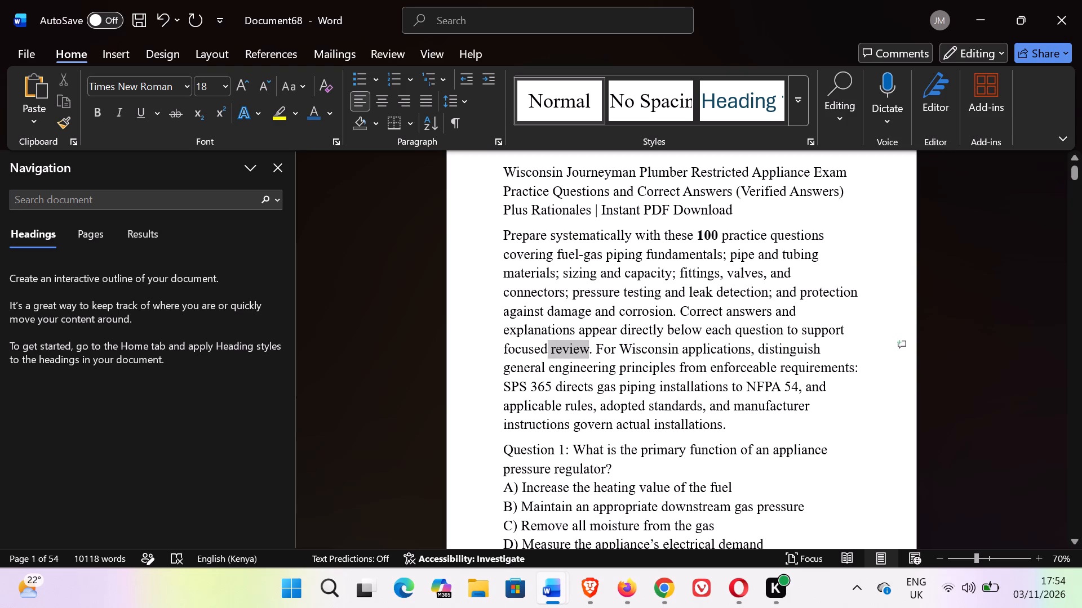
{"action": "left_click_drag", "start_coordinate": [532, 351], "coordinate": [524, 351]}
{"action": "key", "text": "BackSpace"}
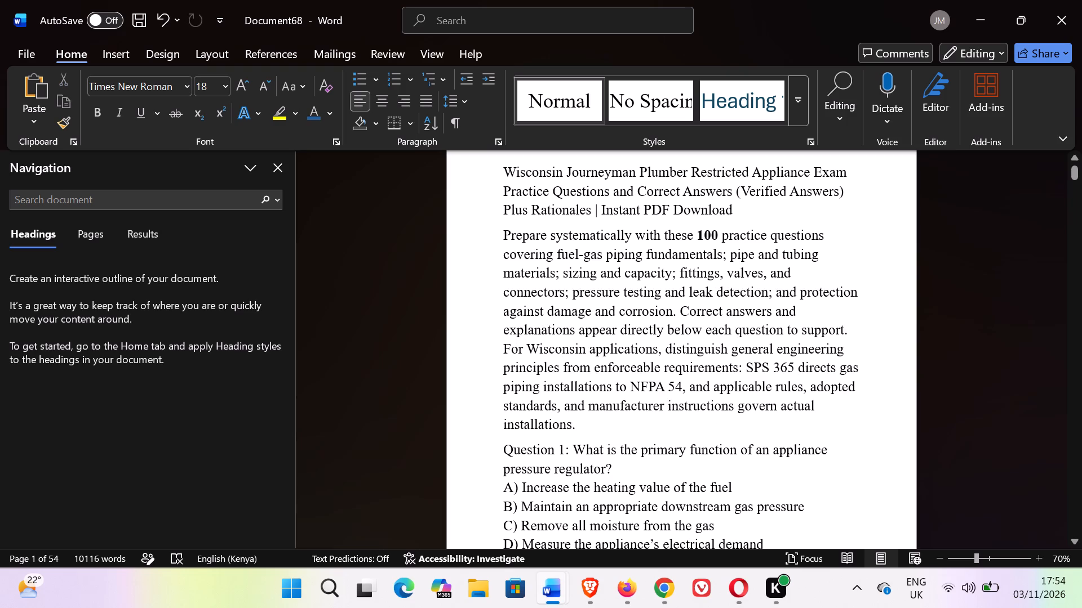
{"action": "key", "text": "BackSpace"}
{"action": "key", "text": "BackSpace"}
{"action": "key", "text": "BackSpace"}
{"action": "key", "text": "BackSpace"}
{"action": "key", "text": "BackSpace"}
{"action": "key", "text": "BackSpace"}
{"action": "key", "text": "BackSpace"}
{"action": "key", "text": "BackSpace"}
{"action": "key", "text": "BackSpace"}
{"action": "key", "text": "BackSpace"}
{"action": "key", "text": "BackSpace"}
{"action": "key", "text": "BackSpace"}
{"action": "key", "text": "BackSpace"}
{"action": "key", "text": "BackSpace"}
{"action": "key", "text": "BackSpace"}
{"action": "key", "text": "BackSpace"}
{"action": "key", "text": "BackSpace"}
{"action": "key", "text": "BackSpace"}
{"action": "key", "text": "BackSpace"}
{"action": "key", "text": "BackSpace"}
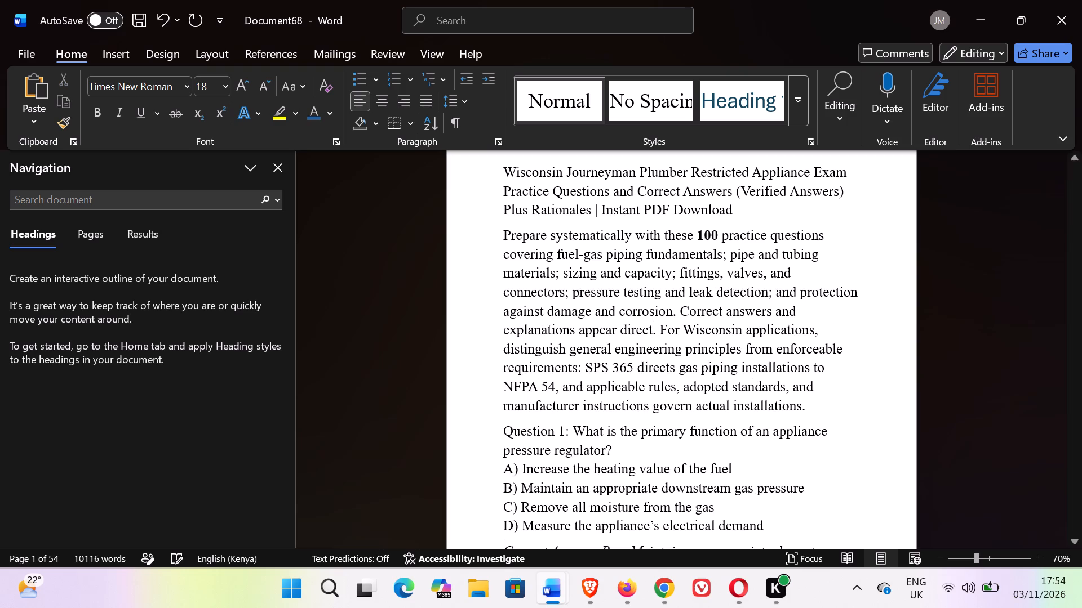
{"action": "key", "text": "BackSpace"}
{"action": "key", "text": "BackSpace"}
{"action": "key", "text": "BackSpace"}
{"action": "key", "text": "BackSpace"}
{"action": "key", "text": "BackSpace"}
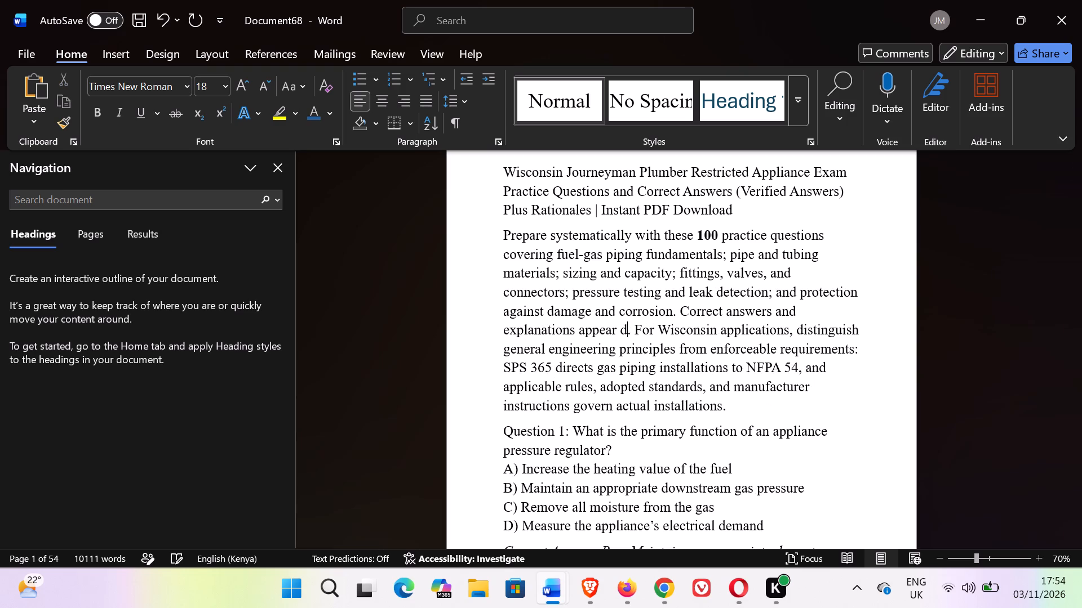
{"action": "key", "text": "BackSpace"}
{"action": "key", "text": "BackSpace"}
{"action": "key", "text": "BackSpace"}
{"action": "key", "text": "BackSpace"}
{"action": "key", "text": "BackSpace"}
{"action": "key", "text": "BackSpace"}
{"action": "key", "text": "BackSpace"}
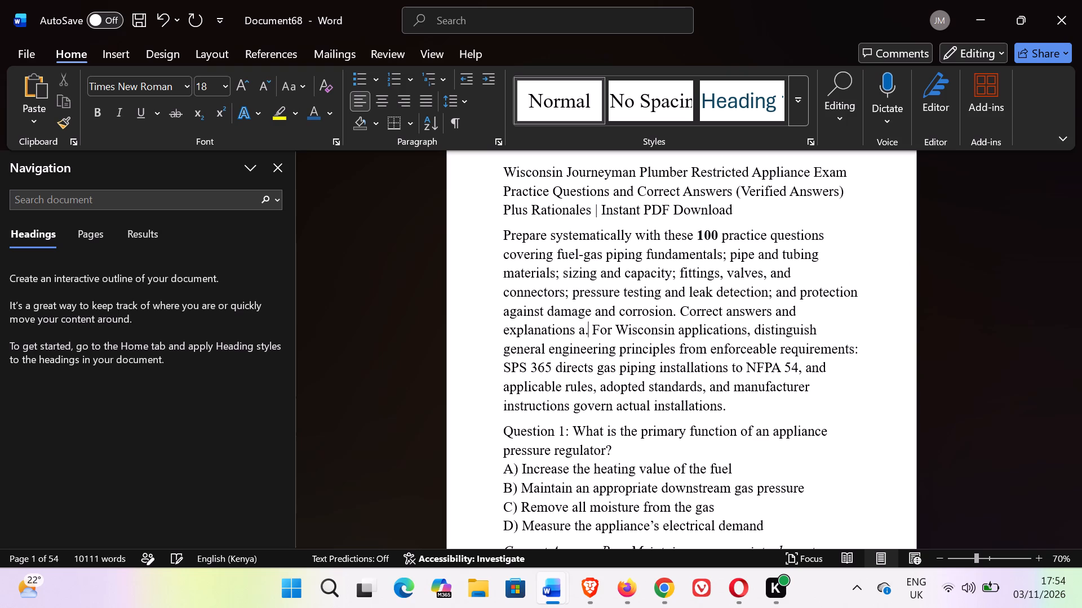
{"action": "key", "text": "BackSpace"}
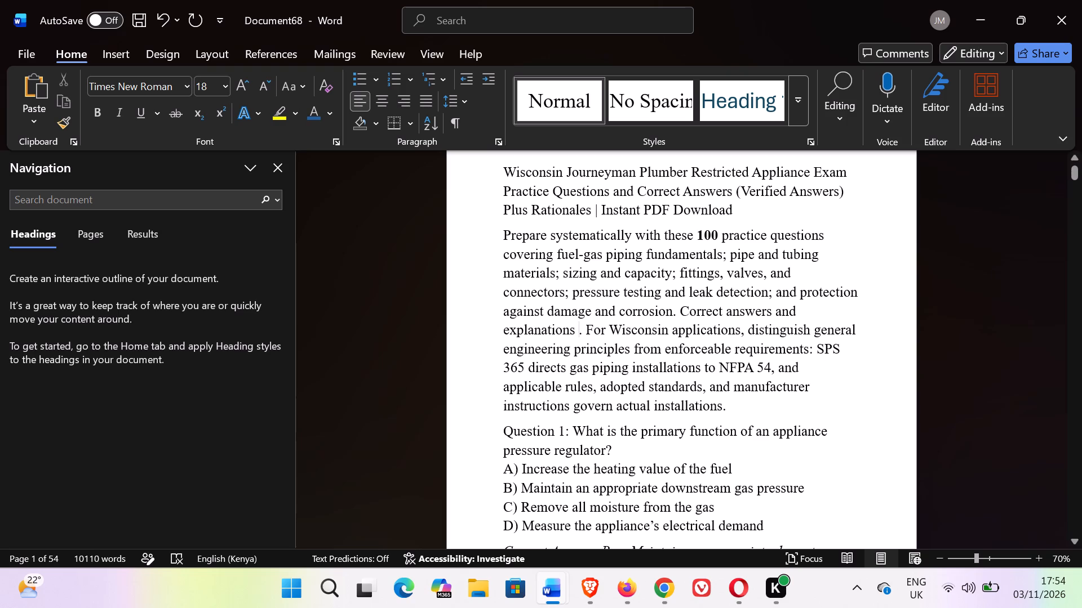
Colour the text of the whole introductory paragraph blue.
{"action": "left_click_drag", "start_coordinate": [729, 404], "coordinate": [499, 243]}
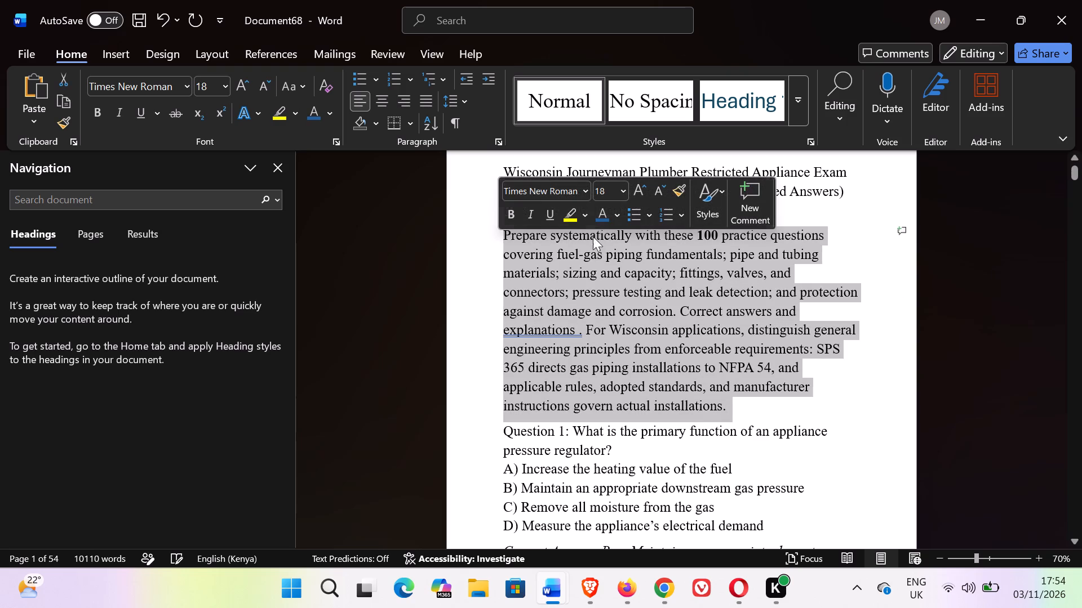
{"action": "left_click", "coordinate": [600, 212]}
{"action": "left_click", "coordinate": [604, 259]}
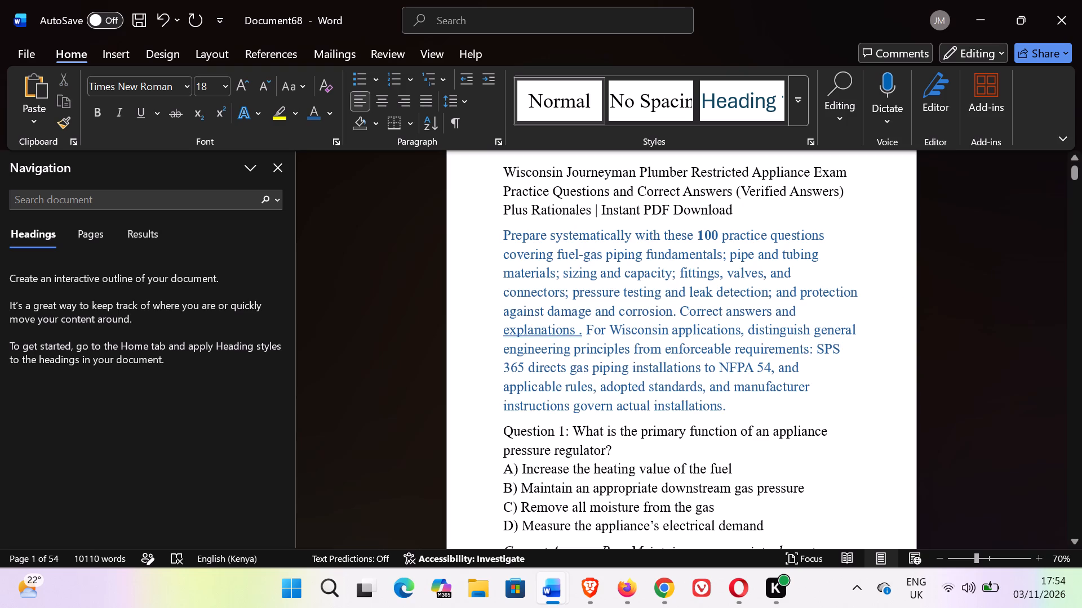
Format the exam title at size 24 in dark red, bold and underlined.
{"action": "left_click_drag", "start_coordinate": [722, 209], "coordinate": [538, 179]}
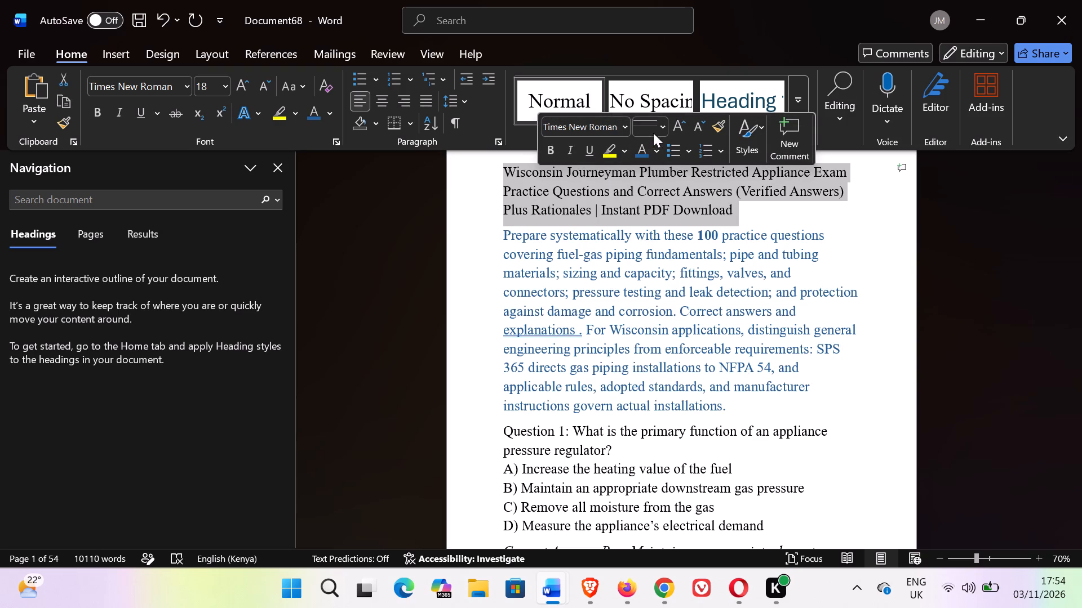
{"action": "left_click", "coordinate": [662, 127]}
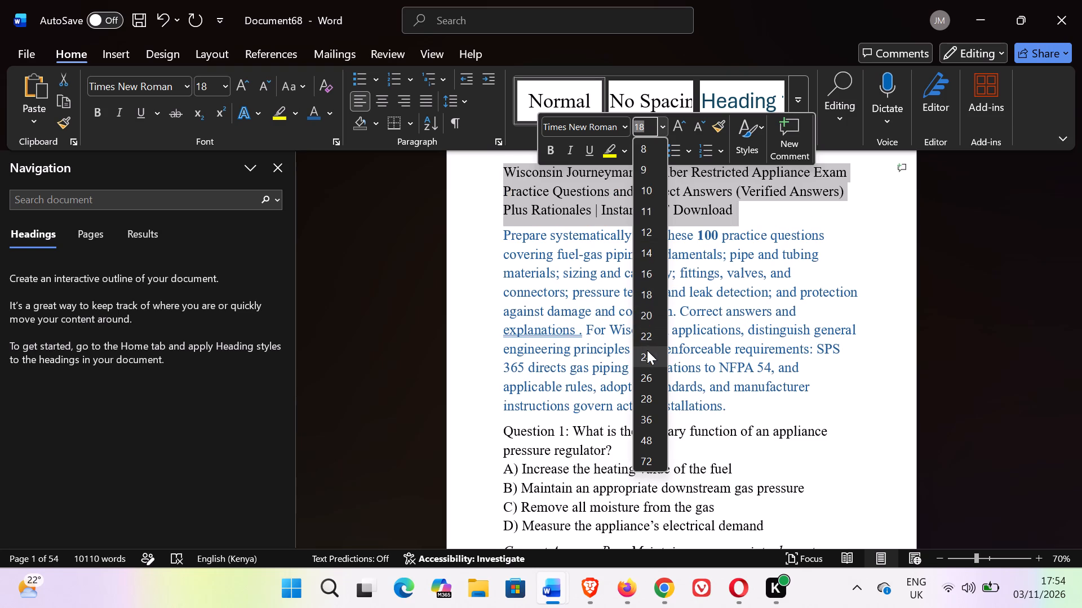
{"action": "left_click", "coordinate": [648, 354]}
{"action": "left_click", "coordinate": [653, 149]}
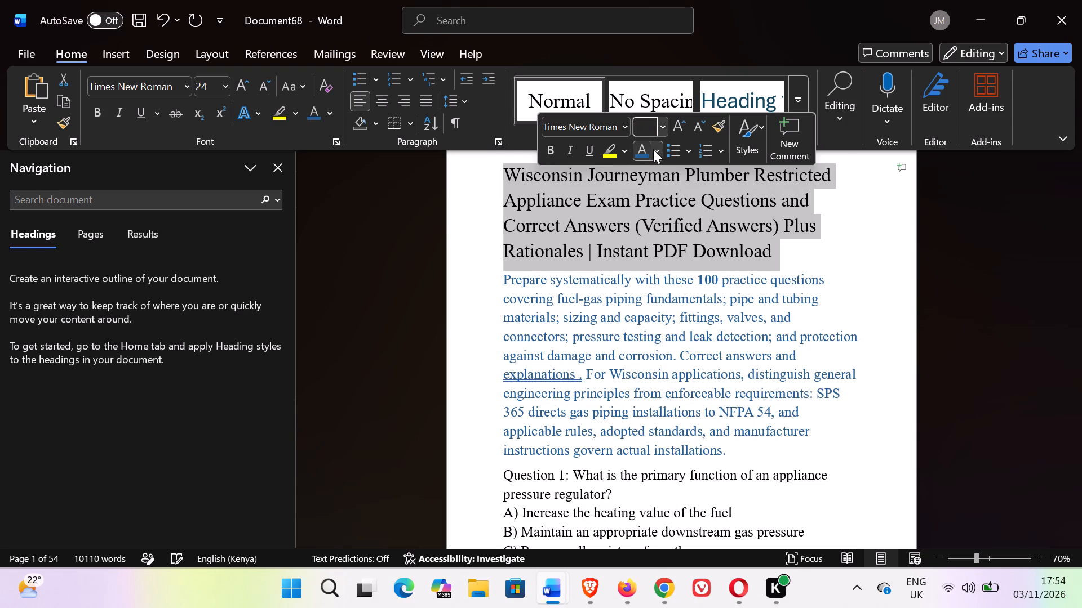
{"action": "left_click", "coordinate": [650, 426]}
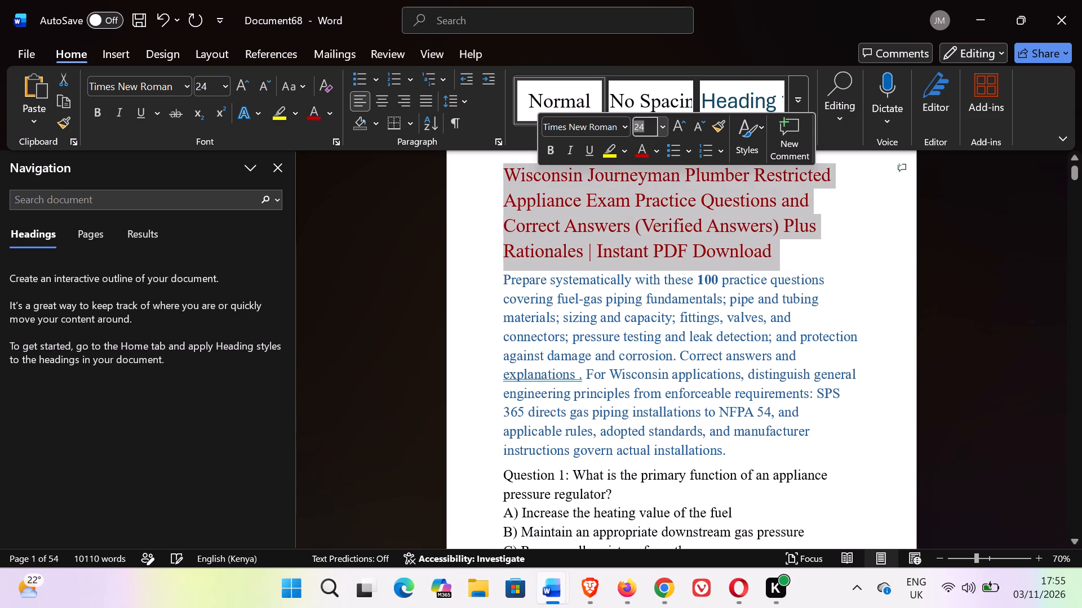
{"action": "left_click", "coordinate": [546, 152]}
{"action": "left_click", "coordinate": [583, 151]}
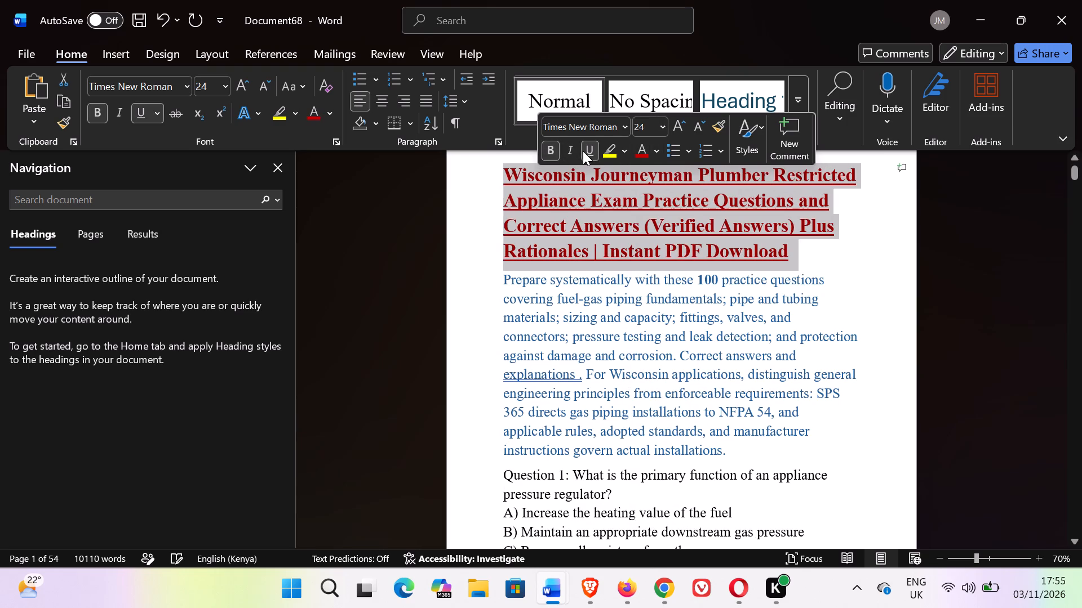
{"action": "left_click", "coordinate": [603, 223]}
Select all text formatted like the italic answers and rationales and highlight it yellow.
{"action": "scroll", "coordinate": [611, 259], "scroll_direction": "down", "scroll_amount": 6}
{"action": "scroll", "coordinate": [587, 381], "scroll_direction": "down", "scroll_amount": 4}
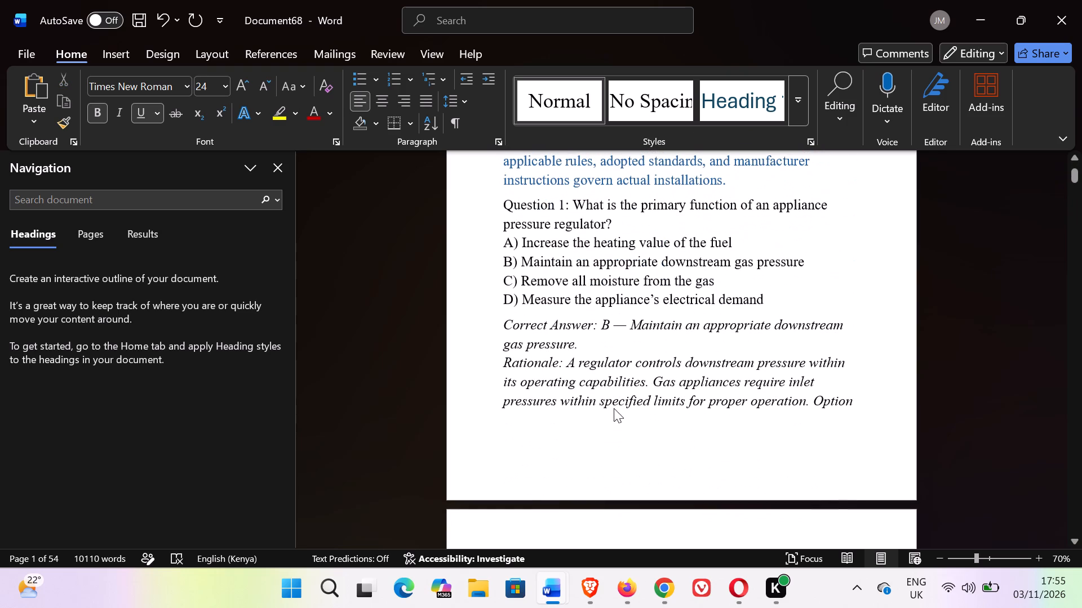
{"action": "left_click_drag", "start_coordinate": [586, 386], "coordinate": [569, 373]}
{"action": "left_click", "coordinate": [836, 125]}
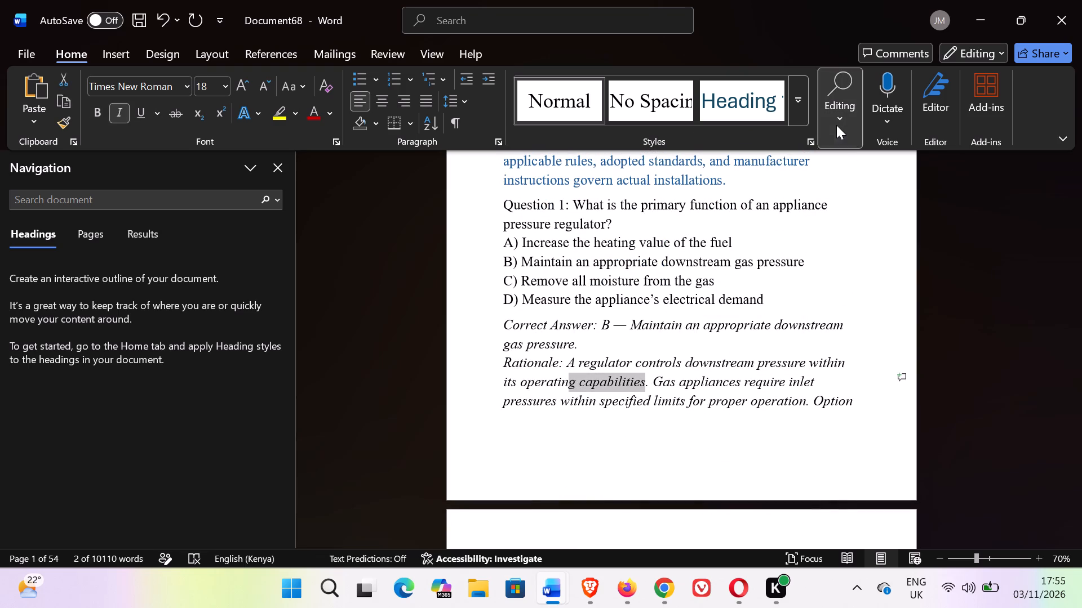
{"action": "left_click", "coordinate": [840, 207]}
{"action": "left_click", "coordinate": [852, 276]}
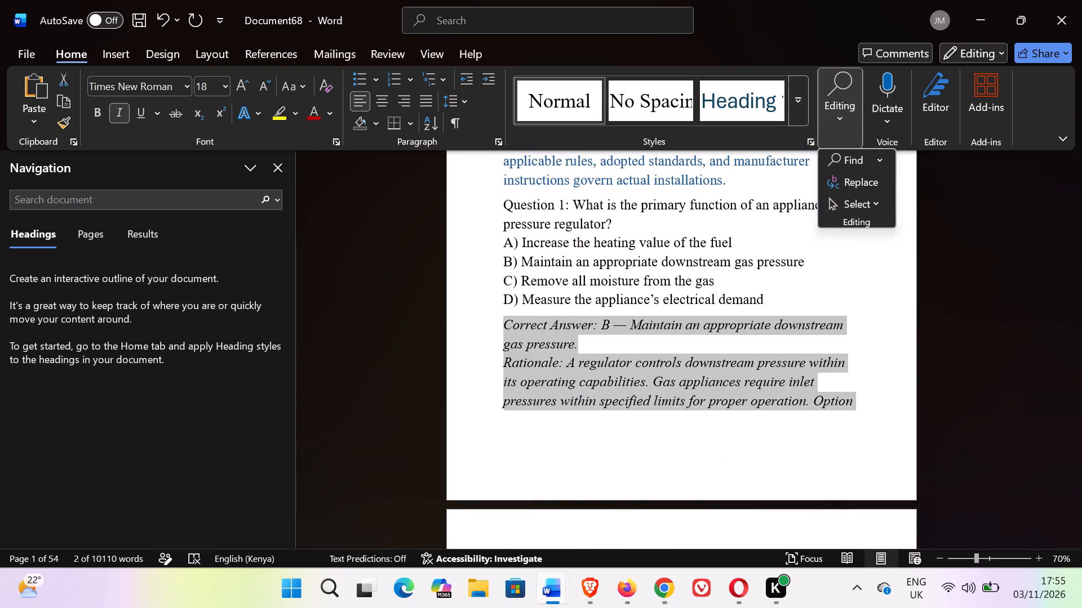
{"action": "left_click", "coordinate": [276, 117]}
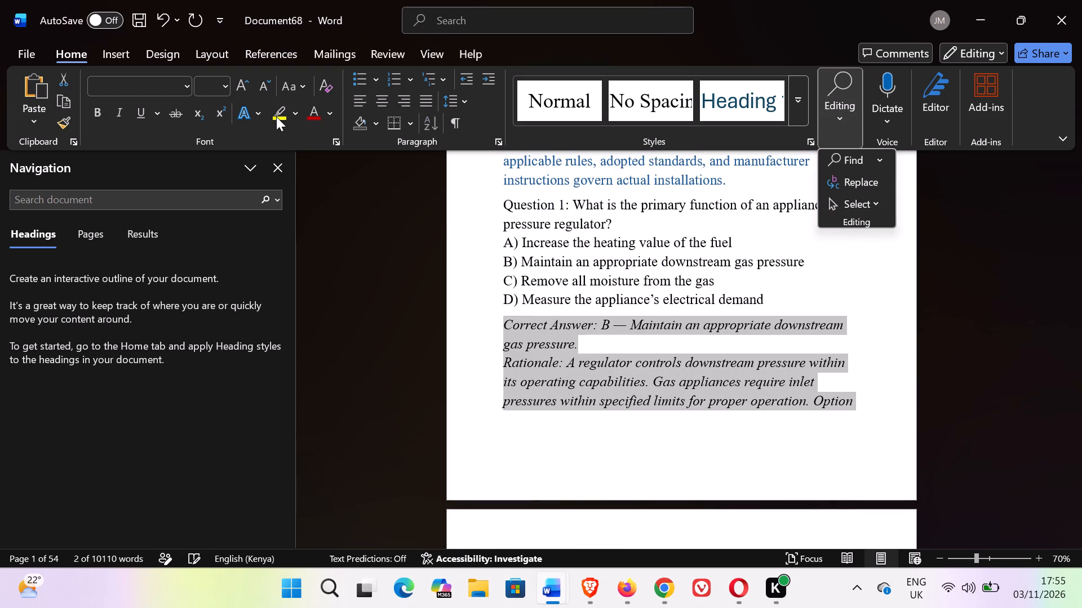
Add a Box page border to the whole document.
{"action": "left_click", "coordinate": [160, 60]}
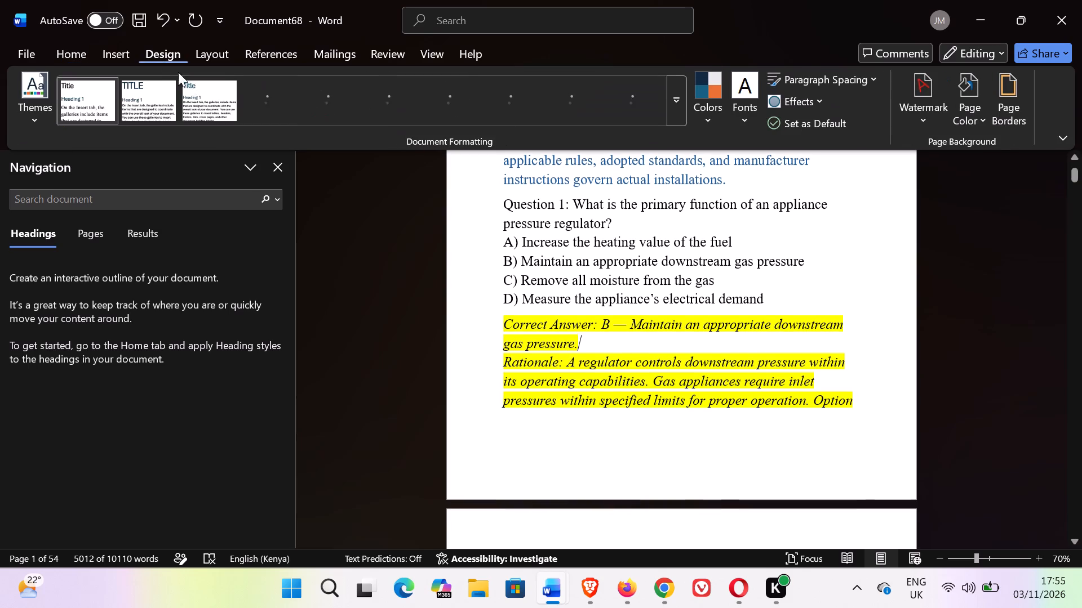
{"action": "left_click", "coordinate": [1004, 86]}
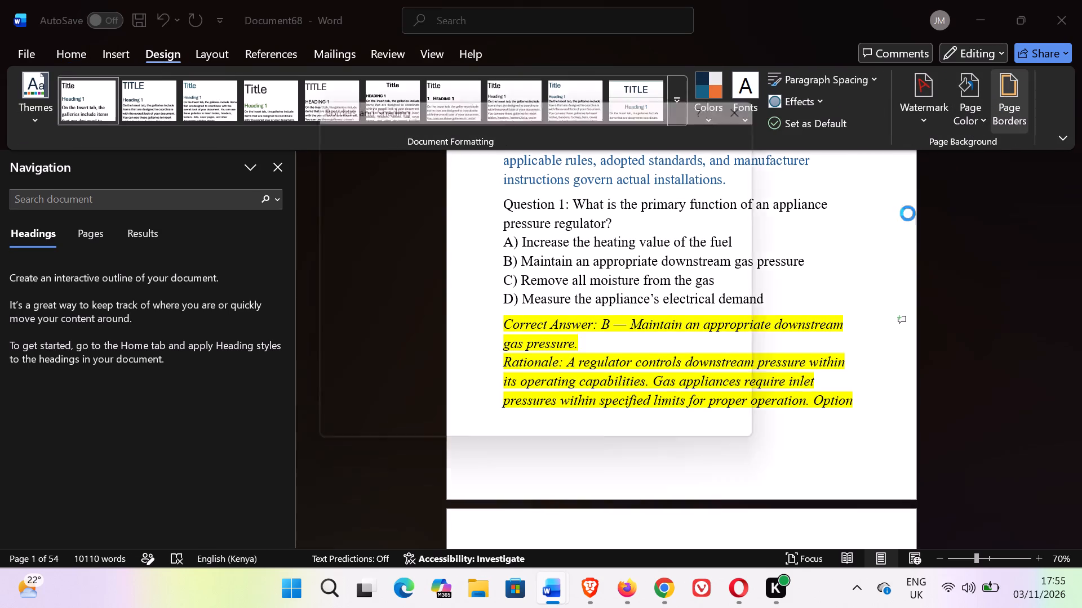
{"action": "left_click", "coordinate": [335, 225]}
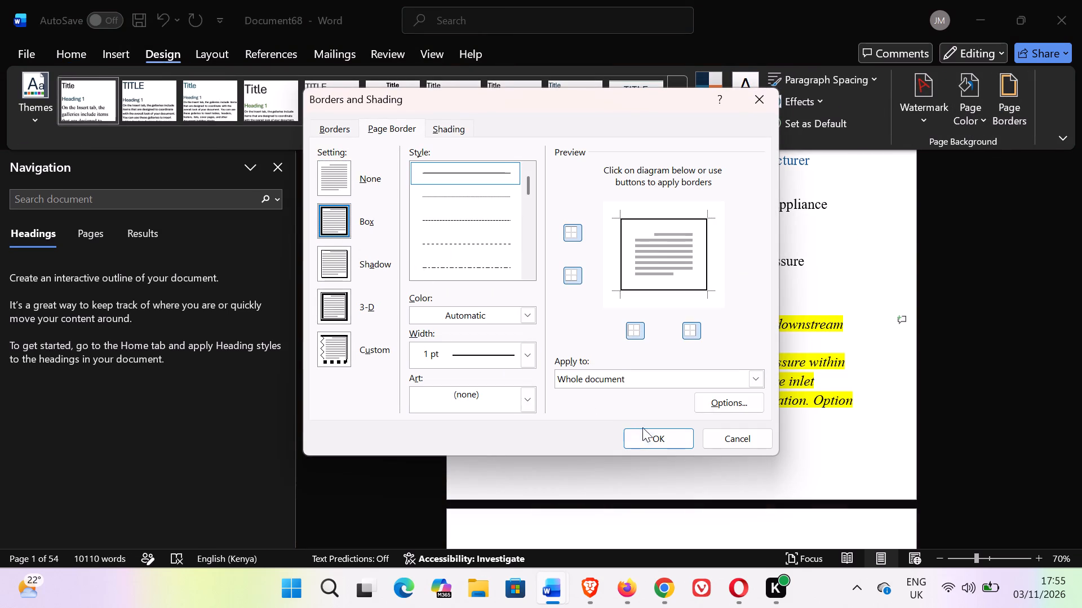
{"action": "left_click", "coordinate": [650, 433]}
Save the finished exam as a PDF in acc2 with 1 added before the suggested file name, and close the published PDF.
{"action": "key", "text": "F12"}
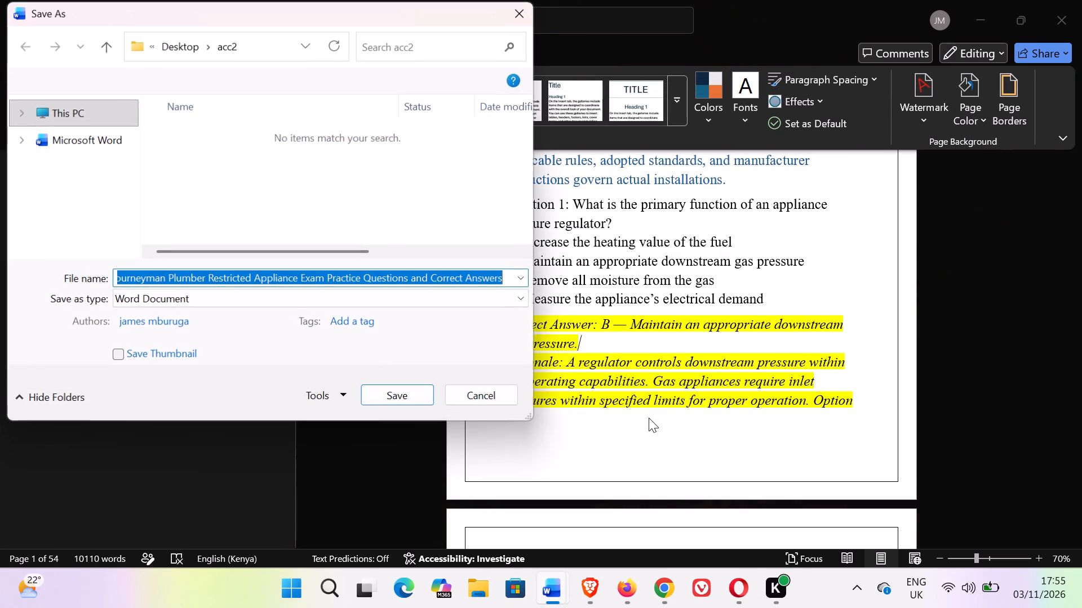
{"action": "left_click", "coordinate": [190, 294]}
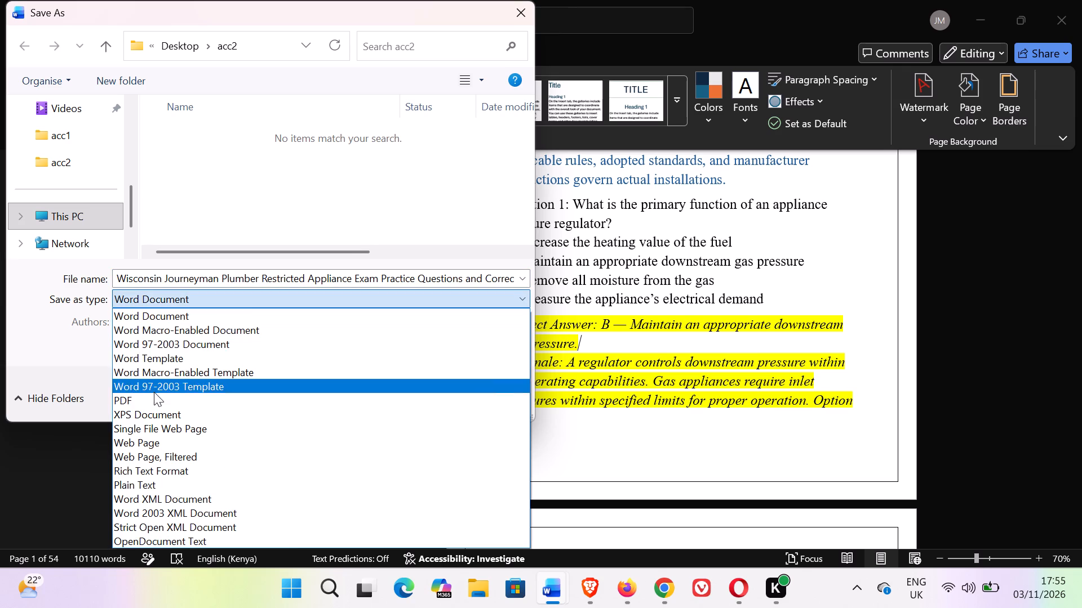
{"action": "left_click", "coordinate": [139, 397]}
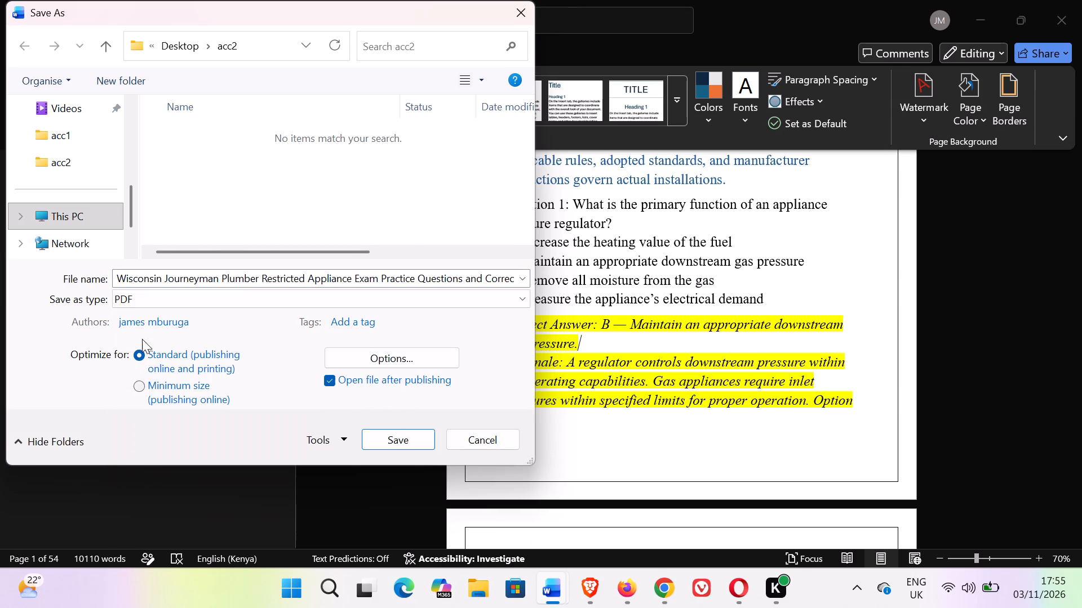
{"action": "left_click", "coordinate": [113, 276]}
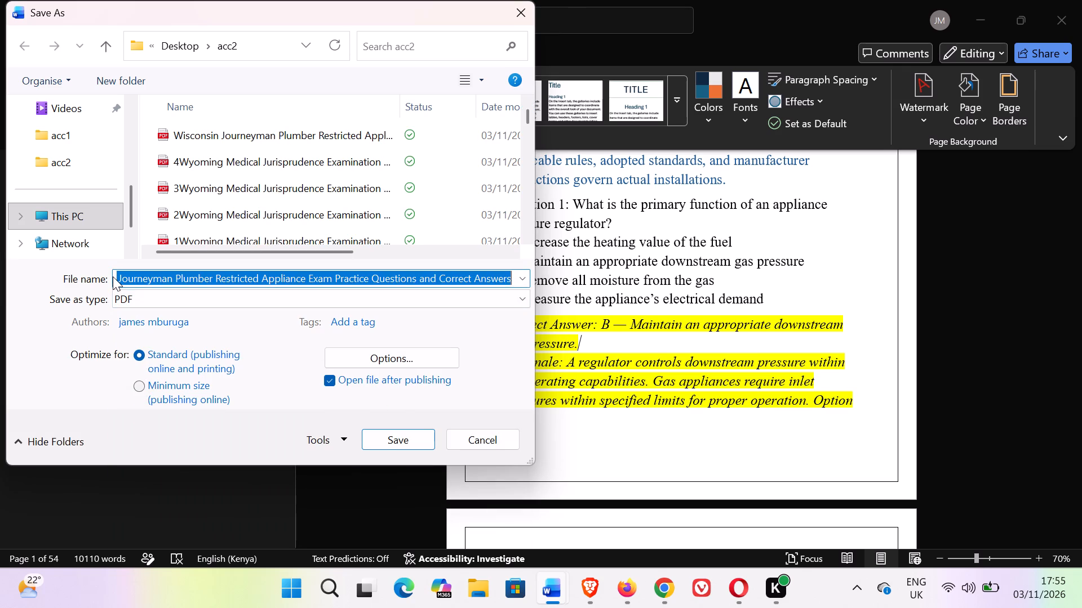
{"action": "left_click", "coordinate": [113, 276]}
{"action": "left_click", "coordinate": [117, 276]}
{"action": "key", "text": "Left"}
{"action": "key", "text": "Left"}
{"action": "key", "text": "Left"}
{"action": "key", "text": "Left"}
{"action": "key", "text": "Left"}
{"action": "key", "text": "Left"}
{"action": "key", "text": "Left"}
{"action": "key", "text": "Left"}
{"action": "key", "text": "Left"}
{"action": "key", "text": "Left"}
{"action": "key", "text": "Left"}
{"action": "key", "text": "Left"}
{"action": "key", "text": "Left"}
{"action": "key", "text": "Left"}
{"action": "key", "text": "Left"}
{"action": "key", "text": "Left"}
{"action": "key", "text": "Left"}
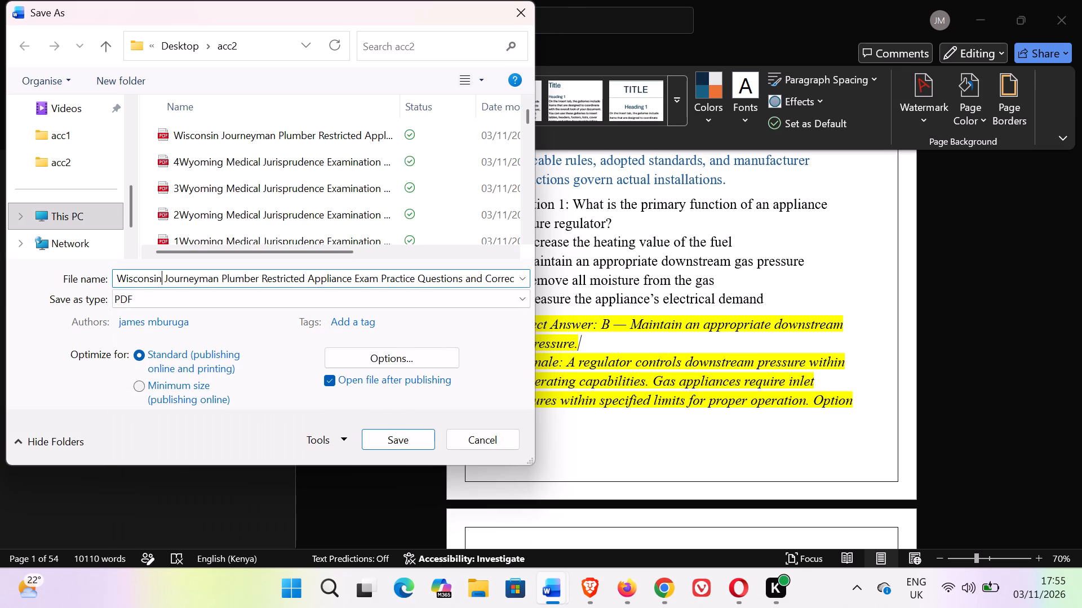
{"action": "key", "text": "1"}
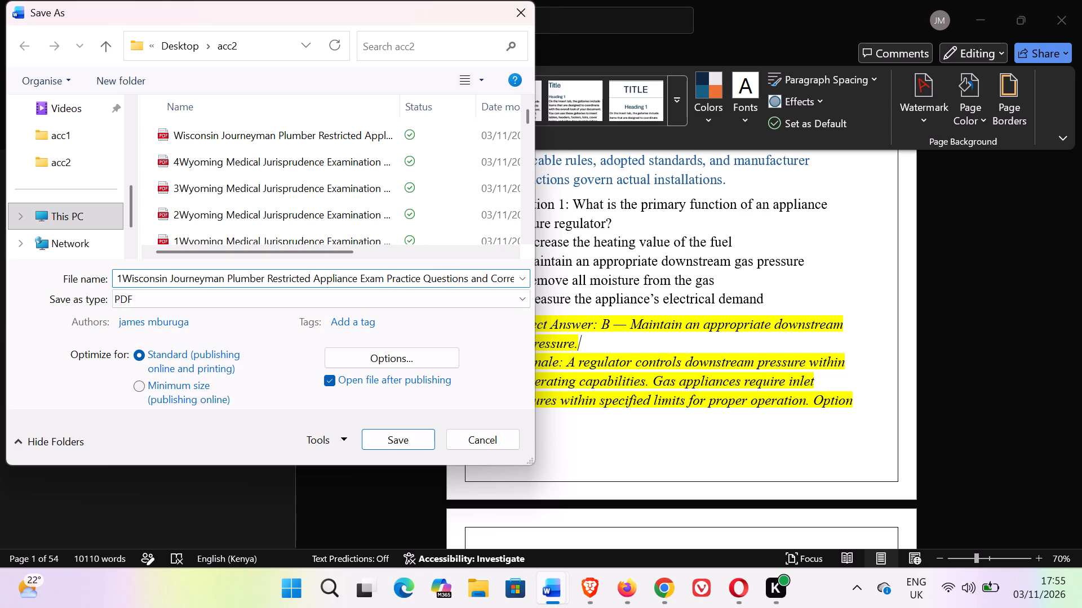
{"action": "key", "text": "Return"}
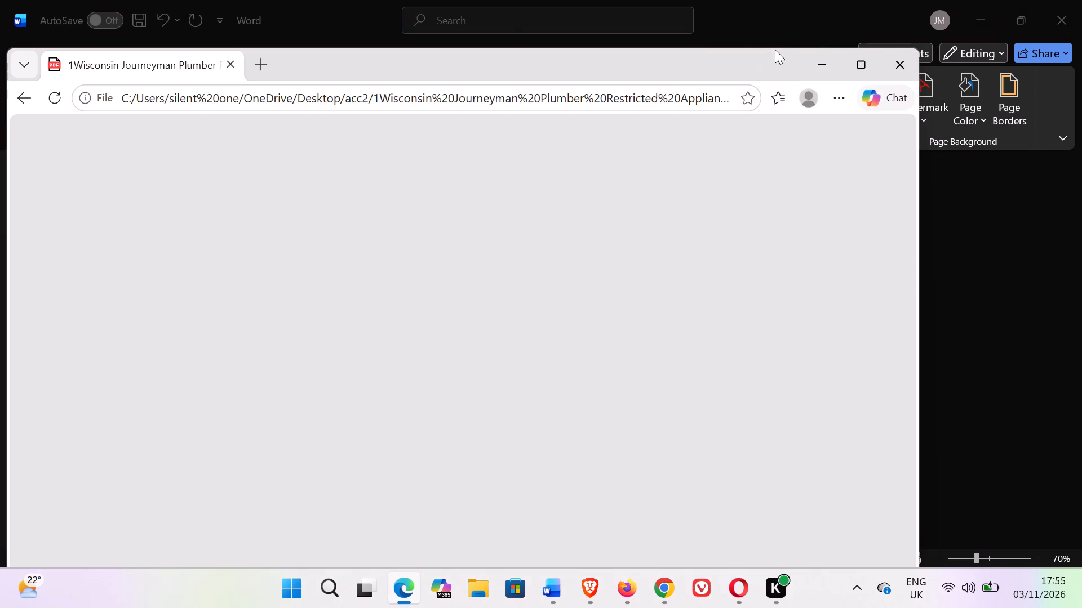
{"action": "left_click", "coordinate": [897, 74]}
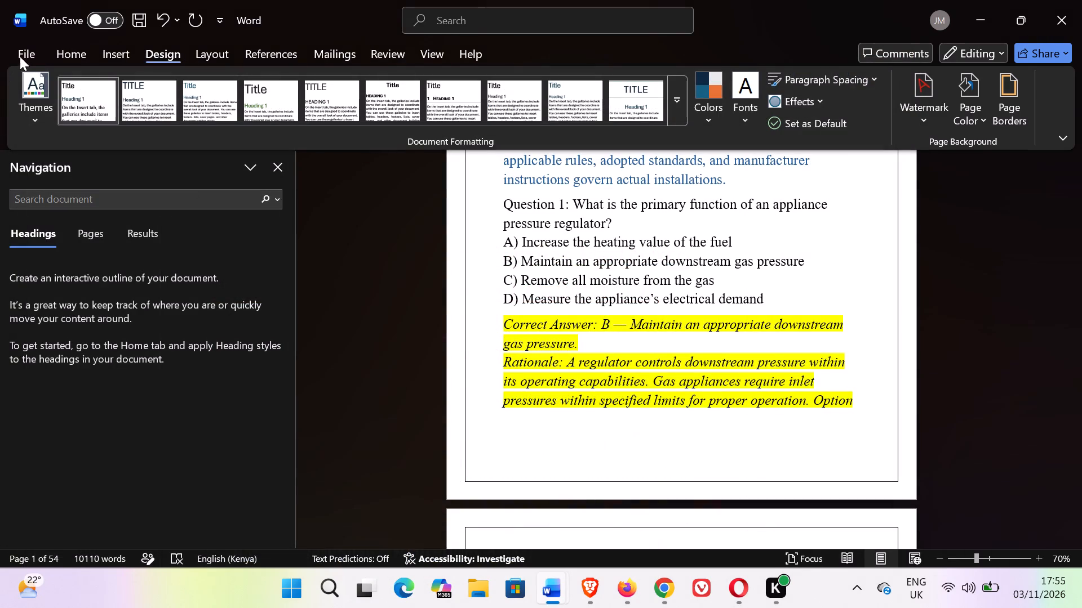
Create a new blank document for the next exam.
{"action": "left_click", "coordinate": [27, 55]}
{"action": "left_click", "coordinate": [288, 179]}
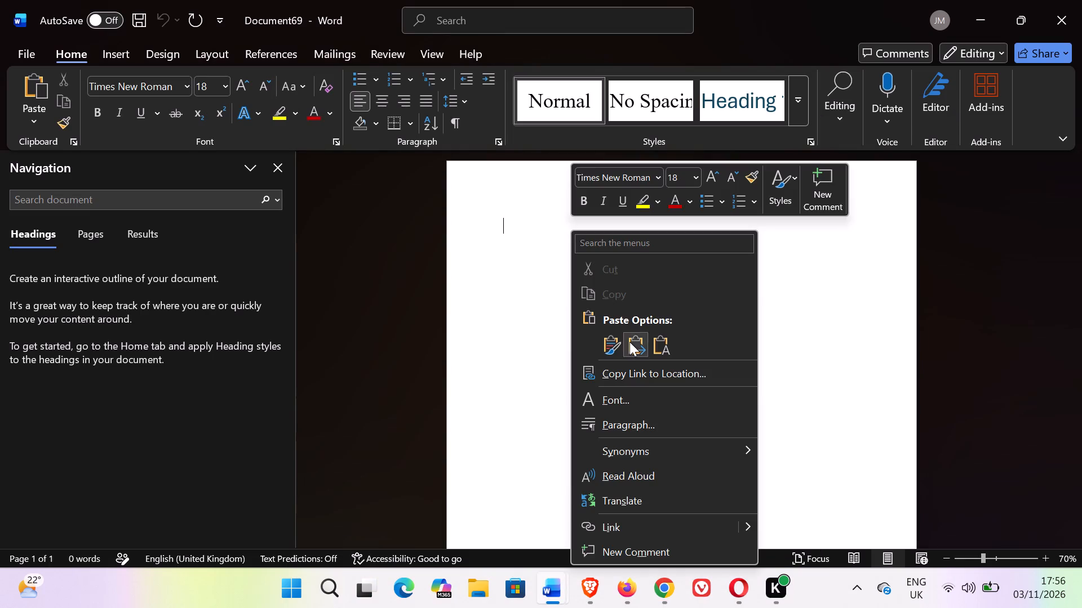
{"action": "left_click", "coordinate": [630, 342]}
In the introductory paragraph, delete "three-sentence" and the closing words "appear directly below each question to support focused review.".
{"action": "scroll", "coordinate": [628, 313], "scroll_direction": "up", "scroll_amount": 1}
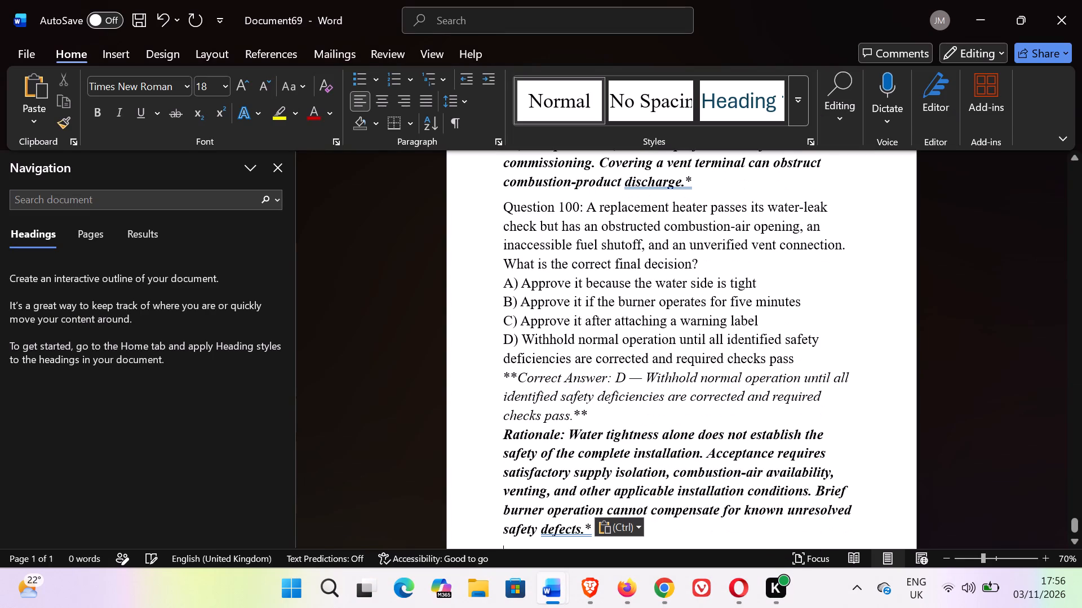
{"action": "scroll", "coordinate": [672, 315], "scroll_direction": "up", "scroll_amount": 1}
{"action": "left_click", "coordinate": [1074, 169]}
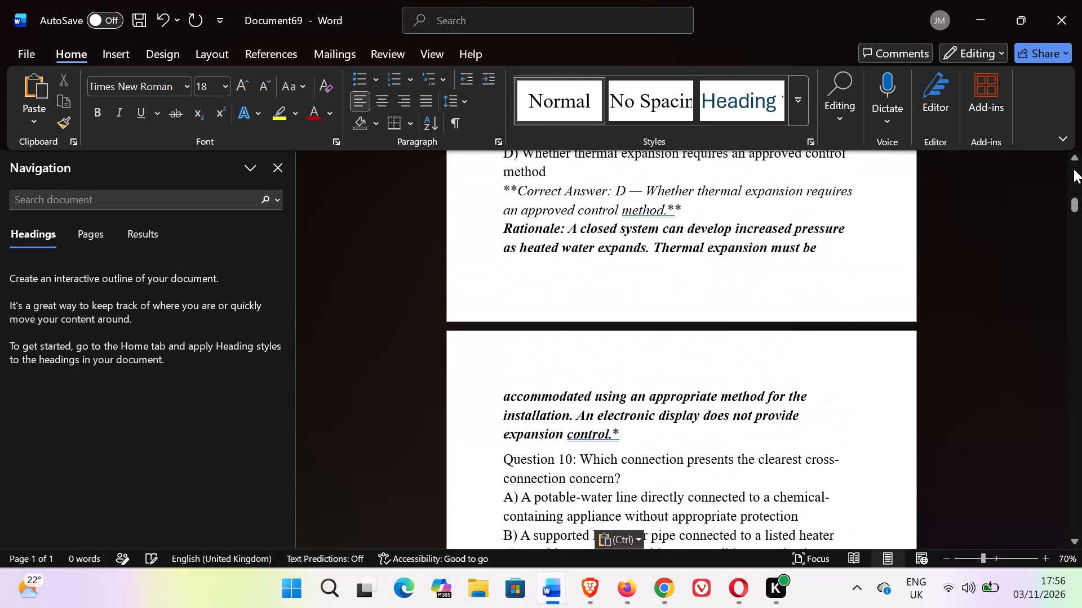
{"action": "left_click", "coordinate": [1074, 169]}
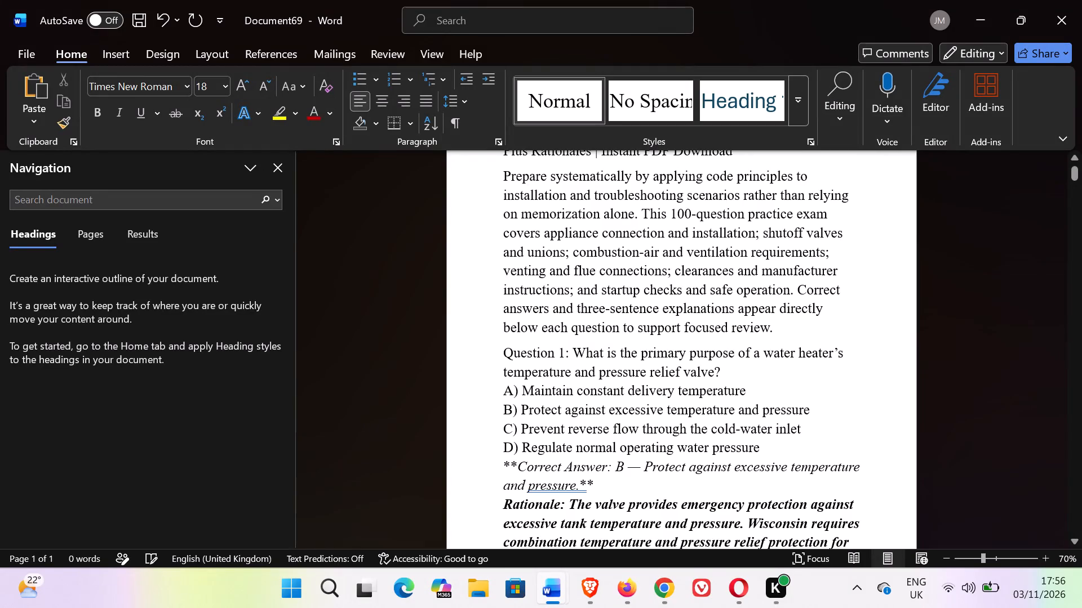
{"action": "left_click_drag", "start_coordinate": [657, 311], "coordinate": [615, 312]}
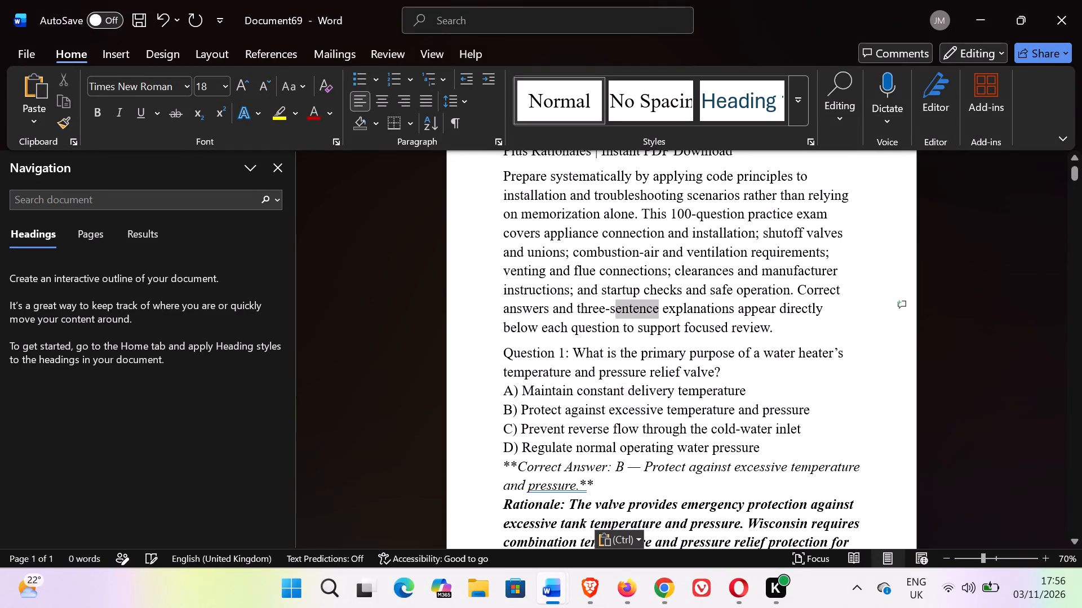
{"action": "left_click_drag", "start_coordinate": [615, 312], "coordinate": [596, 315]}
{"action": "key", "text": "BackSpace"}
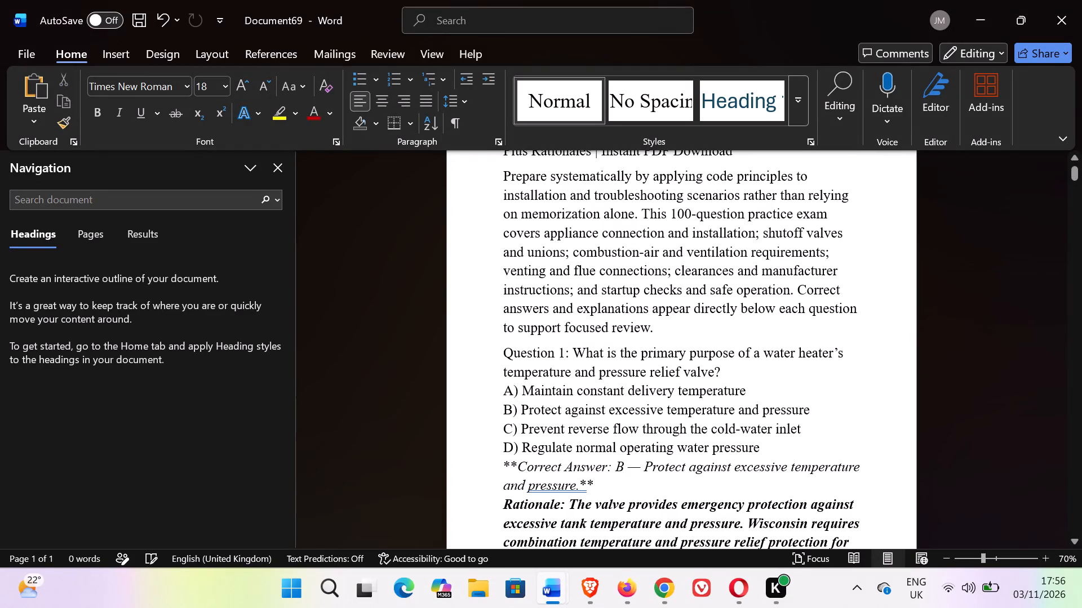
{"action": "left_click_drag", "start_coordinate": [654, 307], "coordinate": [656, 320]}
{"action": "key", "text": "BackSpace"}
Colour the text of the whole introductory paragraph dark red.
{"action": "scroll", "coordinate": [673, 315], "scroll_direction": "up", "scroll_amount": 1}
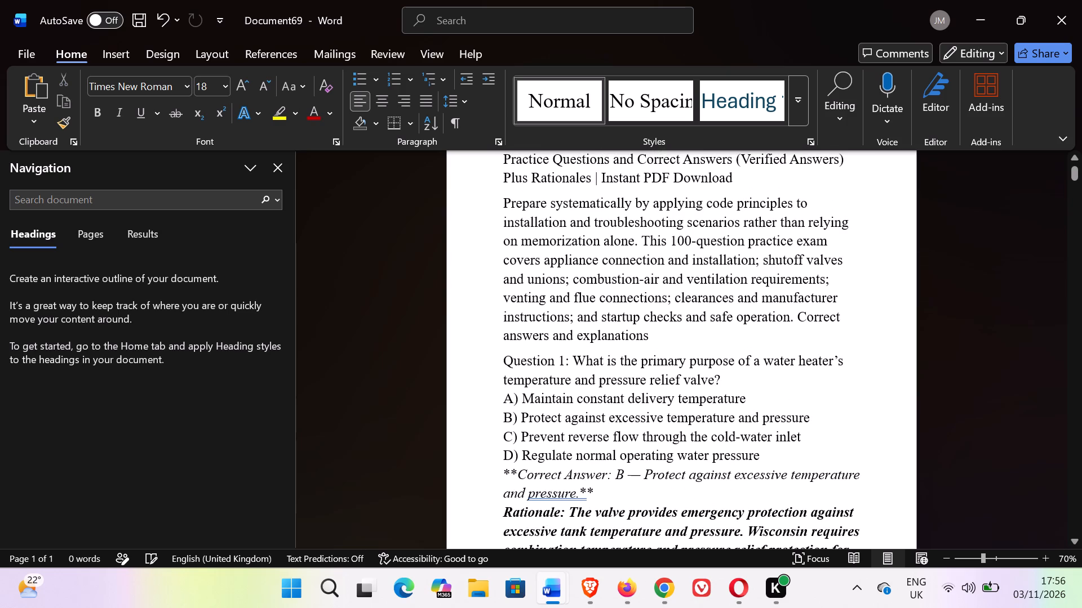
{"action": "scroll", "coordinate": [674, 314], "scroll_direction": "up", "scroll_amount": 1}
{"action": "left_click_drag", "start_coordinate": [650, 361], "coordinate": [532, 227]}
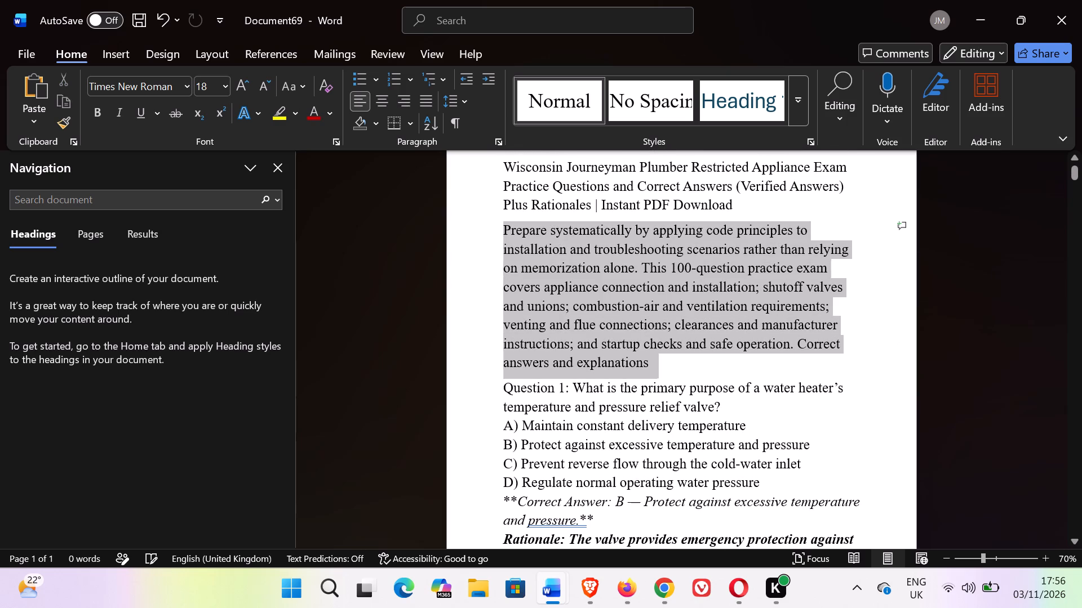
{"action": "left_click_drag", "start_coordinate": [532, 227], "coordinate": [531, 227]}
{"action": "left_click", "coordinate": [631, 202]}
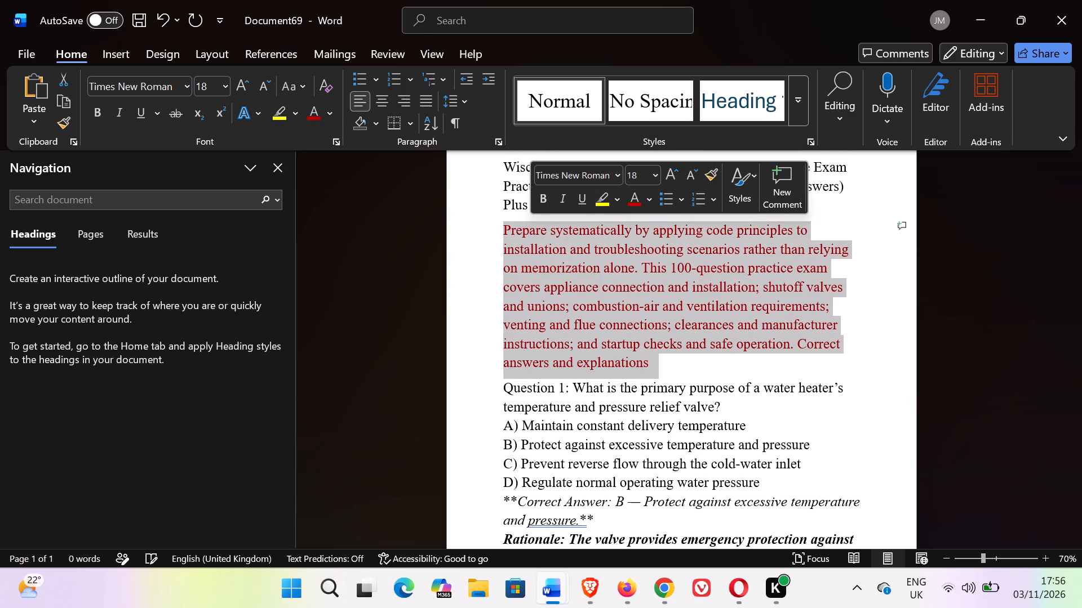
{"action": "left_click", "coordinate": [669, 240]}
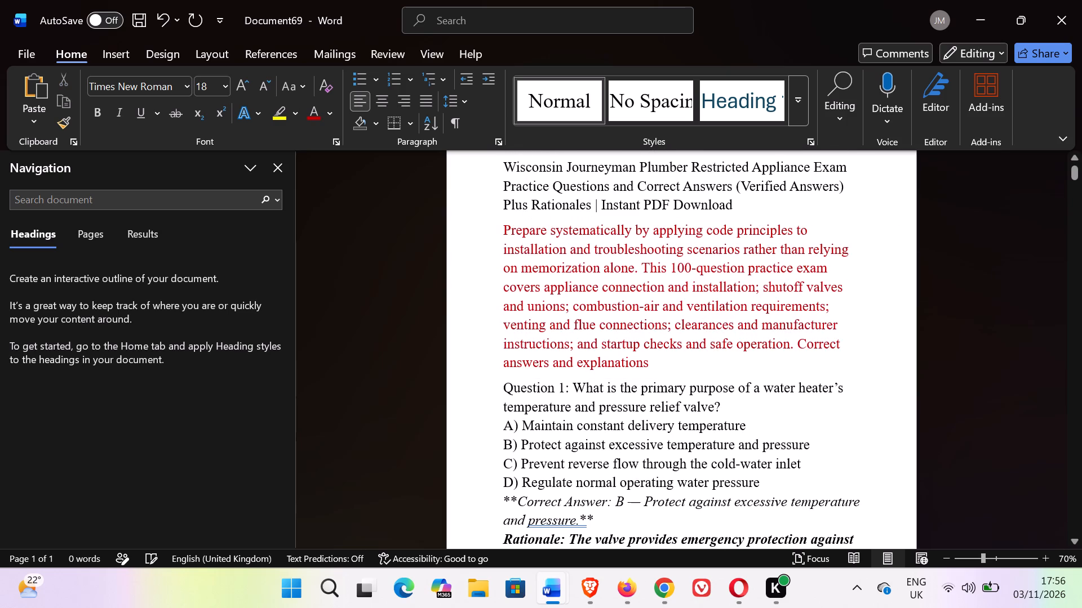
Format the exam title at size 24 in light blue, bold and underlined.
{"action": "scroll", "coordinate": [722, 210], "scroll_direction": "up", "scroll_amount": 2}
{"action": "left_click_drag", "start_coordinate": [740, 258], "coordinate": [569, 217]}
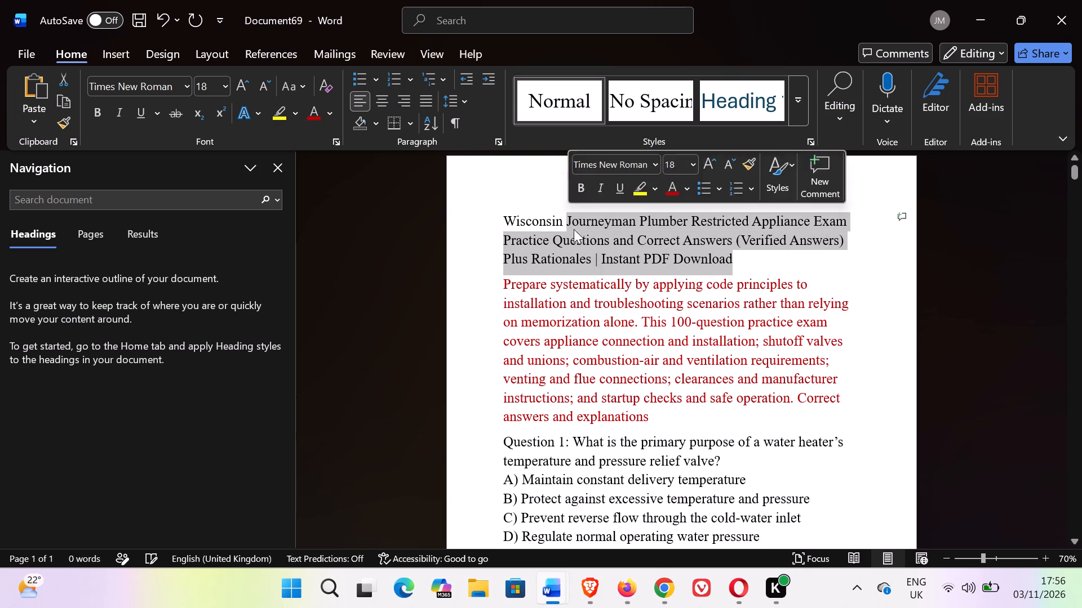
{"action": "left_click", "coordinate": [583, 238]}
{"action": "left_click_drag", "start_coordinate": [735, 259], "coordinate": [515, 208]}
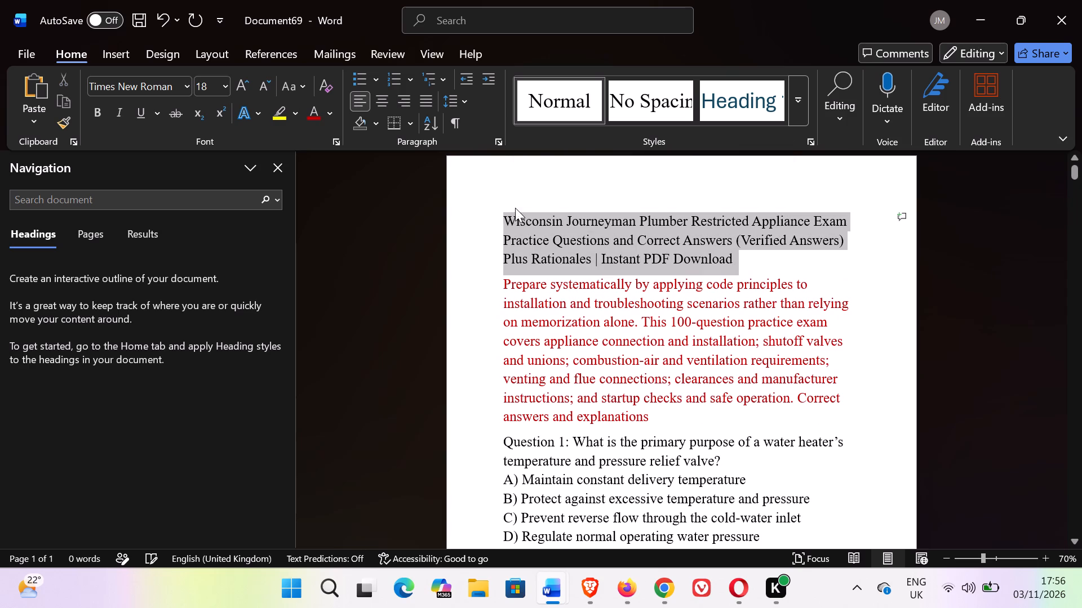
{"action": "left_click", "coordinate": [636, 156]}
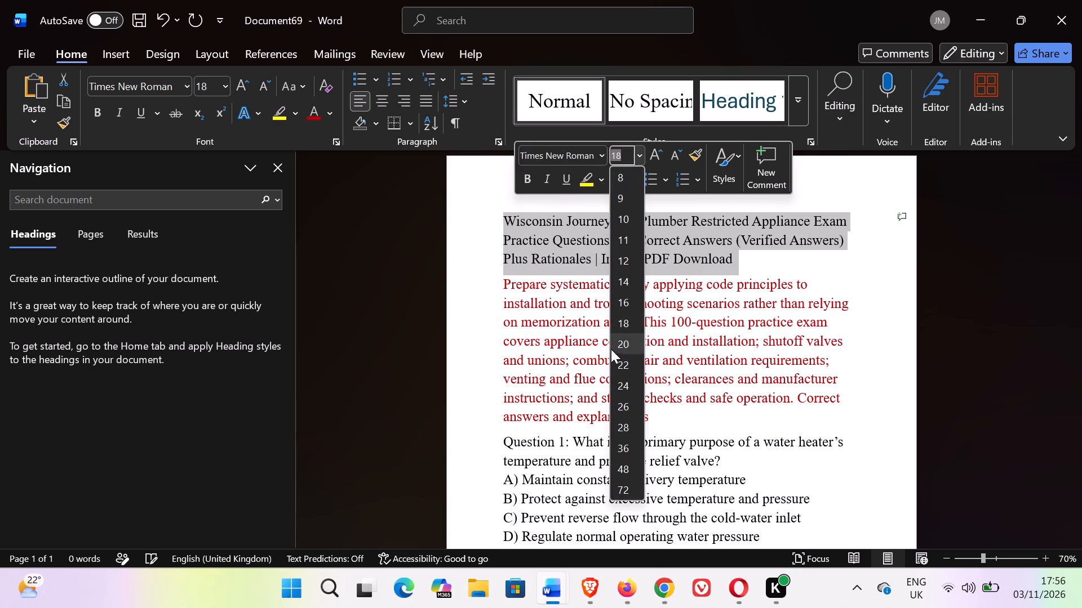
{"action": "left_click", "coordinate": [623, 379]}
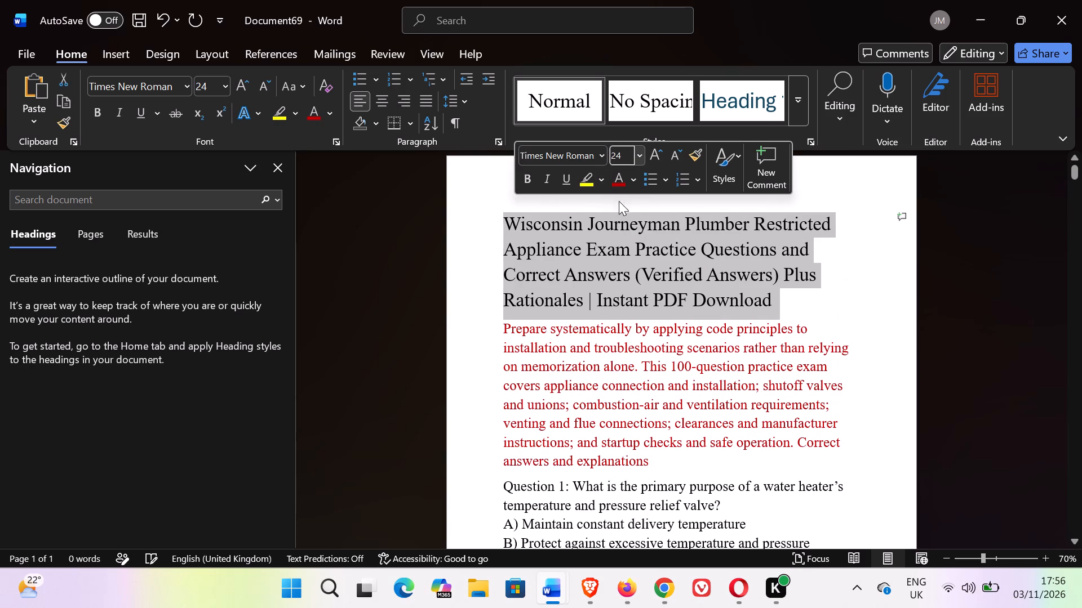
{"action": "left_click", "coordinate": [636, 177]}
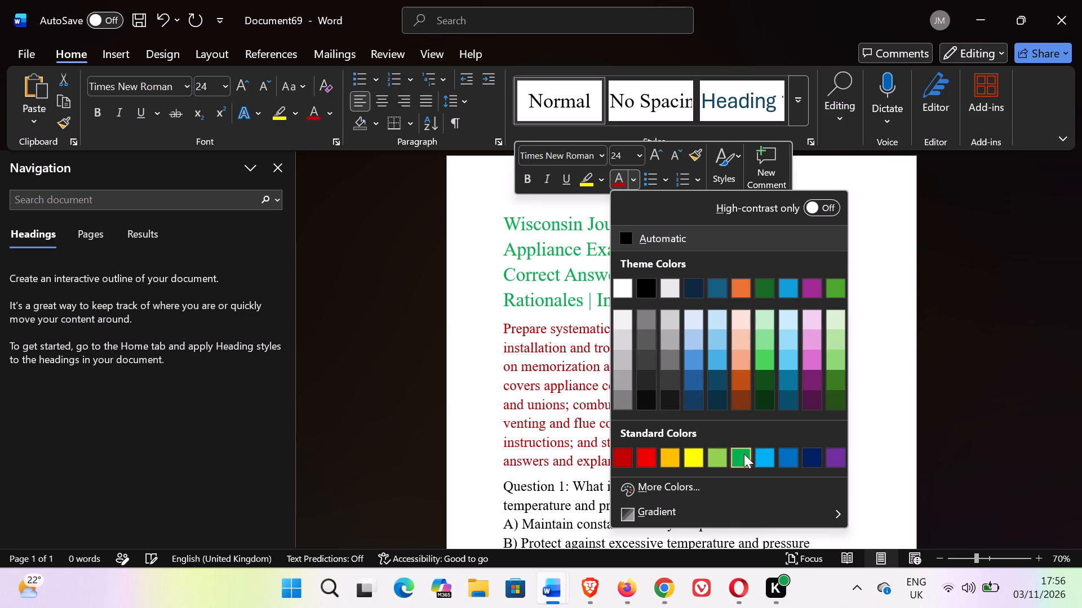
{"action": "left_click", "coordinate": [761, 453]}
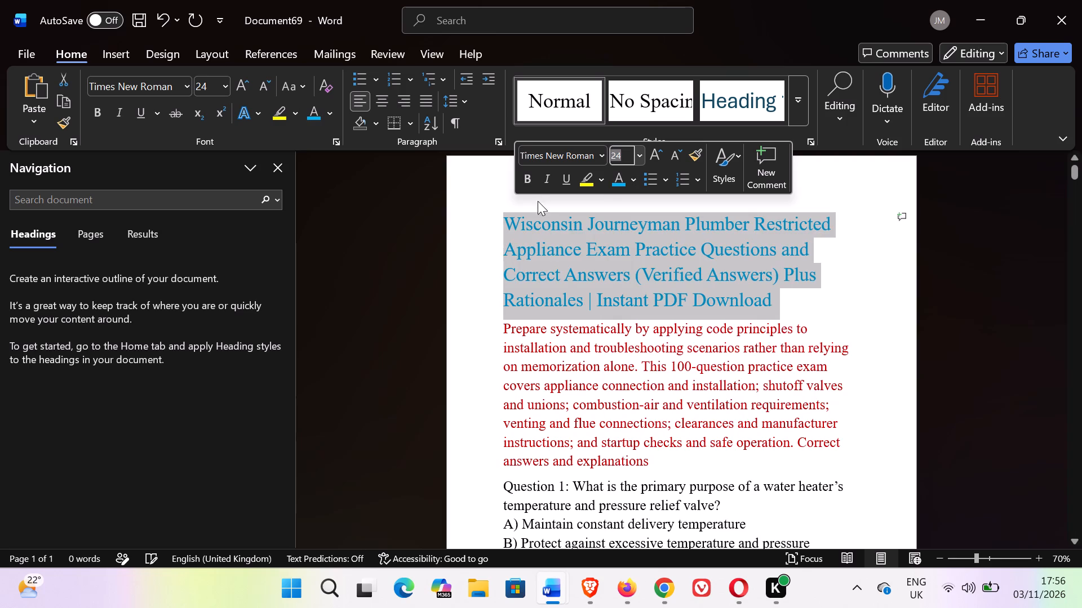
{"action": "left_click", "coordinate": [530, 175]}
{"action": "left_click", "coordinate": [556, 244]}
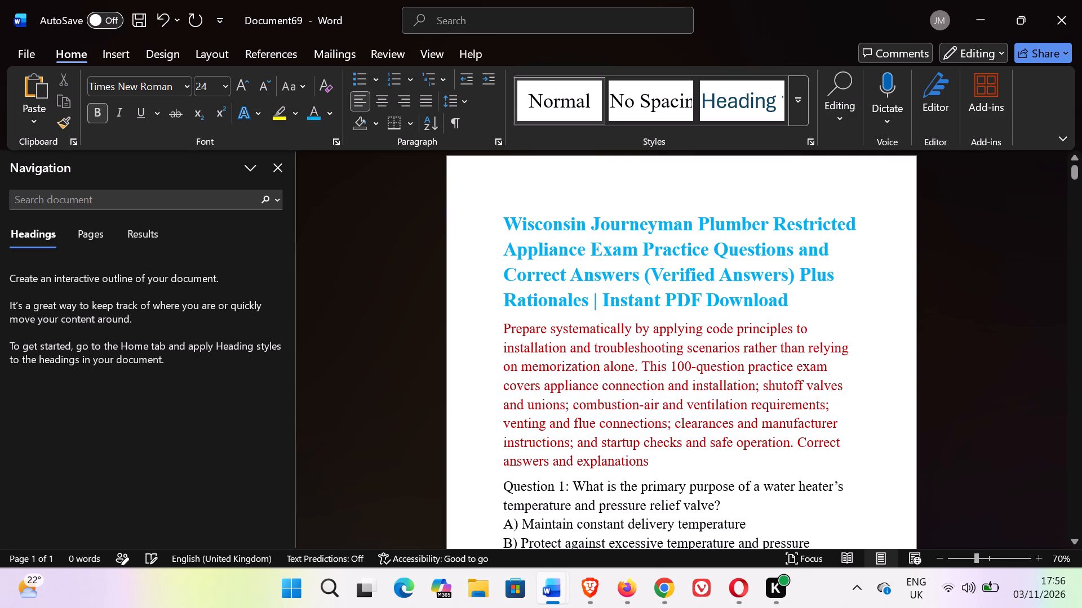
{"action": "left_click_drag", "start_coordinate": [786, 305], "coordinate": [542, 234]}
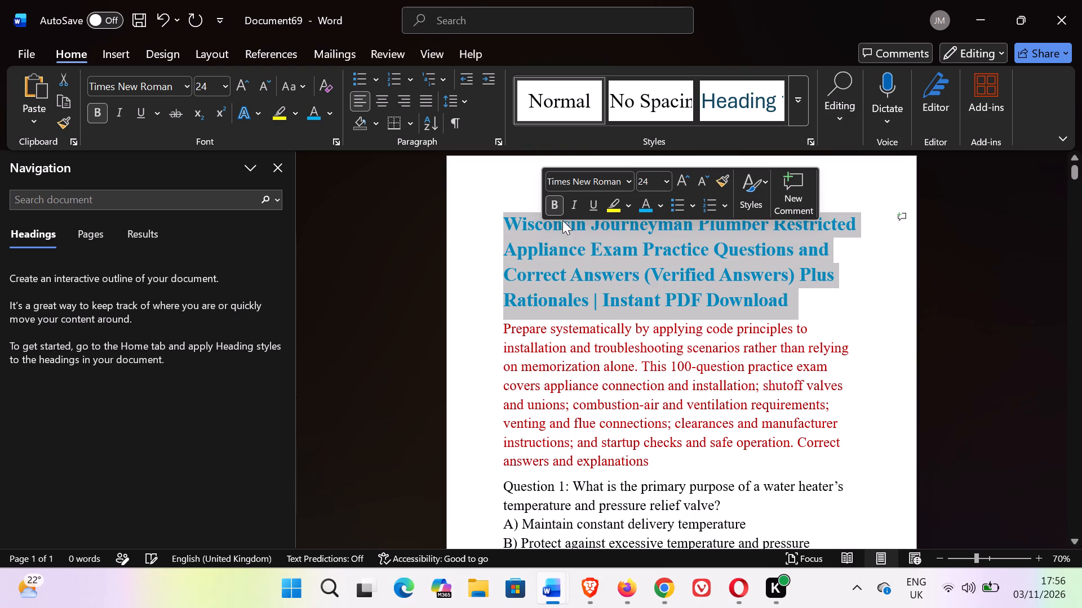
{"action": "left_click", "coordinate": [589, 208]}
{"action": "left_click", "coordinate": [593, 242]}
{"action": "scroll", "coordinate": [601, 252], "scroll_direction": "down", "scroll_amount": 3}
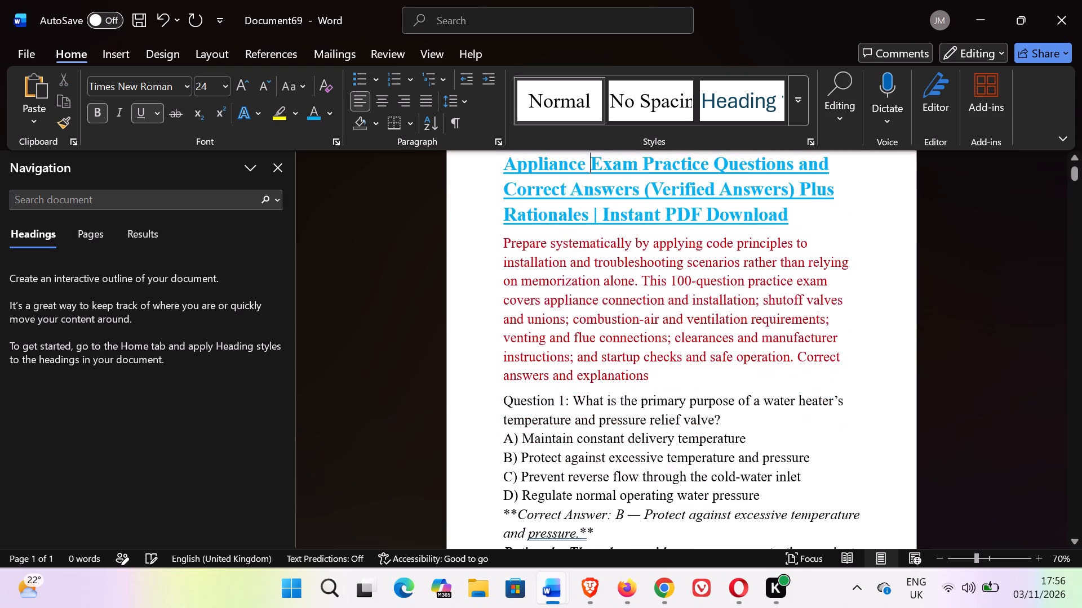
Delete the bracketed docs.legis.wisconsin citation at the end of Question 1's rationale.
{"action": "scroll", "coordinate": [607, 270], "scroll_direction": "down", "scroll_amount": 9}
{"action": "left_click_drag", "start_coordinate": [712, 435], "coordinate": [707, 432]}
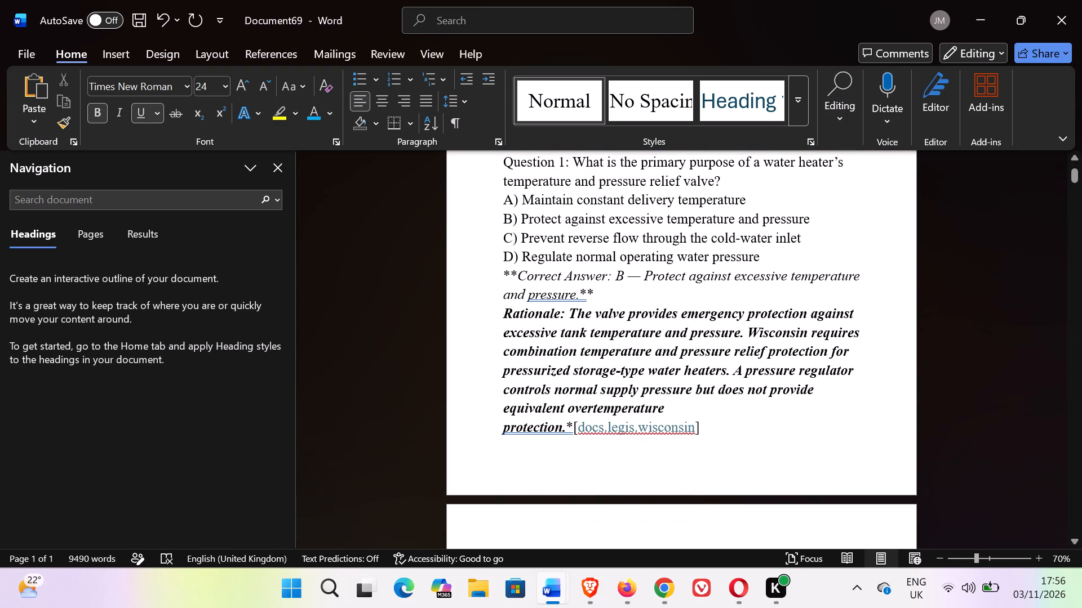
{"action": "left_click_drag", "start_coordinate": [707, 432], "coordinate": [682, 427]}
{"action": "key", "text": "BackSpace"}
{"action": "key", "text": "BackSpace"}
Find the bracketed dsps.wi citation at the end of Question 21's rationale and delete it.
{"action": "scroll", "coordinate": [690, 360], "scroll_direction": "down", "scroll_amount": 8}
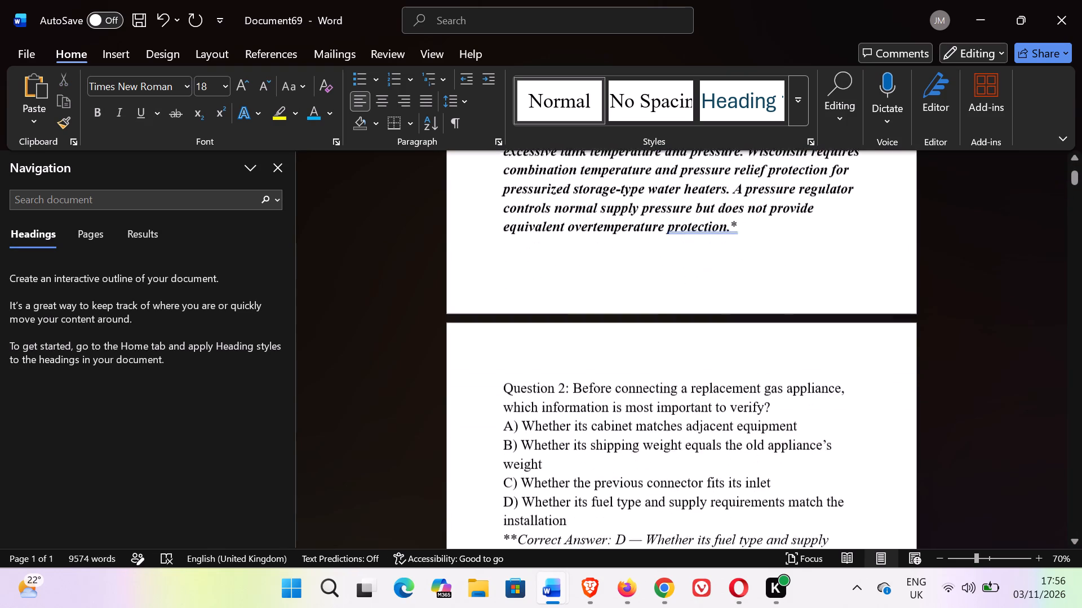
{"action": "scroll", "coordinate": [693, 365], "scroll_direction": "down", "scroll_amount": 20}
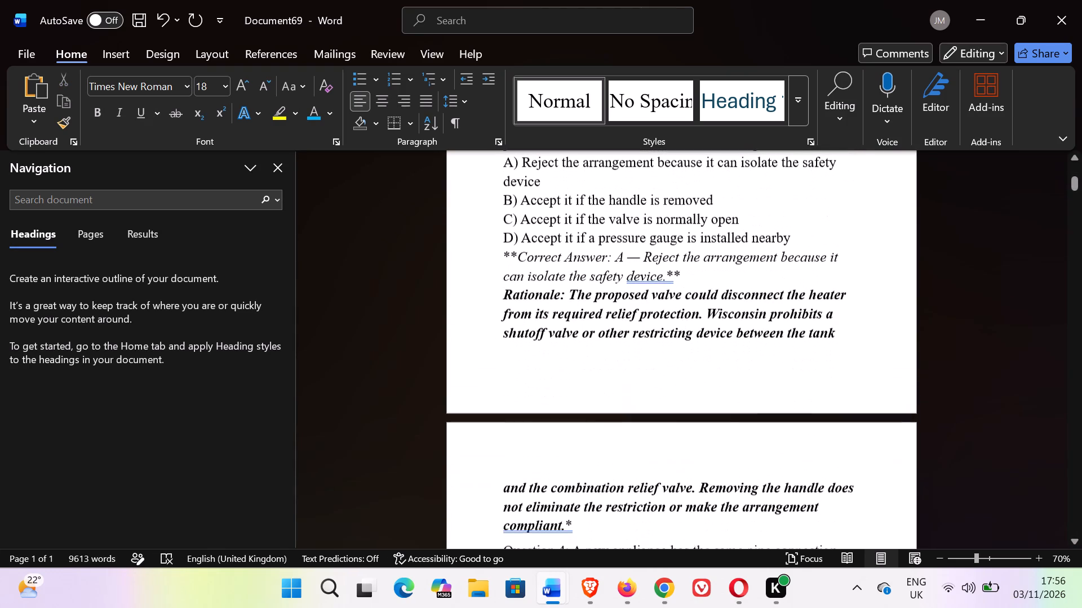
{"action": "left_click", "coordinate": [1077, 299]}
{"action": "double_click", "coordinate": [1077, 299]}
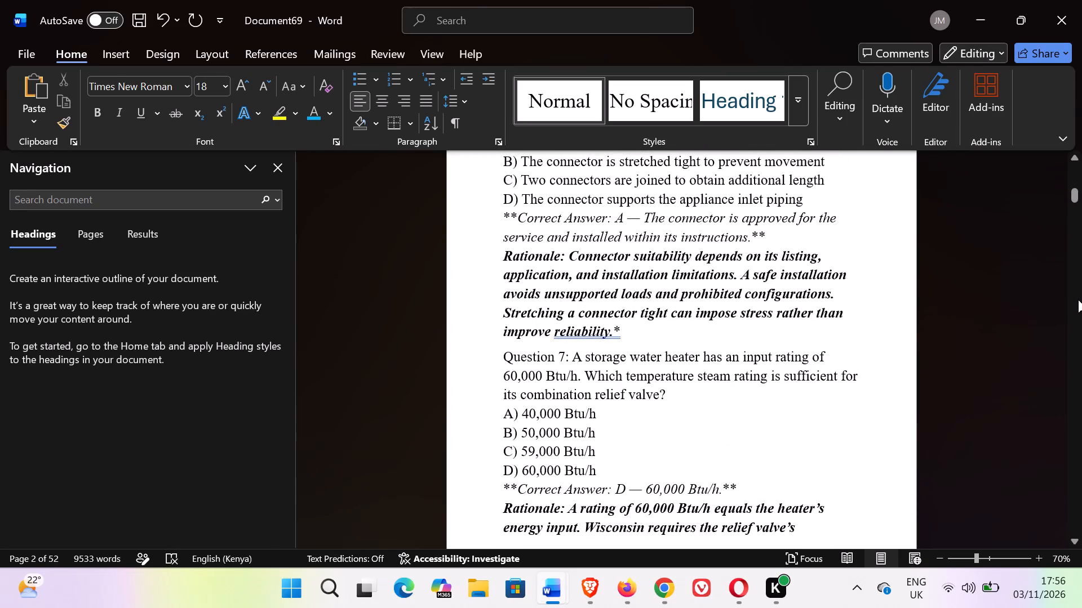
{"action": "left_click", "coordinate": [1079, 300]}
{"action": "left_click", "coordinate": [1079, 301]}
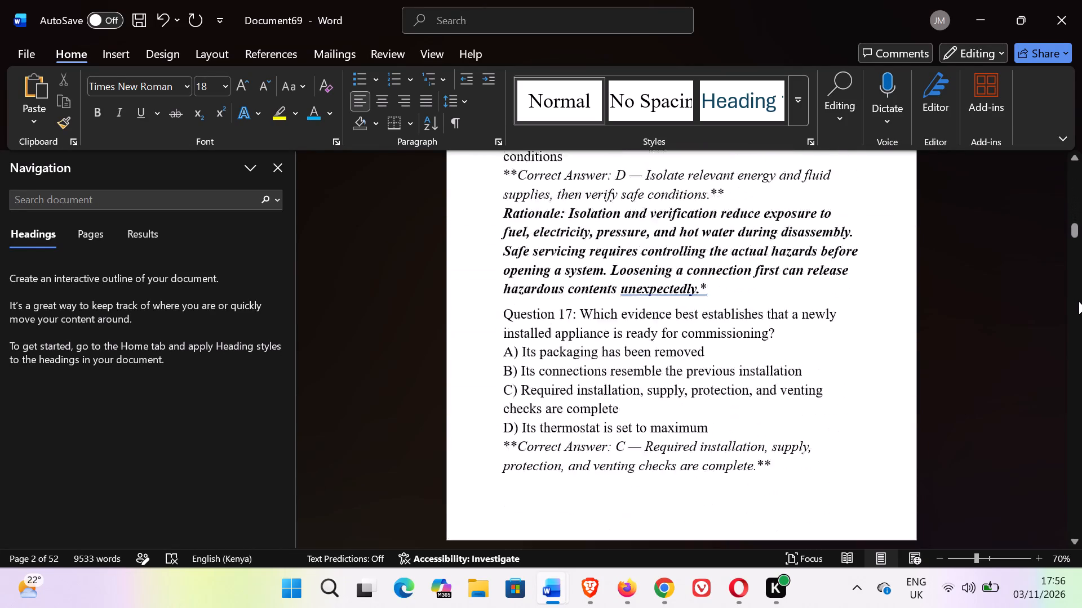
{"action": "left_click", "coordinate": [1081, 303]}
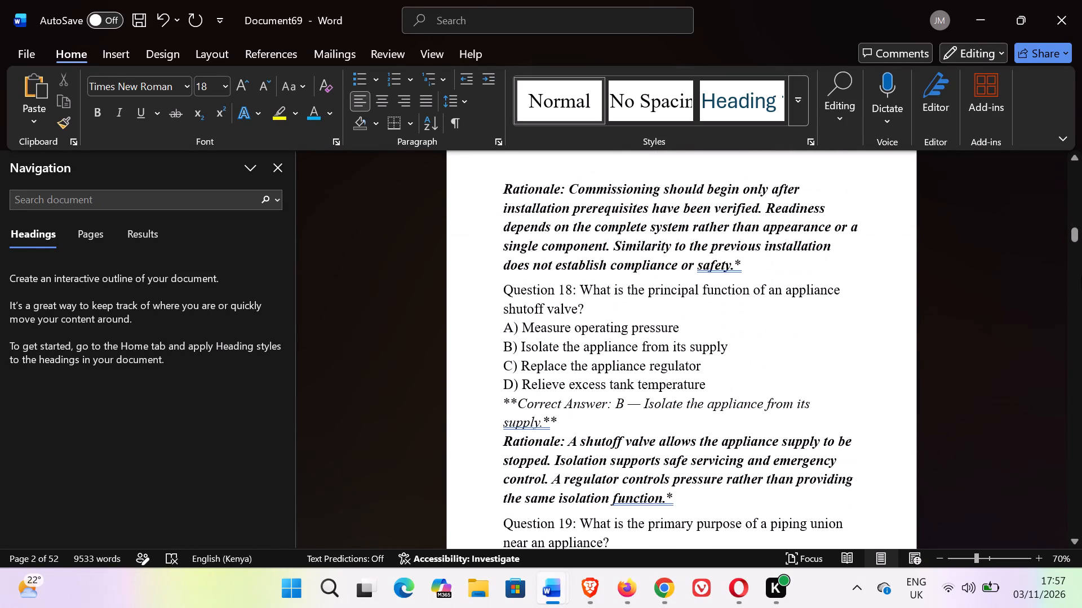
{"action": "left_click", "coordinate": [1067, 262]}
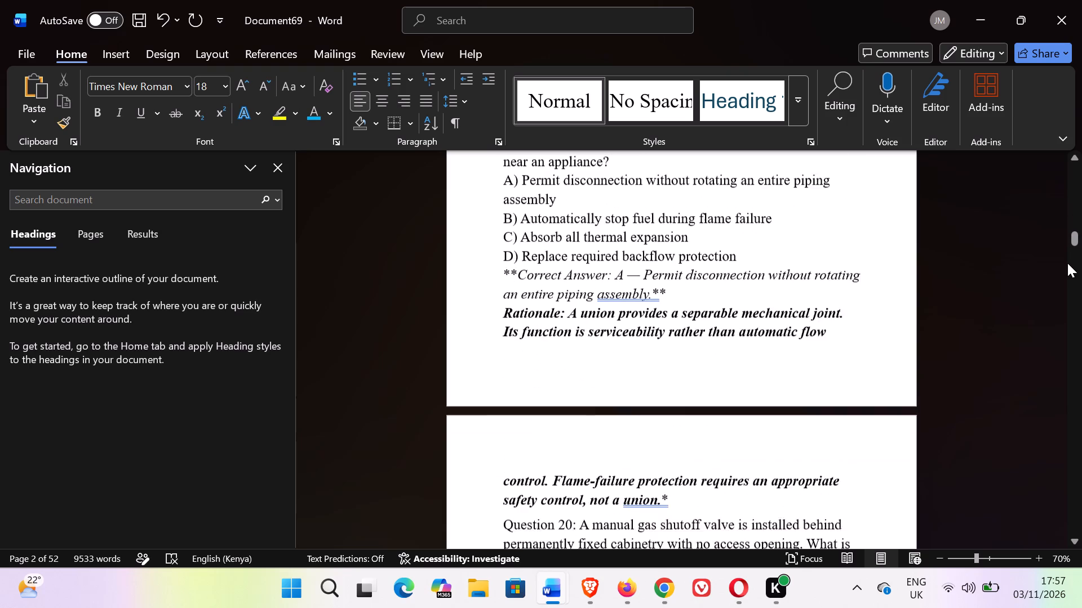
{"action": "double_click", "coordinate": [1067, 265]}
{"action": "left_click", "coordinate": [1068, 267]}
{"action": "scroll", "coordinate": [636, 177], "scroll_direction": "up", "scroll_amount": 1}
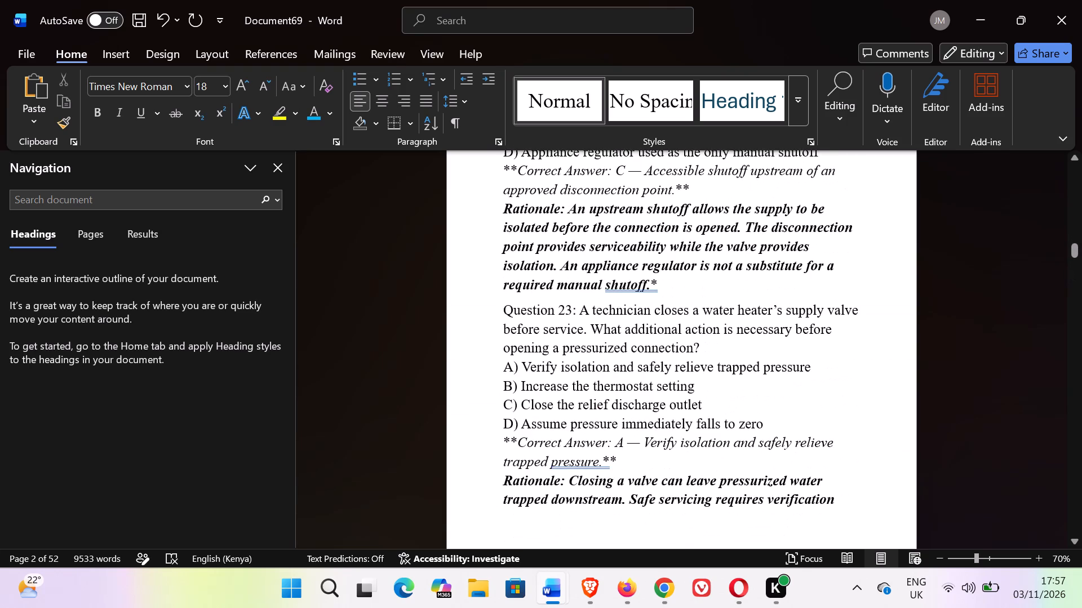
{"action": "scroll", "coordinate": [634, 172], "scroll_direction": "up", "scroll_amount": 5}
{"action": "left_click_drag", "start_coordinate": [623, 187], "coordinate": [594, 188]}
{"action": "key", "text": "BackSpace"}
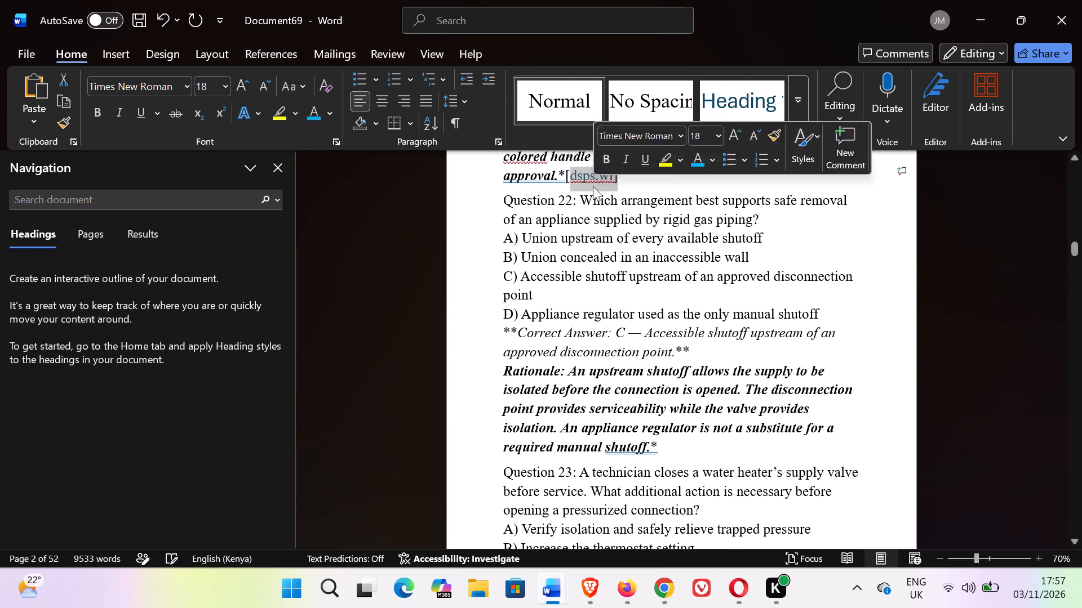
{"action": "key", "text": "BackSpace"}
Find the bracketed docs.legis.wisconsin citation at the end of Question 37's rationale and delete it.
{"action": "scroll", "coordinate": [659, 307], "scroll_direction": "down", "scroll_amount": 4}
{"action": "scroll", "coordinate": [689, 395], "scroll_direction": "down", "scroll_amount": 6}
{"action": "scroll", "coordinate": [637, 410], "scroll_direction": "down", "scroll_amount": 2}
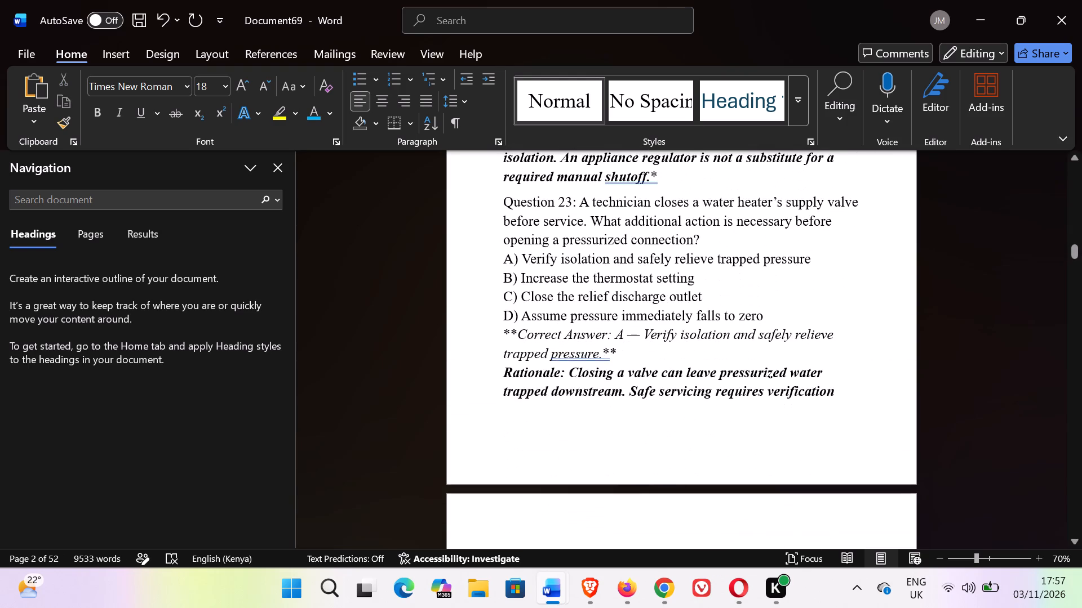
{"action": "scroll", "coordinate": [637, 410], "scroll_direction": "down", "scroll_amount": 15}
{"action": "scroll", "coordinate": [705, 417], "scroll_direction": "down", "scroll_amount": 7}
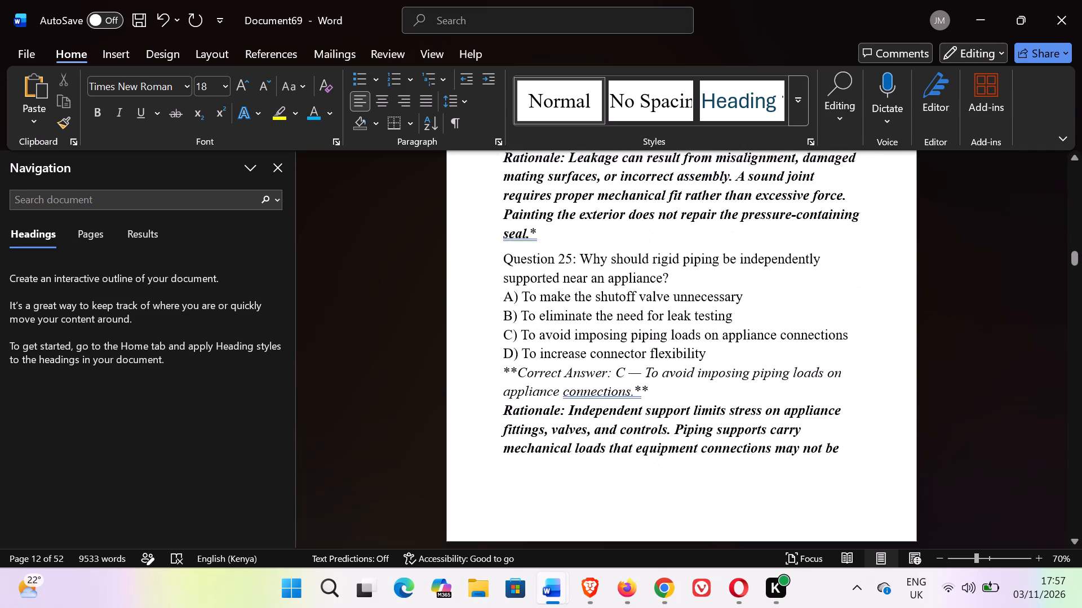
{"action": "scroll", "coordinate": [721, 395], "scroll_direction": "down", "scroll_amount": 20}
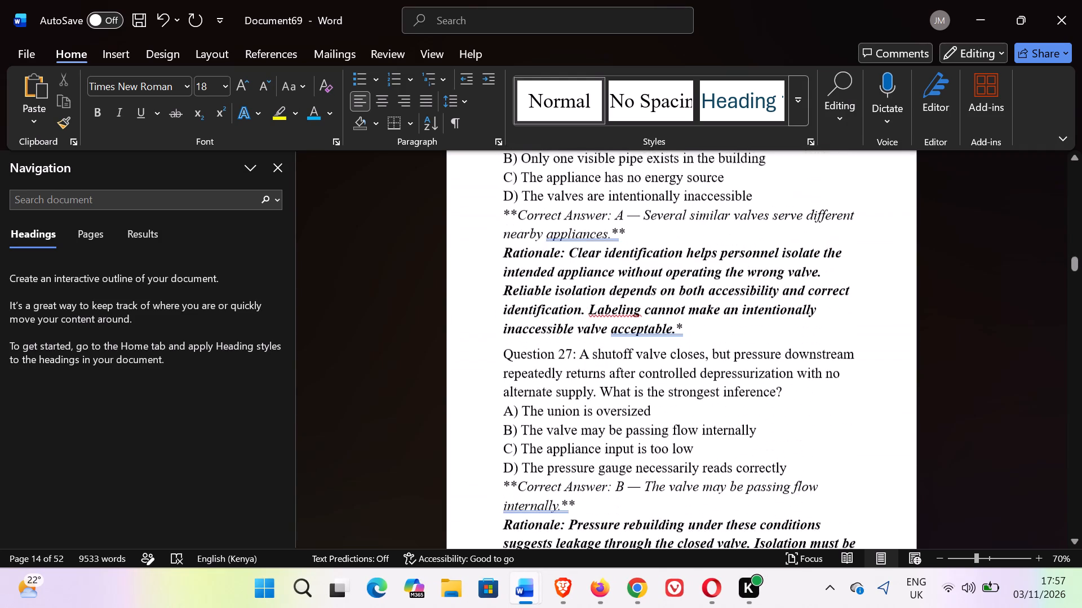
{"action": "left_click", "coordinate": [1073, 316]}
{"action": "left_click", "coordinate": [1076, 319]}
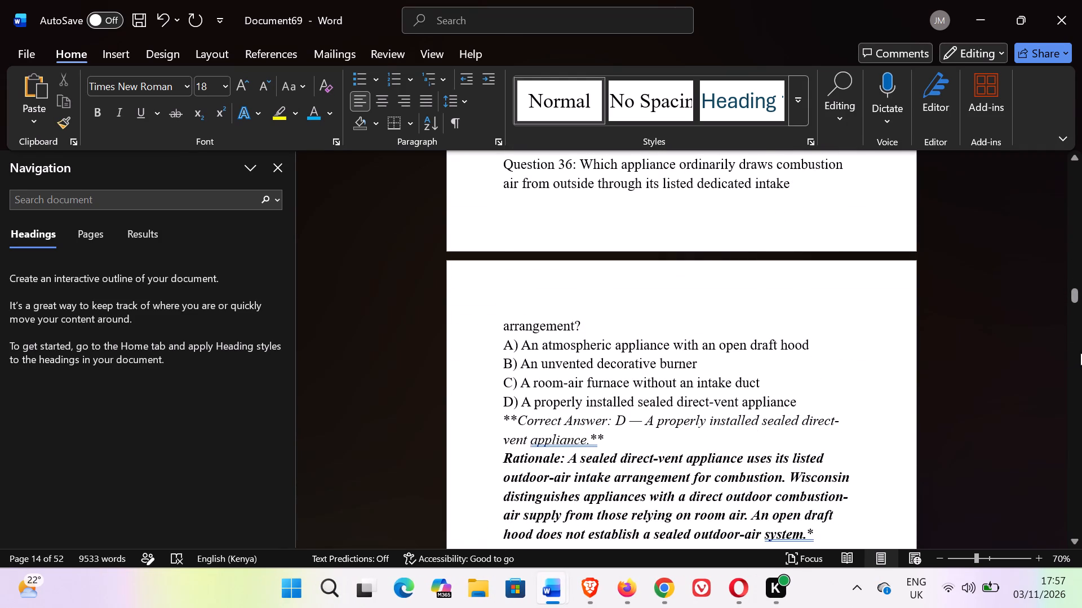
{"action": "left_click", "coordinate": [1081, 352]}
{"action": "left_click", "coordinate": [1081, 352]}
{"action": "scroll", "coordinate": [898, 363], "scroll_direction": "up", "scroll_amount": 6}
{"action": "scroll", "coordinate": [693, 315], "scroll_direction": "up", "scroll_amount": 1}
{"action": "left_click_drag", "start_coordinate": [800, 190], "coordinate": [738, 202]}
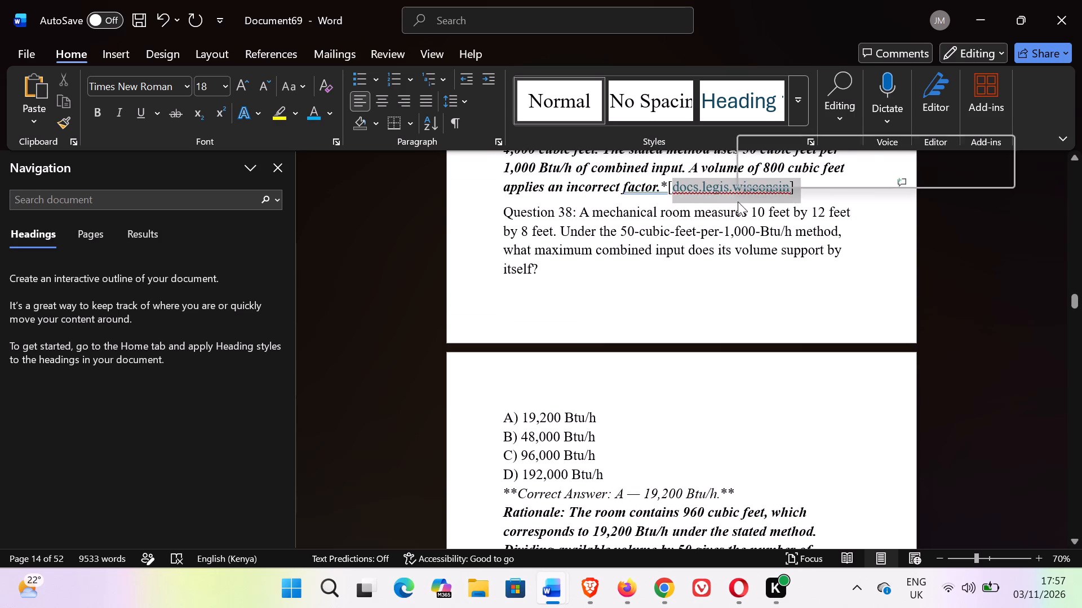
{"action": "key", "text": "BackSpace"}
{"action": "key", "text": "BackSpace"}
Check the following questions for leftover citations and delete the bracketed docs.legis.wisconsin one ending Question 53's rationale.
{"action": "scroll", "coordinate": [737, 202], "scroll_direction": "up", "scroll_amount": 1}
{"action": "scroll", "coordinate": [730, 261], "scroll_direction": "down", "scroll_amount": 9}
{"action": "scroll", "coordinate": [702, 348], "scroll_direction": "down", "scroll_amount": 3}
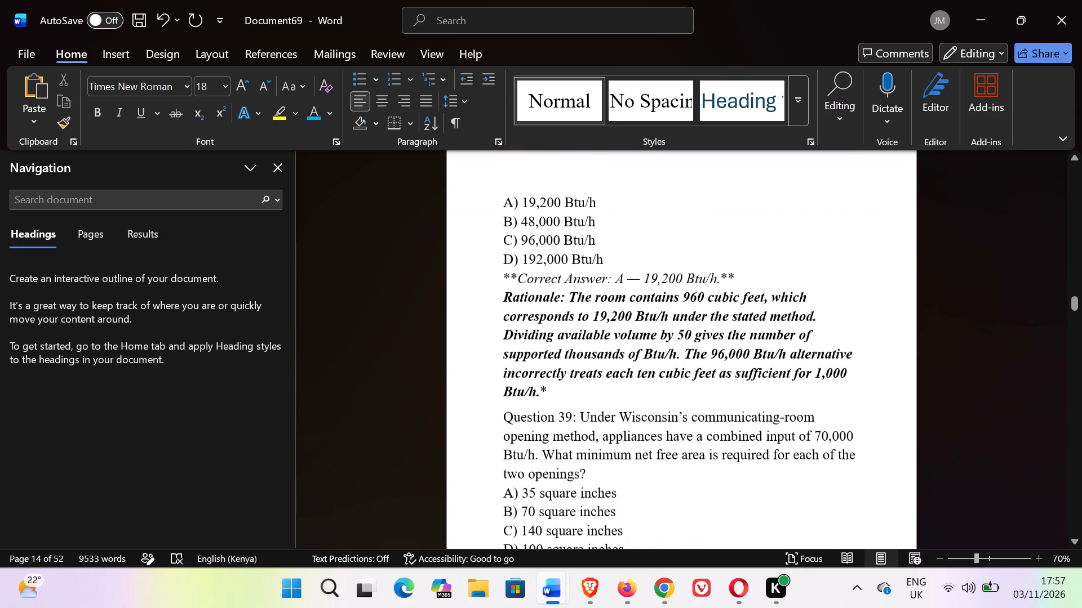
{"action": "scroll", "coordinate": [702, 360], "scroll_direction": "down", "scroll_amount": 19}
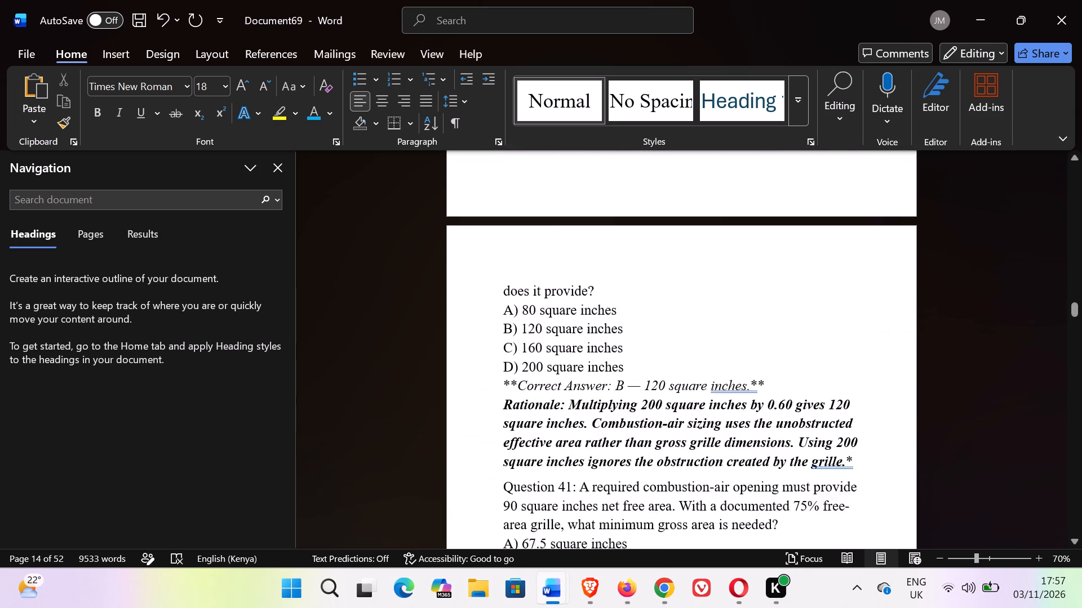
{"action": "scroll", "coordinate": [713, 394], "scroll_direction": "down", "scroll_amount": 12}
{"action": "scroll", "coordinate": [706, 396], "scroll_direction": "down", "scroll_amount": 9}
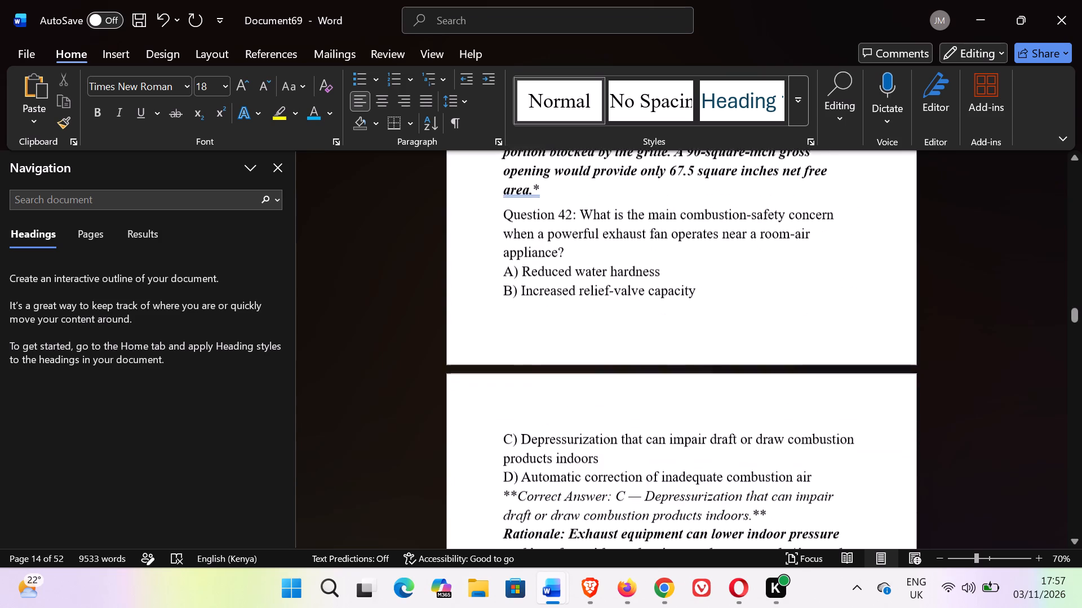
{"action": "scroll", "coordinate": [707, 400], "scroll_direction": "down", "scroll_amount": 17}
{"action": "scroll", "coordinate": [709, 413], "scroll_direction": "down", "scroll_amount": 4}
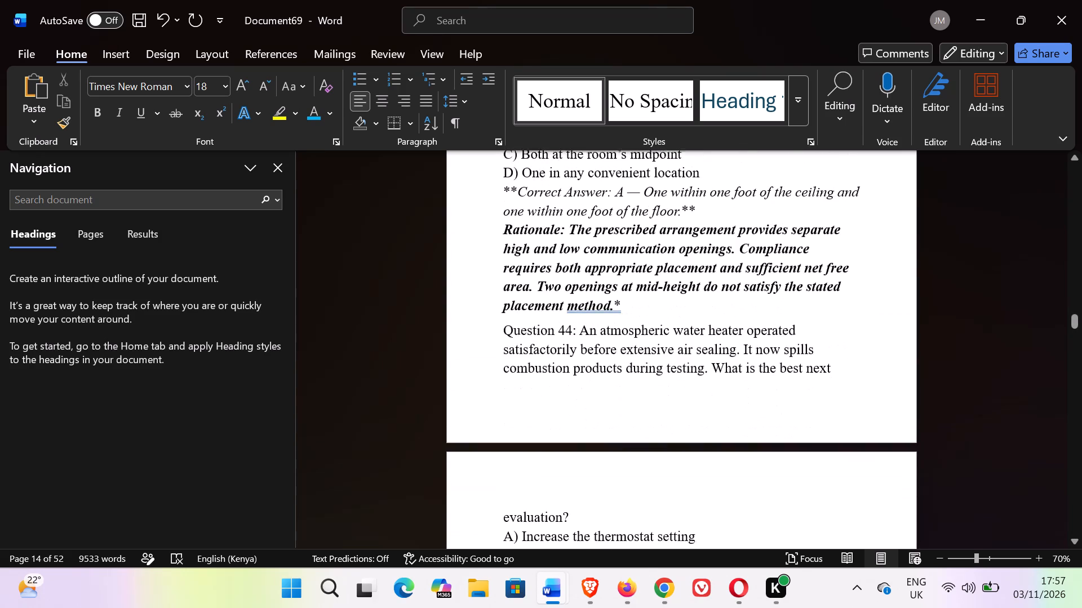
{"action": "scroll", "coordinate": [707, 411], "scroll_direction": "down", "scroll_amount": 20}
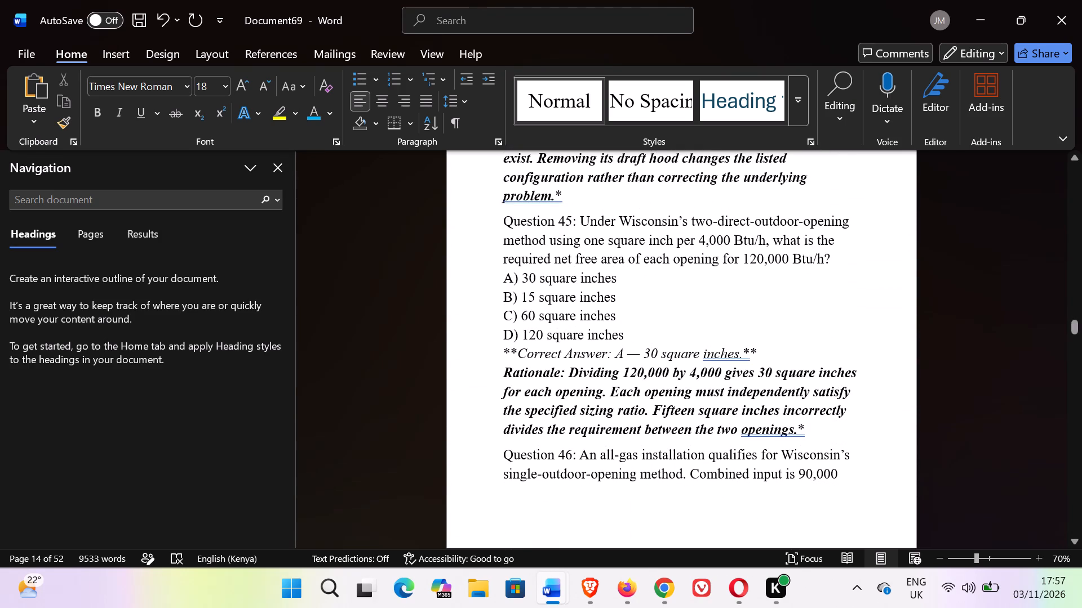
{"action": "left_click", "coordinate": [1074, 383]}
{"action": "left_click", "coordinate": [1074, 383]}
{"action": "left_click", "coordinate": [1074, 383]}
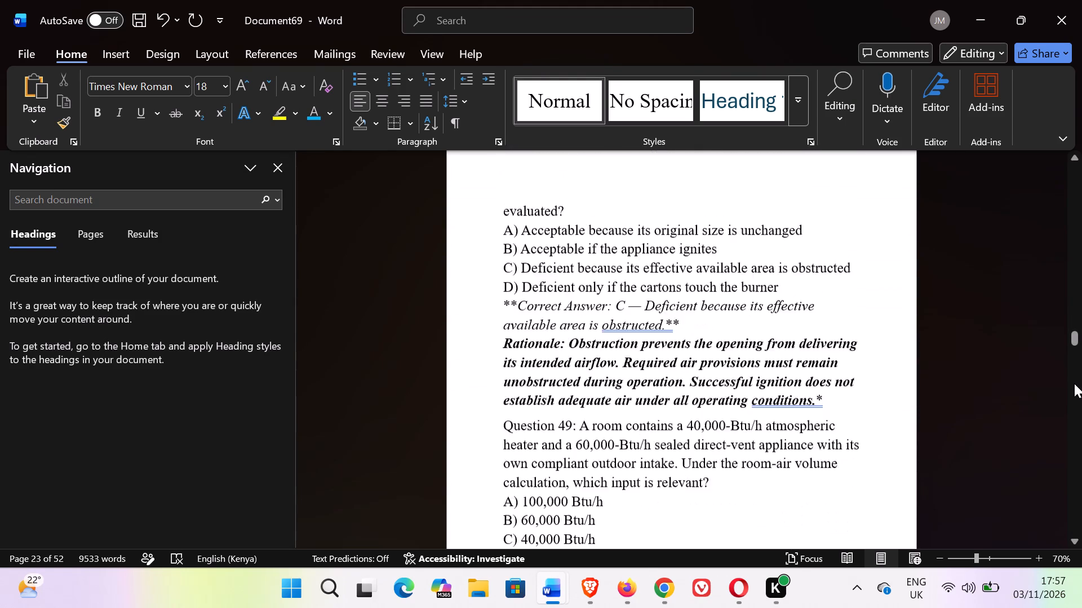
{"action": "left_click", "coordinate": [1074, 383]}
{"action": "left_click", "coordinate": [1076, 387]}
{"action": "left_click", "coordinate": [1076, 389]}
{"action": "left_click", "coordinate": [1076, 389]}
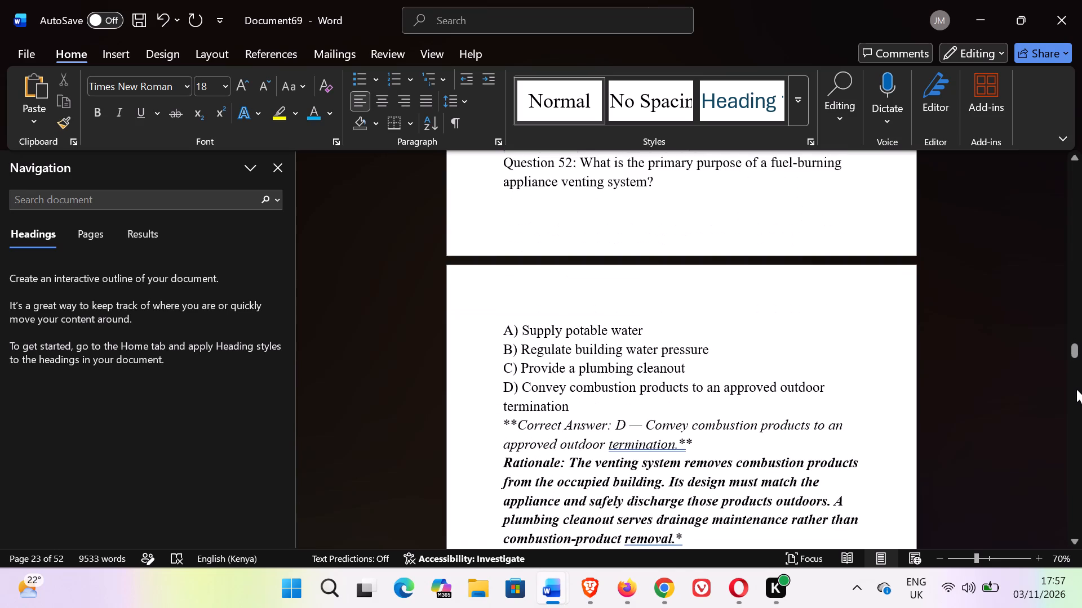
{"action": "left_click", "coordinate": [1077, 391]}
{"action": "scroll", "coordinate": [805, 344], "scroll_direction": "up", "scroll_amount": 4}
{"action": "scroll", "coordinate": [604, 283], "scroll_direction": "up", "scroll_amount": 2}
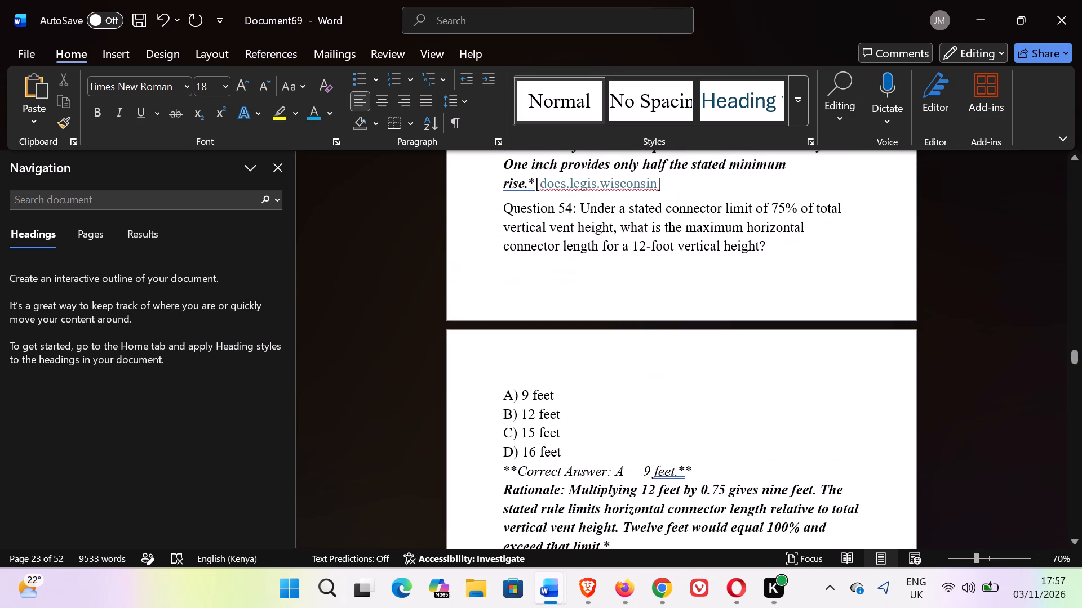
{"action": "left_click_drag", "start_coordinate": [666, 190], "coordinate": [582, 194]}
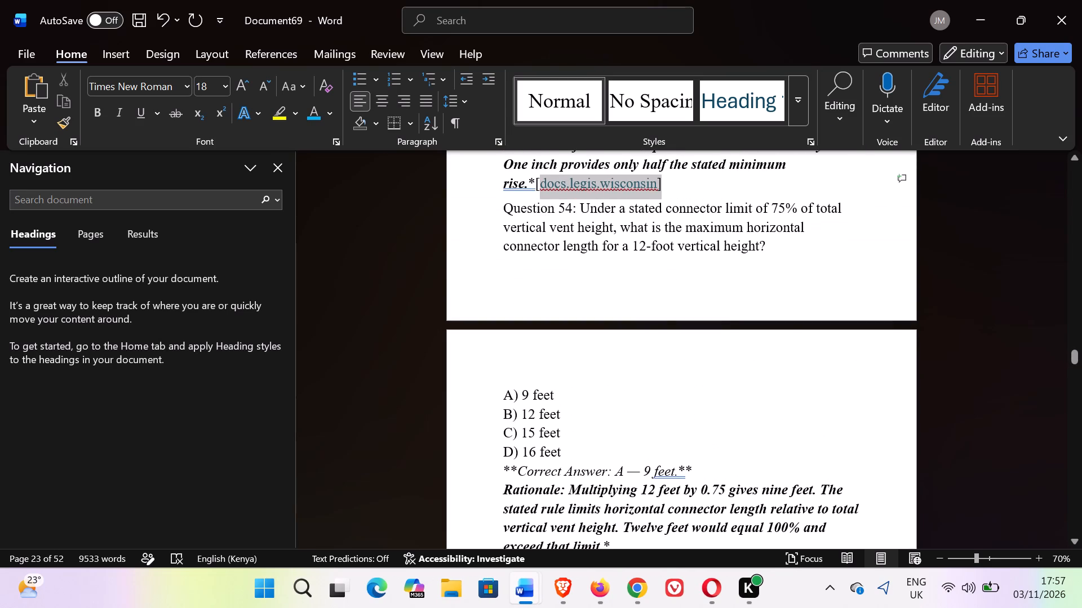
{"action": "key", "text": "BackSpace"}
{"action": "key", "text": "BackSpace"}
Continue checking from Question 54 for leftover citations and delete the bracketed docs.legis.wisconsin one ending Question 70's rationale.
{"action": "scroll", "coordinate": [622, 227], "scroll_direction": "down", "scroll_amount": 6}
{"action": "scroll", "coordinate": [675, 312], "scroll_direction": "down", "scroll_amount": 4}
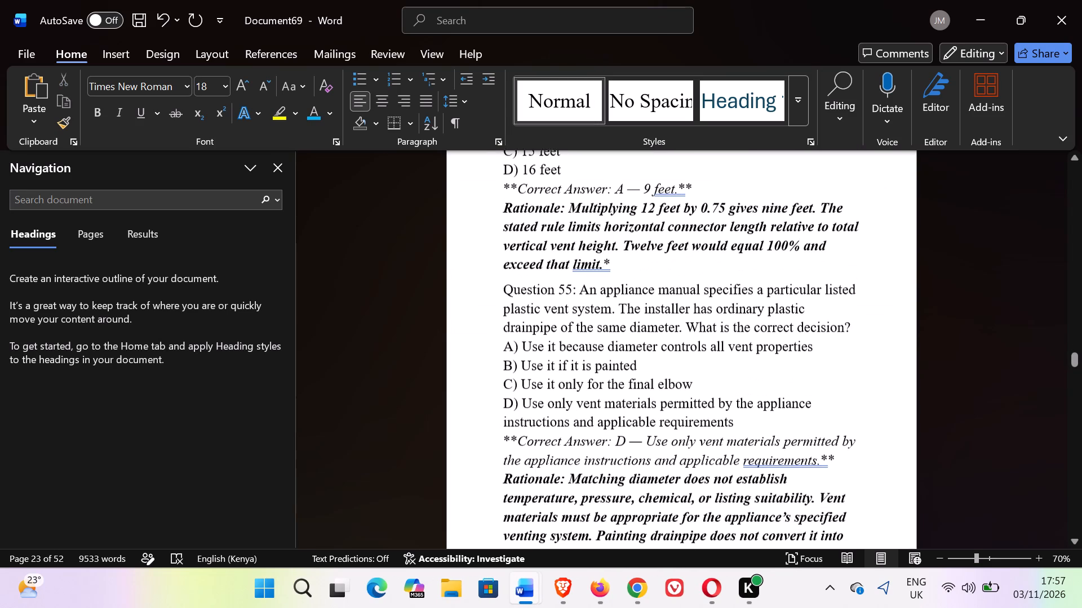
{"action": "scroll", "coordinate": [701, 392], "scroll_direction": "down", "scroll_amount": 20}
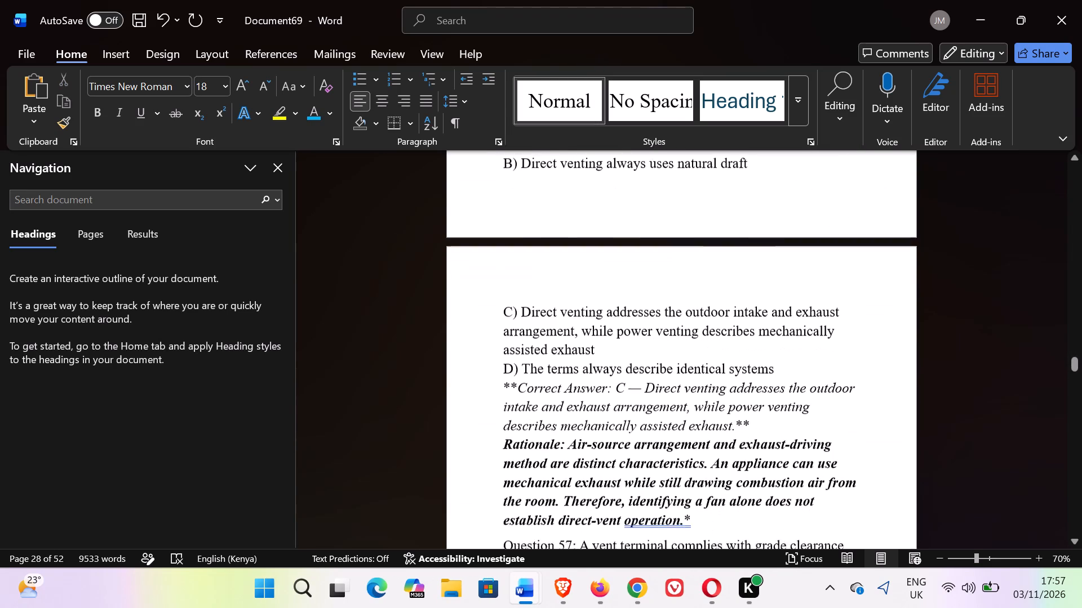
{"action": "scroll", "coordinate": [708, 409], "scroll_direction": "down", "scroll_amount": 20}
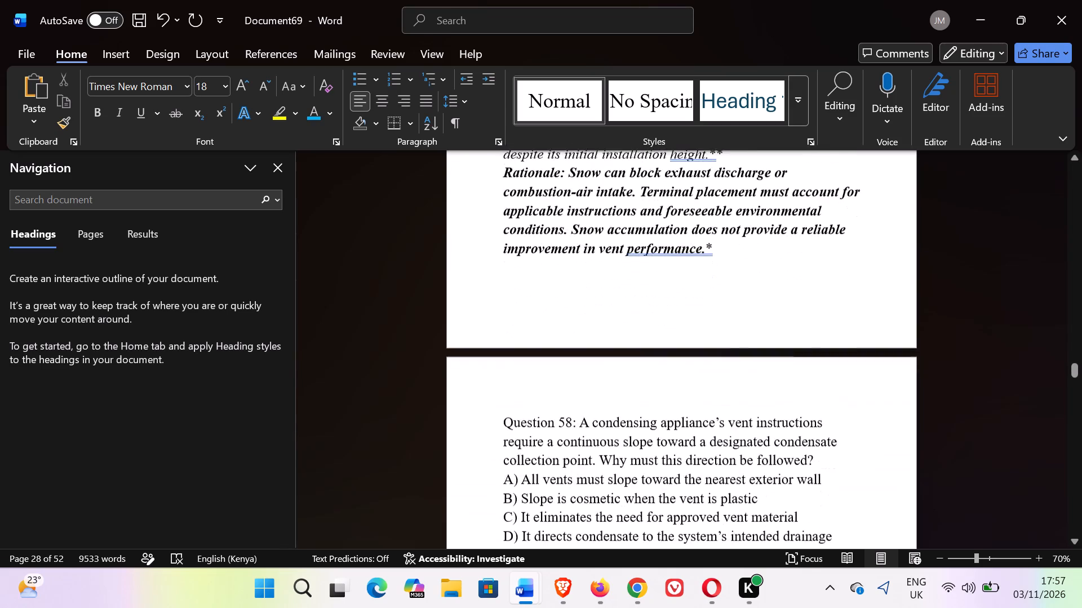
{"action": "scroll", "coordinate": [709, 420], "scroll_direction": "down", "scroll_amount": 20}
{"action": "scroll", "coordinate": [711, 418], "scroll_direction": "down", "scroll_amount": 20}
{"action": "scroll", "coordinate": [711, 418], "scroll_direction": "down", "scroll_amount": 5}
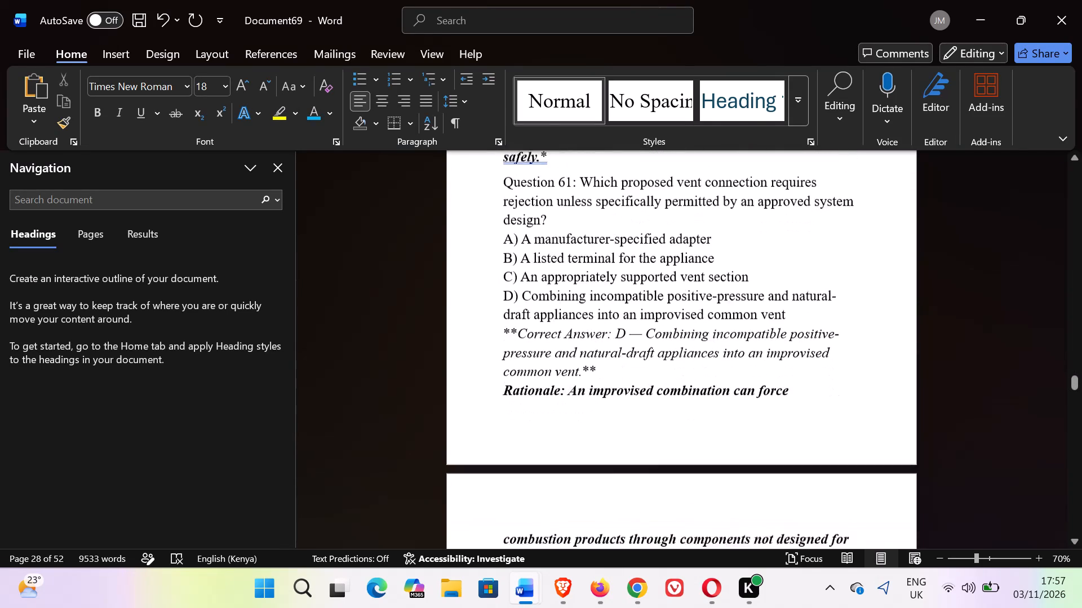
{"action": "scroll", "coordinate": [711, 418], "scroll_direction": "down", "scroll_amount": 17}
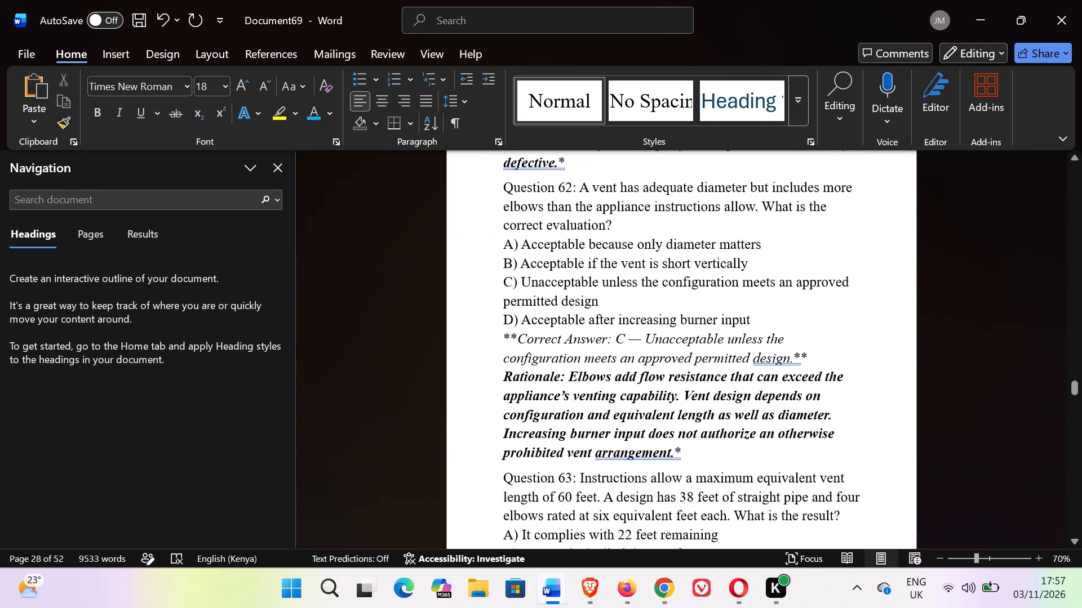
{"action": "scroll", "coordinate": [711, 418], "scroll_direction": "down", "scroll_amount": 4}
{"action": "scroll", "coordinate": [711, 418], "scroll_direction": "down", "scroll_amount": 18}
{"action": "scroll", "coordinate": [711, 418], "scroll_direction": "down", "scroll_amount": 5}
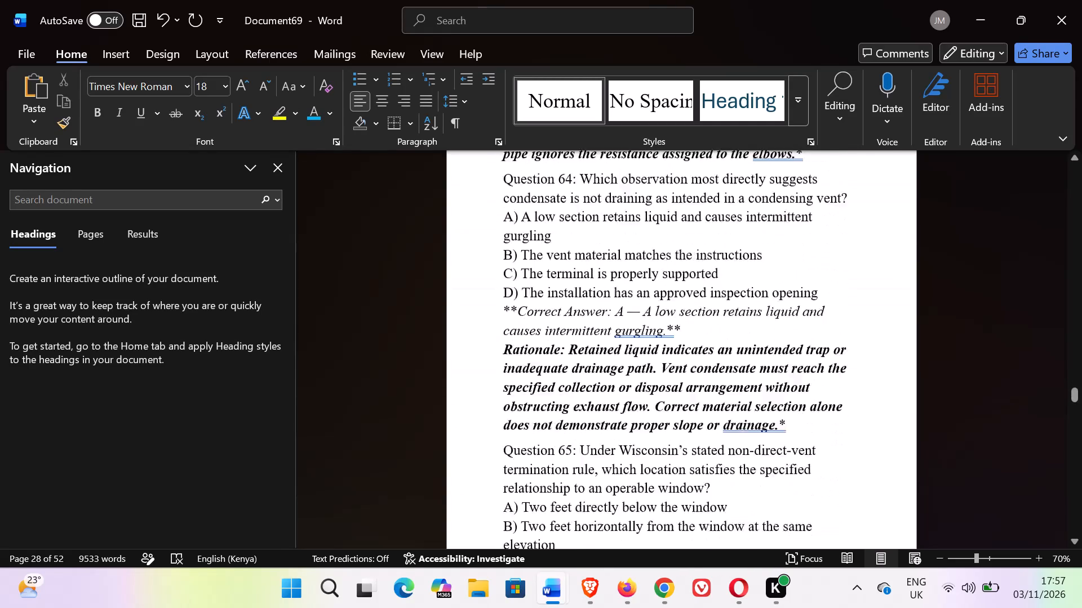
{"action": "scroll", "coordinate": [711, 415], "scroll_direction": "down", "scroll_amount": 19}
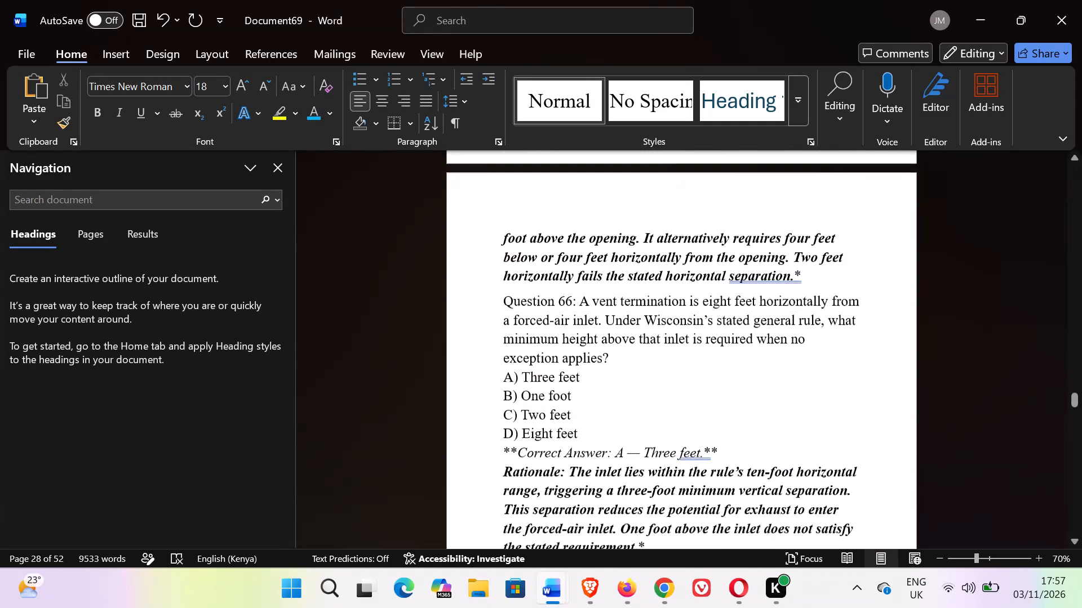
{"action": "scroll", "coordinate": [712, 416], "scroll_direction": "down", "scroll_amount": 17}
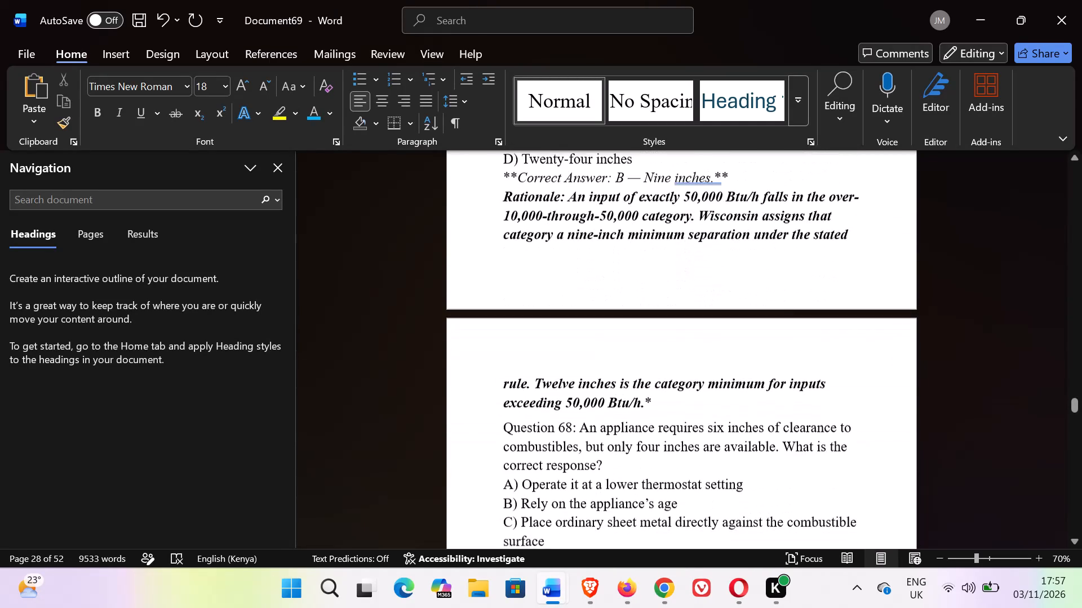
{"action": "scroll", "coordinate": [712, 418], "scroll_direction": "down", "scroll_amount": 17}
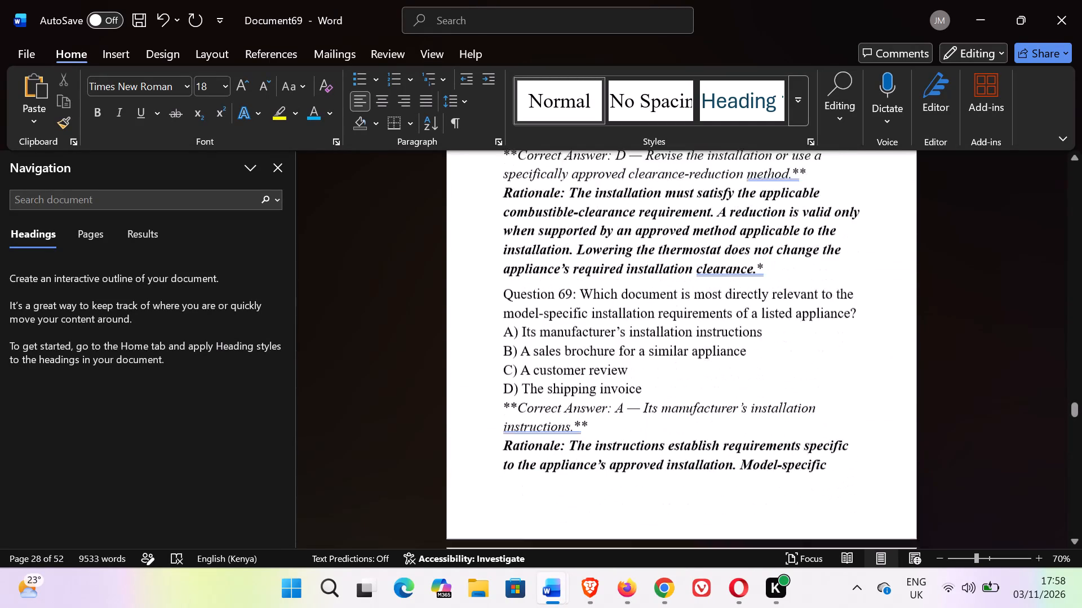
{"action": "scroll", "coordinate": [712, 417], "scroll_direction": "down", "scroll_amount": 17}
{"action": "scroll", "coordinate": [712, 418], "scroll_direction": "down", "scroll_amount": 4}
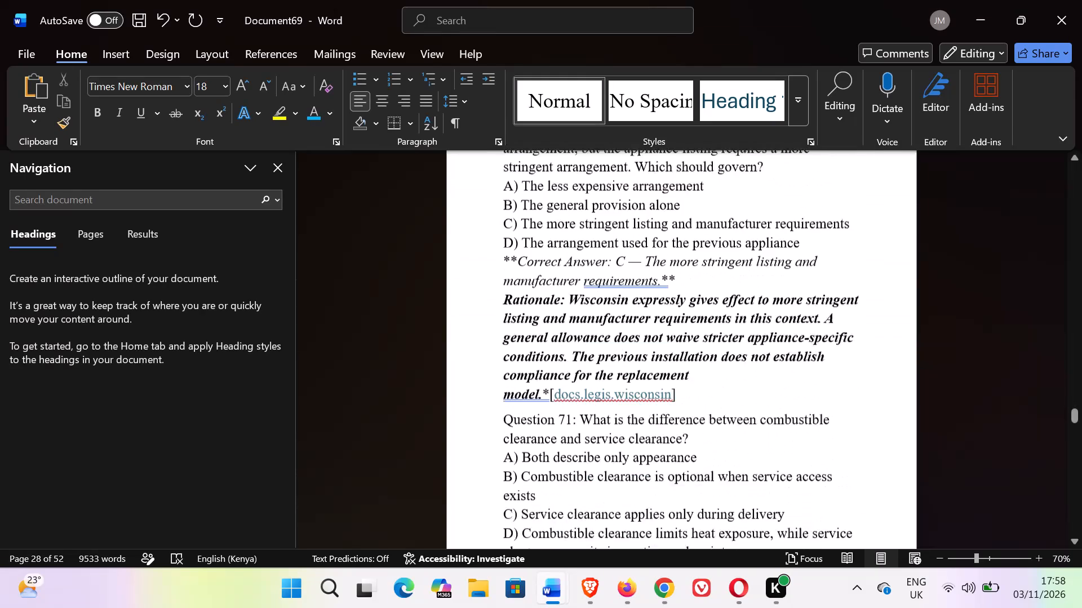
{"action": "scroll", "coordinate": [713, 418], "scroll_direction": "down", "scroll_amount": 3}
{"action": "scroll", "coordinate": [713, 417], "scroll_direction": "up", "scroll_amount": 2}
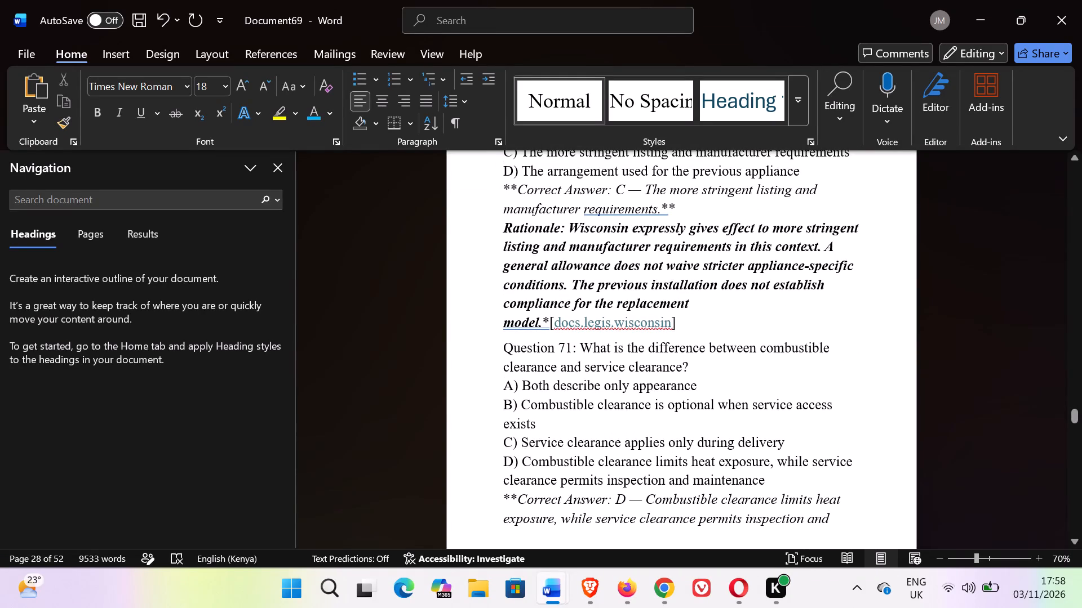
{"action": "left_click_drag", "start_coordinate": [677, 320], "coordinate": [626, 332]}
{"action": "key", "text": "BackSpace"}
{"action": "key", "text": "BackSpace"}
{"action": "scroll", "coordinate": [638, 334], "scroll_direction": "down", "scroll_amount": 14}
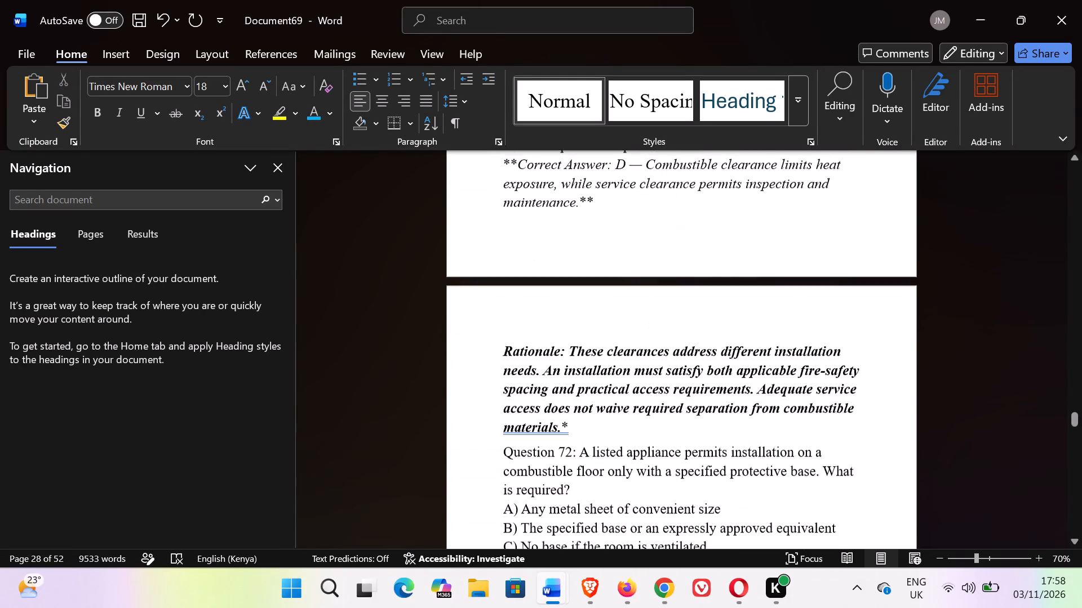
Check the remaining rationales from Question 71 through Question 100 for leftover bracketed citations.
{"action": "scroll", "coordinate": [650, 355], "scroll_direction": "down", "scroll_amount": 20}
{"action": "scroll", "coordinate": [651, 370], "scroll_direction": "down", "scroll_amount": 2}
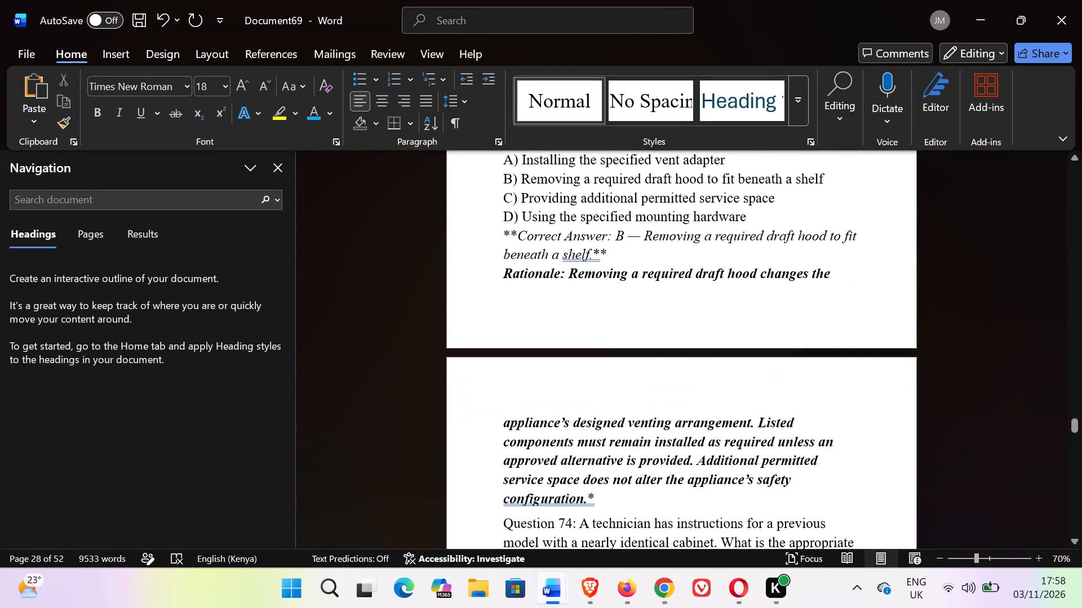
{"action": "scroll", "coordinate": [651, 370], "scroll_direction": "down", "scroll_amount": 20}
{"action": "scroll", "coordinate": [651, 374], "scroll_direction": "down", "scroll_amount": 3}
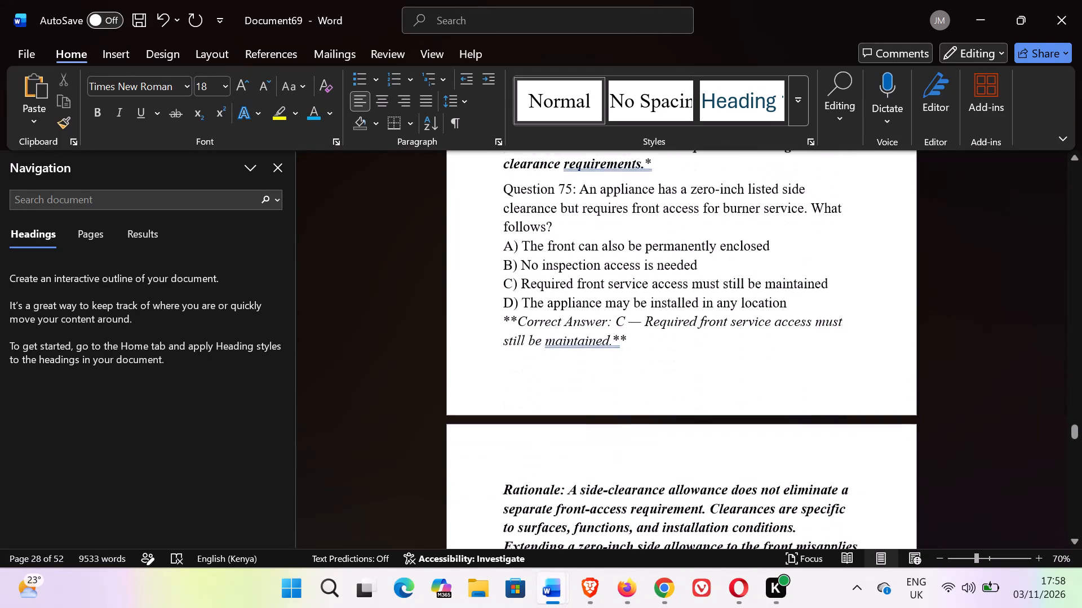
{"action": "scroll", "coordinate": [651, 376], "scroll_direction": "down", "scroll_amount": 16}
{"action": "scroll", "coordinate": [651, 376], "scroll_direction": "down", "scroll_amount": 5}
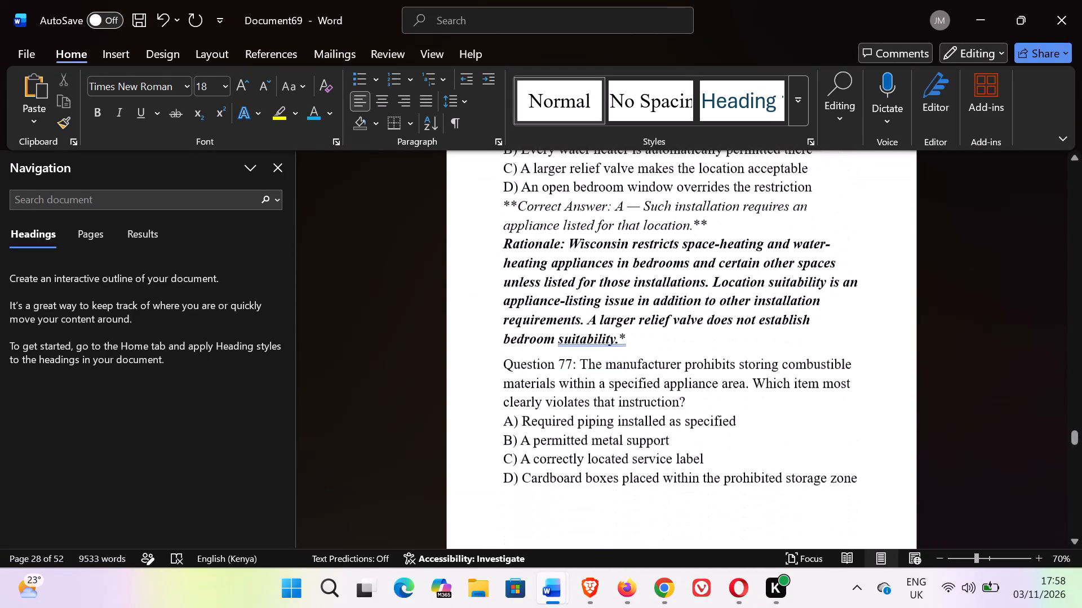
{"action": "scroll", "coordinate": [651, 377], "scroll_direction": "down", "scroll_amount": 20}
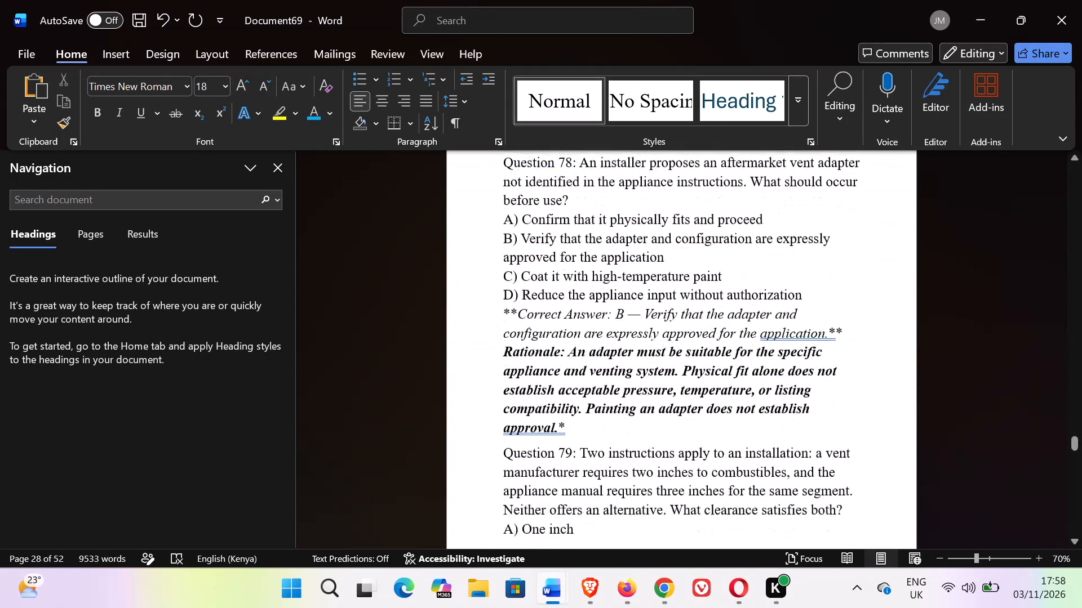
{"action": "scroll", "coordinate": [651, 382], "scroll_direction": "down", "scroll_amount": 9}
{"action": "scroll", "coordinate": [651, 382], "scroll_direction": "down", "scroll_amount": 15}
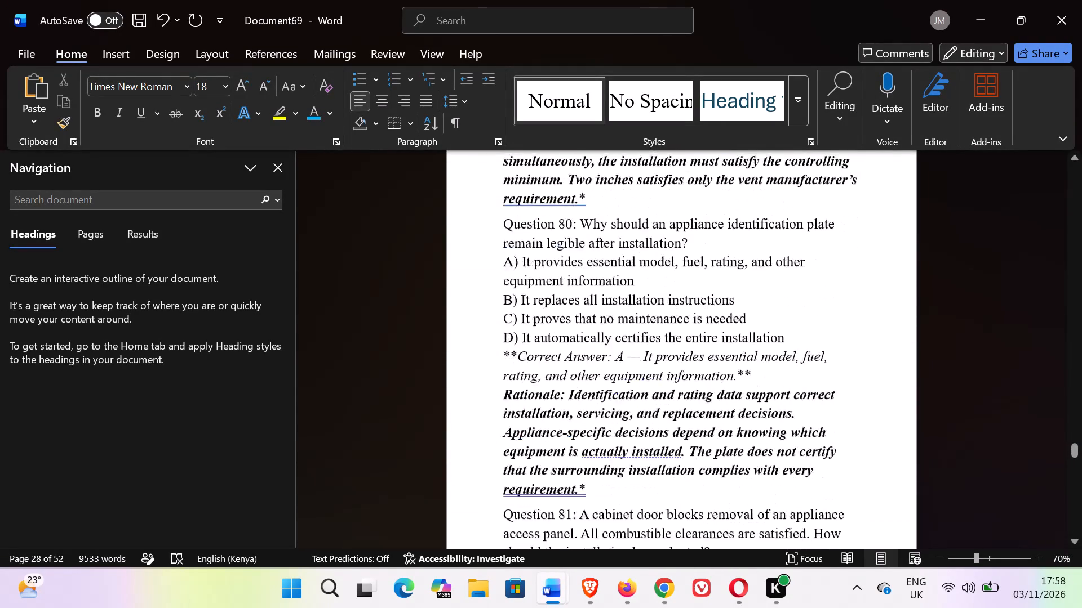
{"action": "scroll", "coordinate": [653, 385], "scroll_direction": "down", "scroll_amount": 20}
{"action": "scroll", "coordinate": [653, 385], "scroll_direction": "down", "scroll_amount": 4}
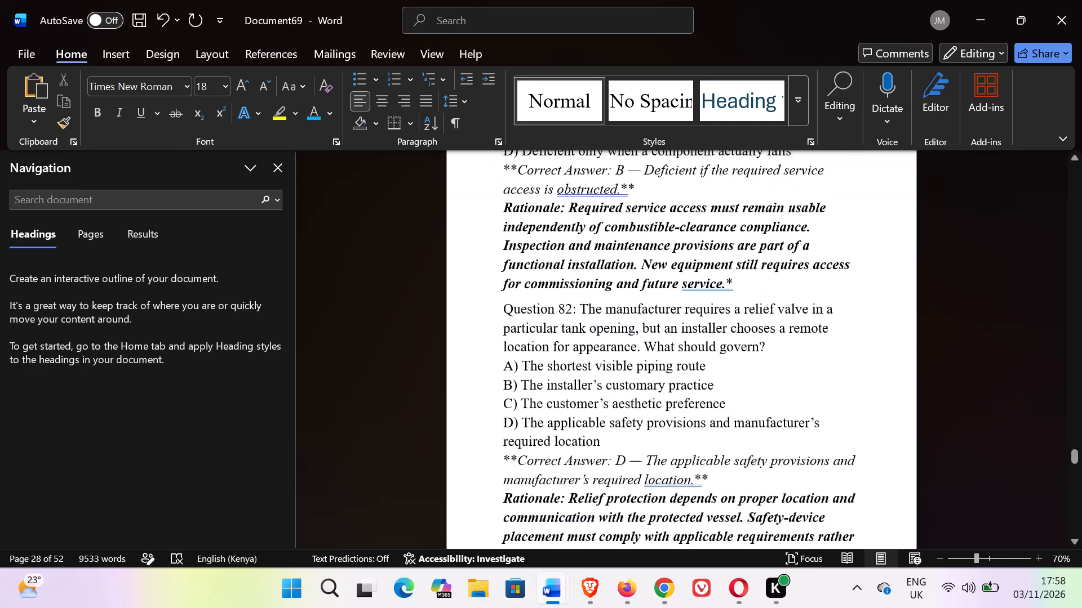
{"action": "scroll", "coordinate": [653, 385], "scroll_direction": "down", "scroll_amount": 17}
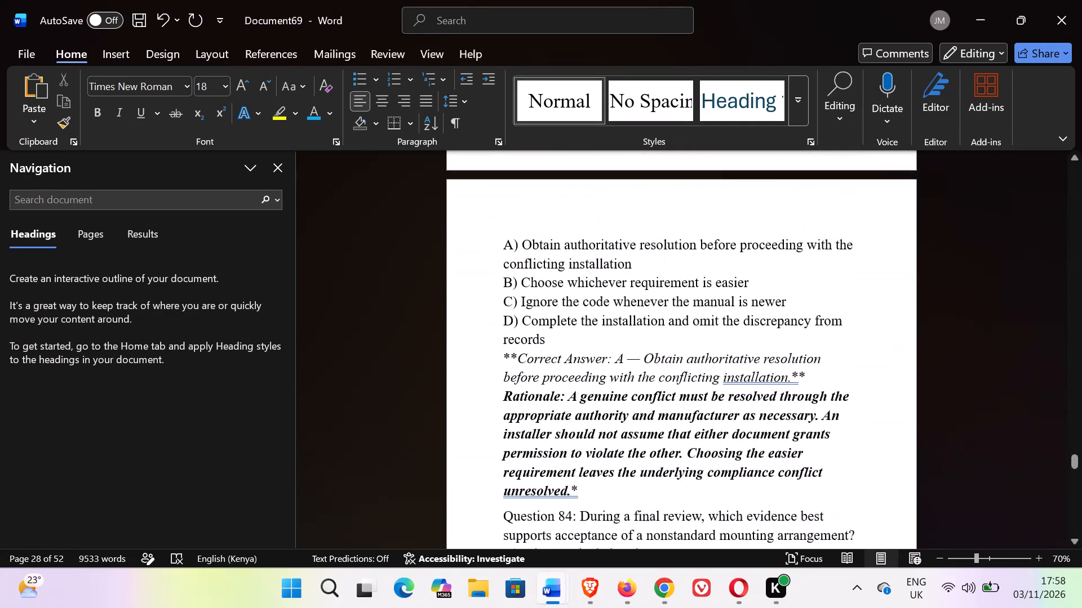
{"action": "scroll", "coordinate": [653, 385], "scroll_direction": "down", "scroll_amount": 19}
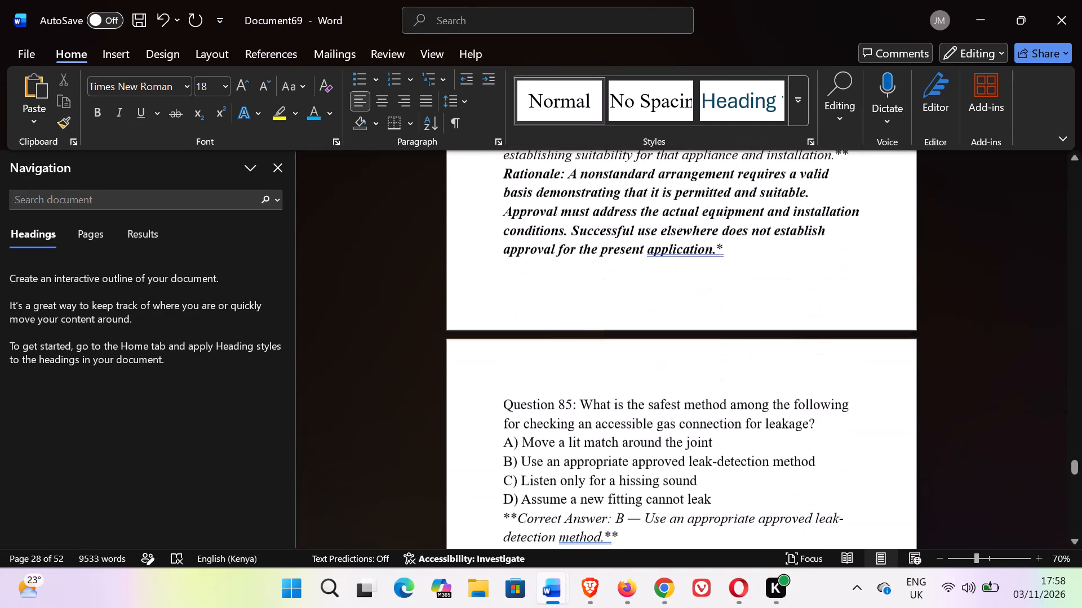
{"action": "scroll", "coordinate": [653, 384], "scroll_direction": "down", "scroll_amount": 19}
{"action": "scroll", "coordinate": [653, 383], "scroll_direction": "down", "scroll_amount": 4}
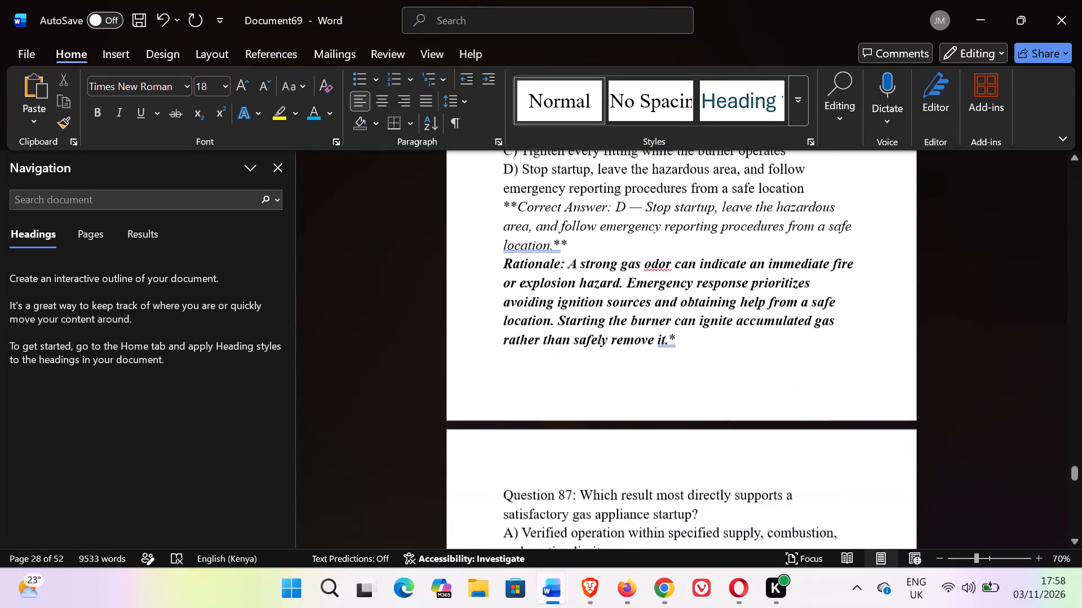
{"action": "scroll", "coordinate": [653, 384], "scroll_direction": "down", "scroll_amount": 17}
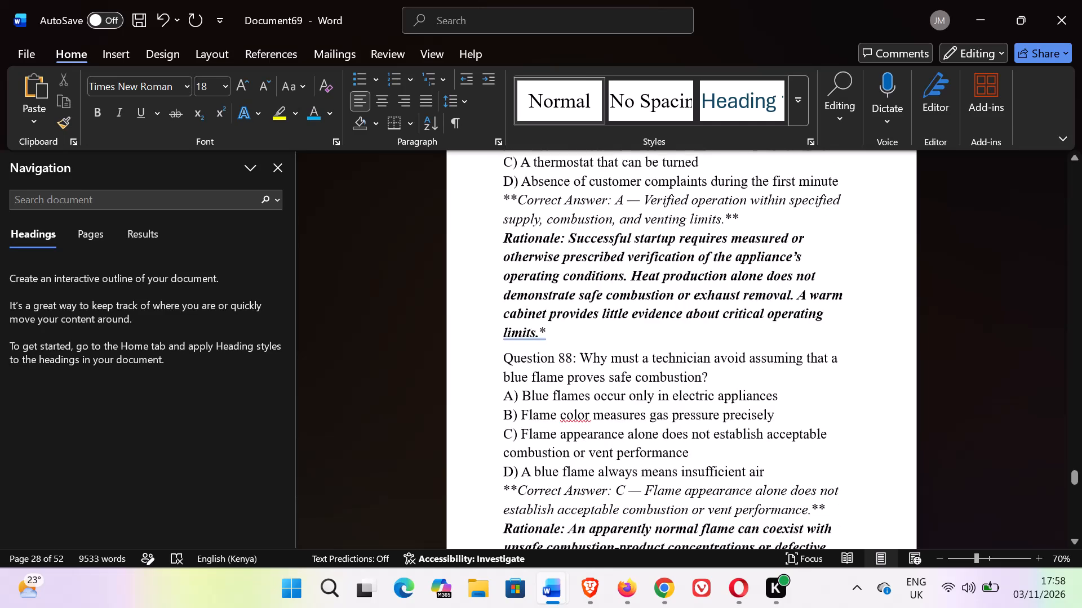
{"action": "scroll", "coordinate": [653, 385], "scroll_direction": "down", "scroll_amount": 20}
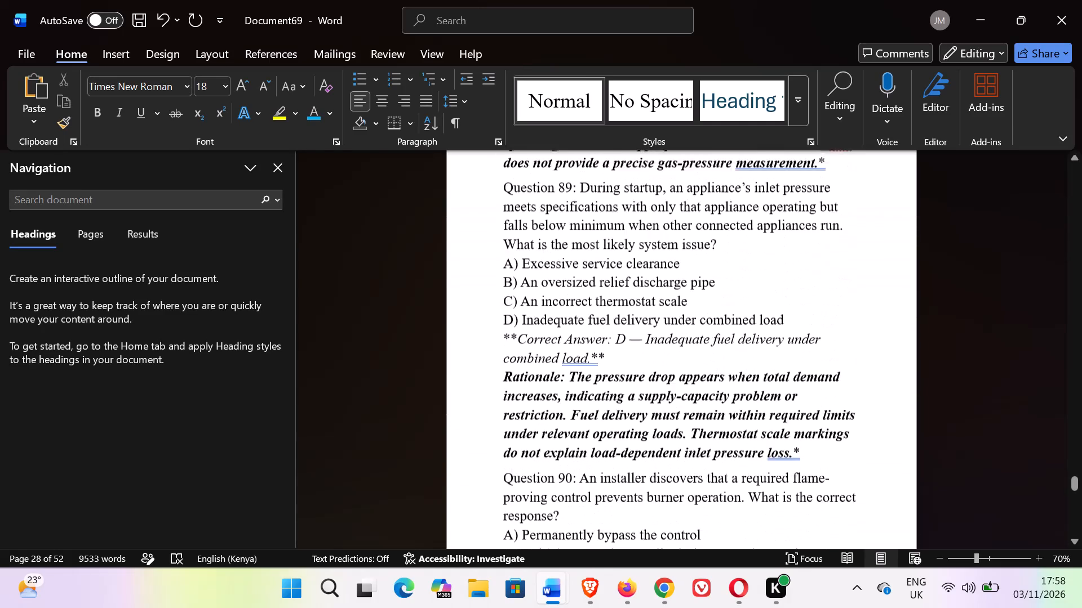
{"action": "scroll", "coordinate": [653, 385], "scroll_direction": "down", "scroll_amount": 19}
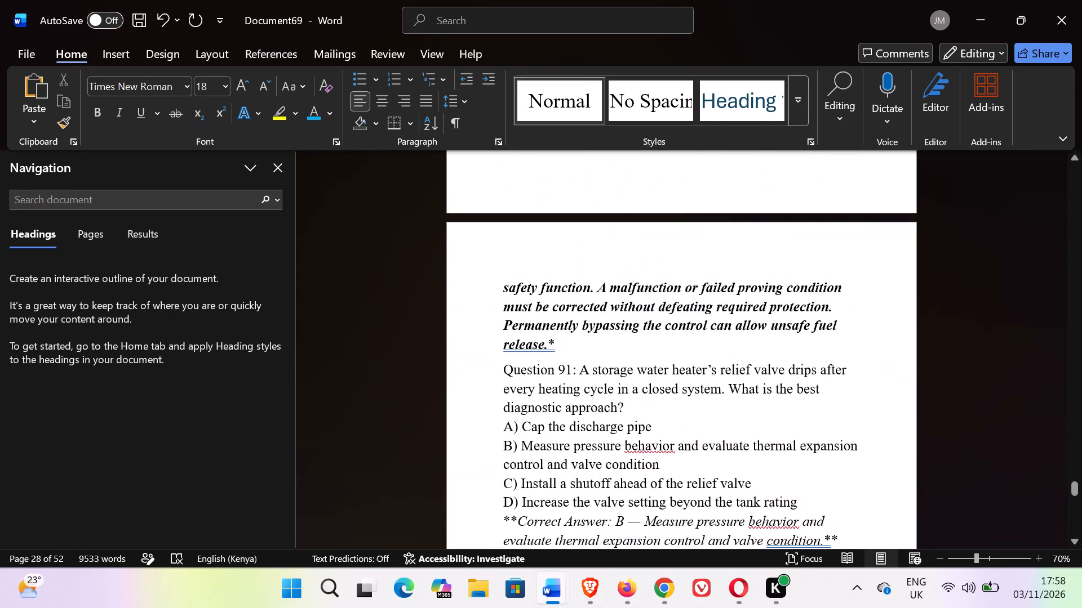
{"action": "scroll", "coordinate": [654, 387], "scroll_direction": "down", "scroll_amount": 18}
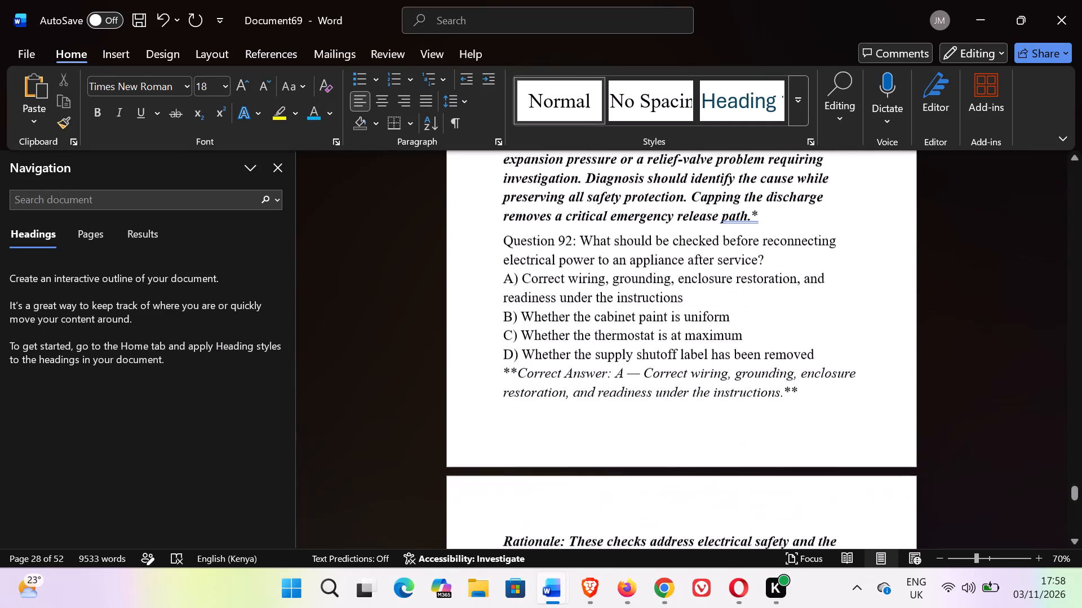
{"action": "scroll", "coordinate": [654, 387], "scroll_direction": "down", "scroll_amount": 20}
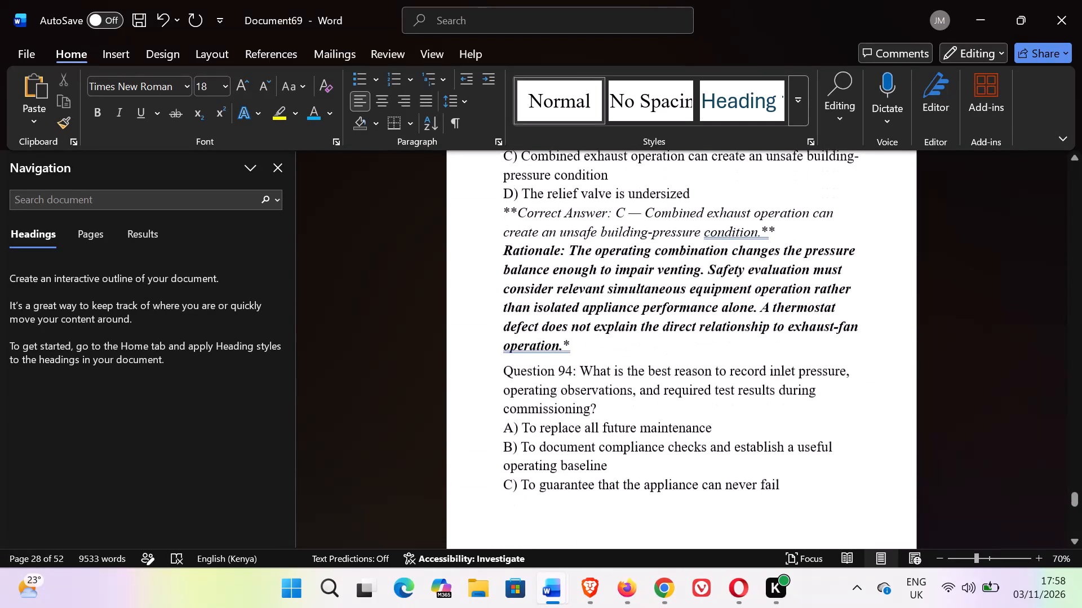
{"action": "scroll", "coordinate": [654, 387], "scroll_direction": "down", "scroll_amount": 8}
{"action": "scroll", "coordinate": [654, 387], "scroll_direction": "down", "scroll_amount": 16}
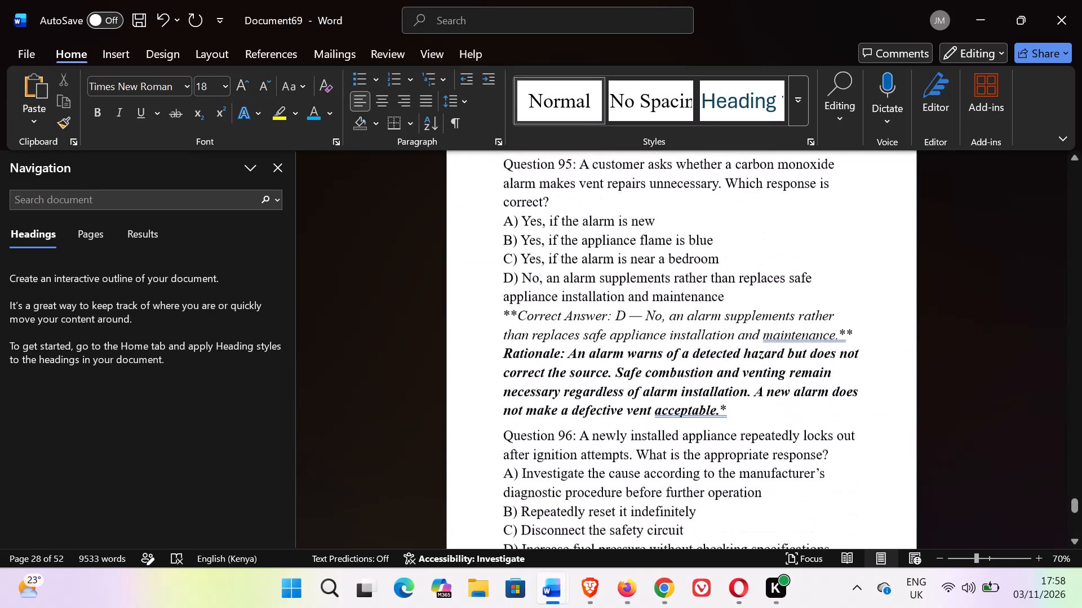
{"action": "scroll", "coordinate": [655, 388], "scroll_direction": "down", "scroll_amount": 18}
{"action": "scroll", "coordinate": [656, 391], "scroll_direction": "down", "scroll_amount": 4}
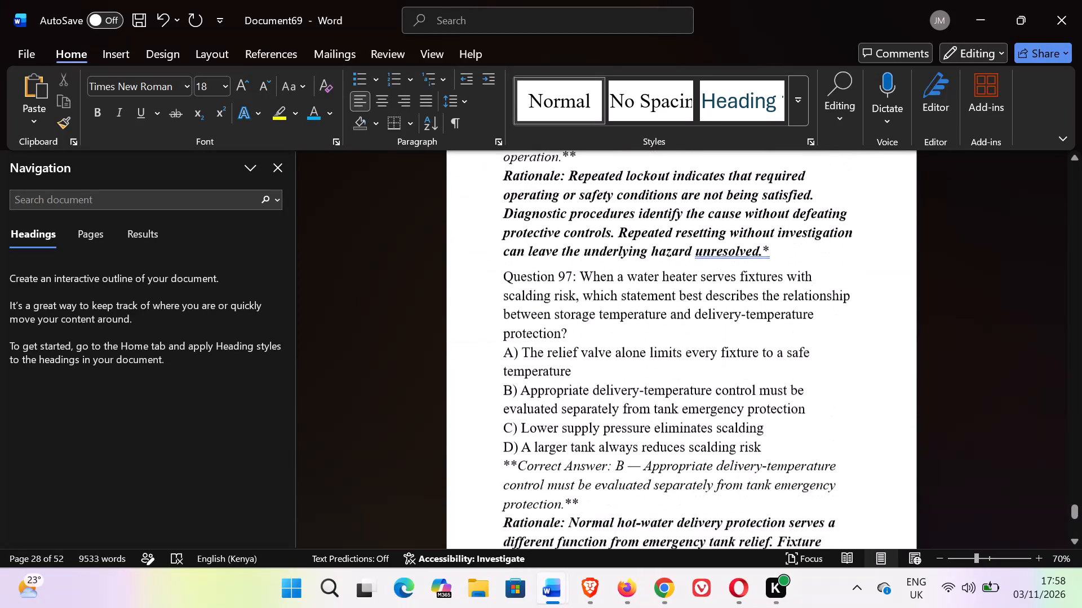
{"action": "scroll", "coordinate": [655, 392], "scroll_direction": "down", "scroll_amount": 20}
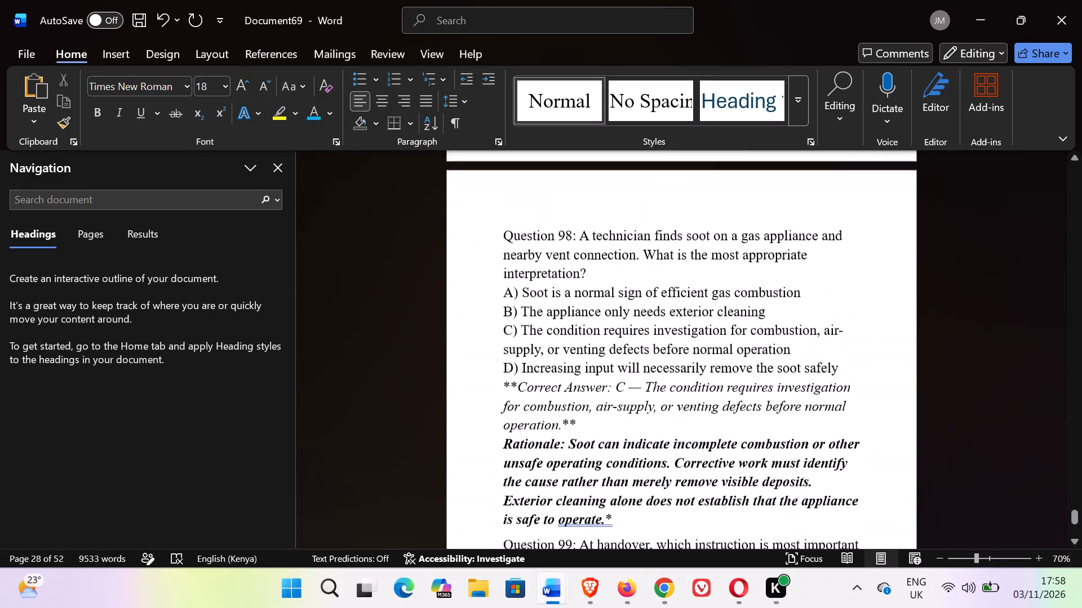
{"action": "scroll", "coordinate": [655, 390], "scroll_direction": "down", "scroll_amount": 18}
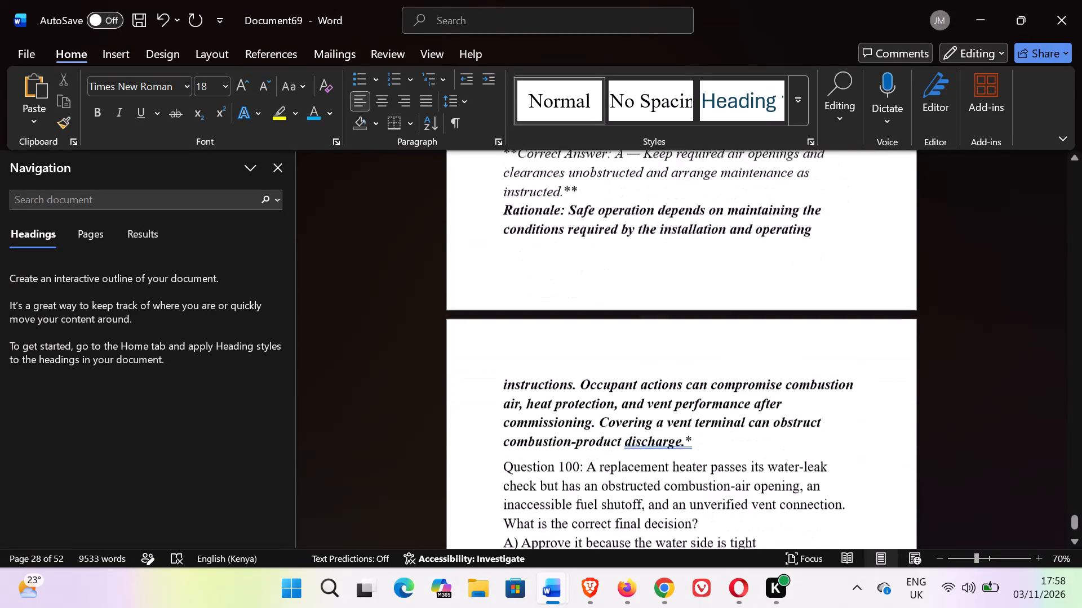
{"action": "scroll", "coordinate": [655, 391], "scroll_direction": "down", "scroll_amount": 15}
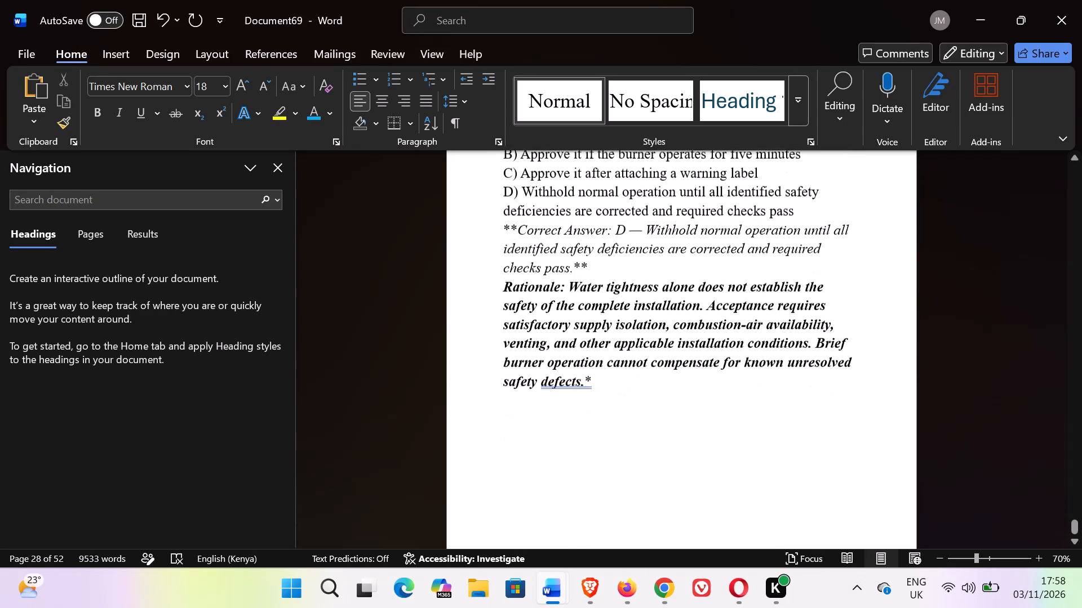
{"action": "scroll", "coordinate": [655, 391], "scroll_direction": "down", "scroll_amount": 5}
{"action": "scroll", "coordinate": [656, 391], "scroll_direction": "up", "scroll_amount": 10}
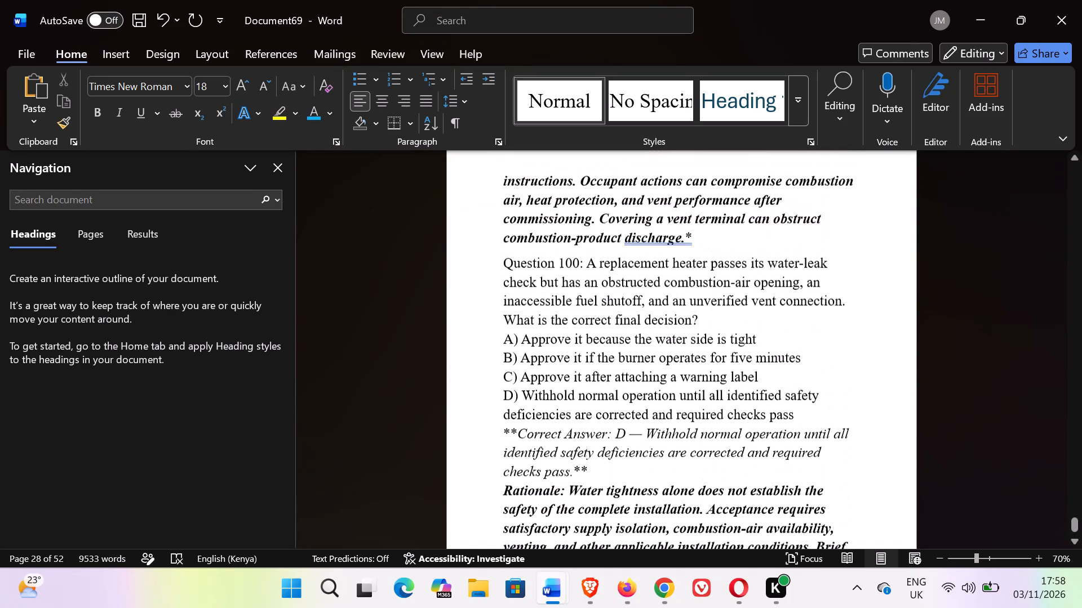
{"action": "scroll", "coordinate": [653, 381], "scroll_direction": "up", "scroll_amount": 2}
Apply a Box page border to the whole document.
{"action": "left_click", "coordinate": [165, 56]}
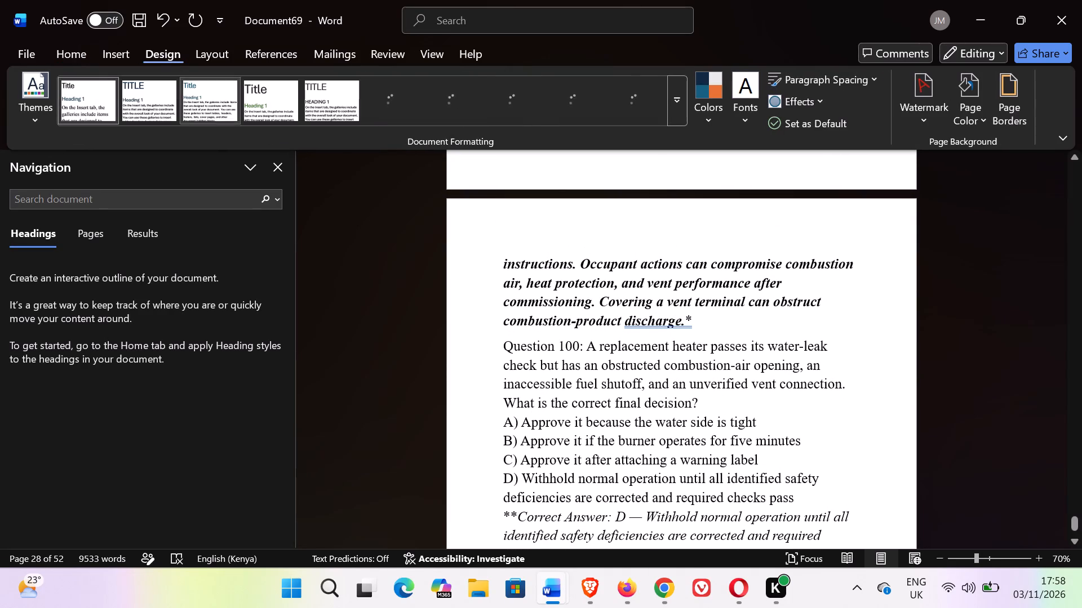
{"action": "left_click", "coordinate": [999, 84]}
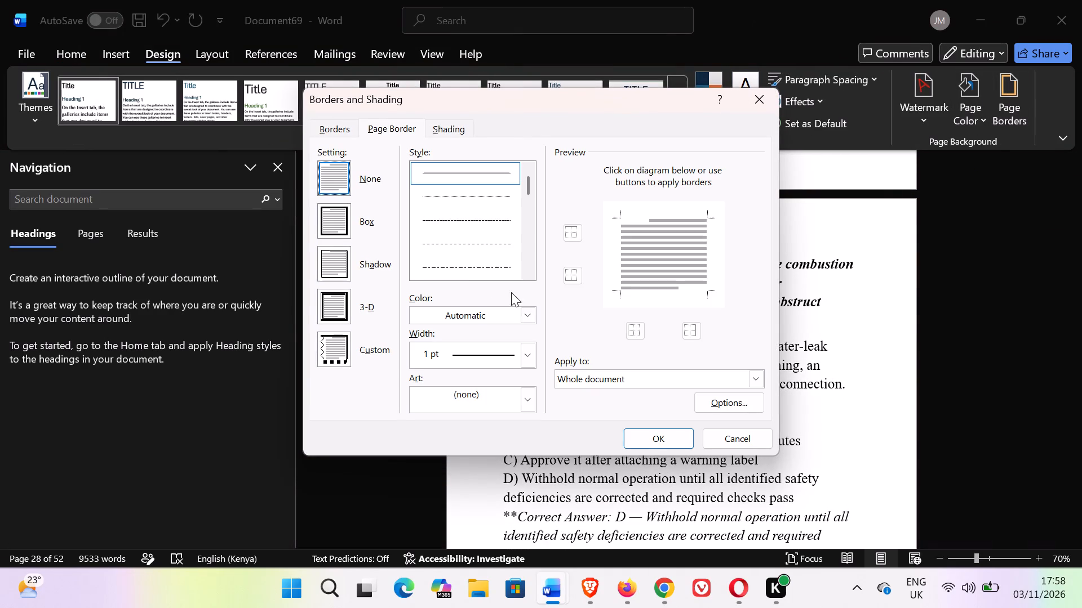
{"action": "left_click", "coordinate": [320, 231]}
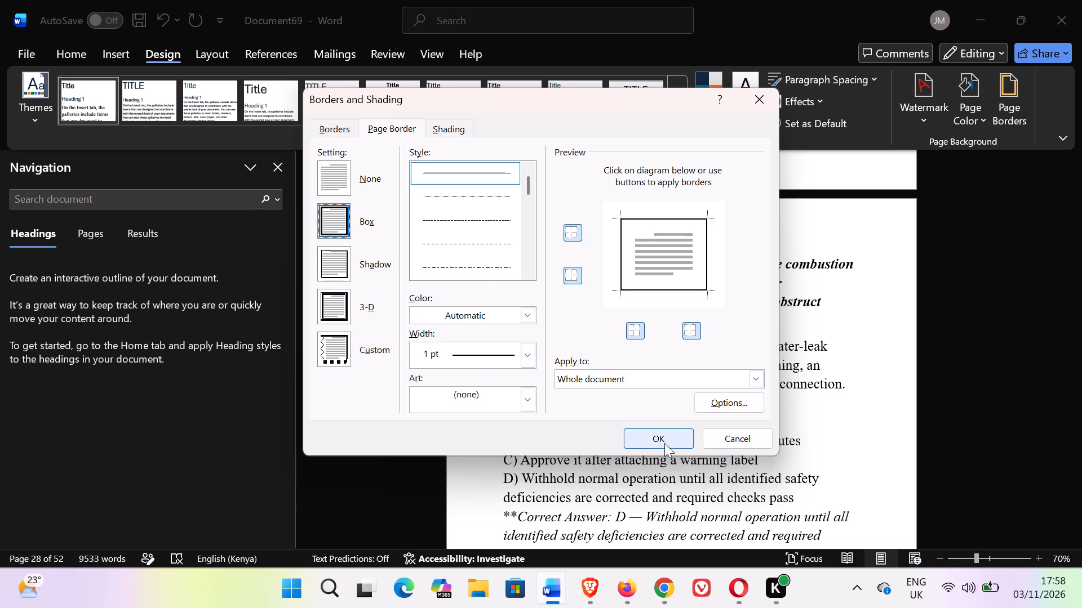
{"action": "left_click", "coordinate": [660, 443]}
Select all text formatted like Question 71's italic correct-answer line and highlight it in yellow throughout the document.
{"action": "left_click_drag", "start_coordinate": [674, 377], "coordinate": [650, 356]}
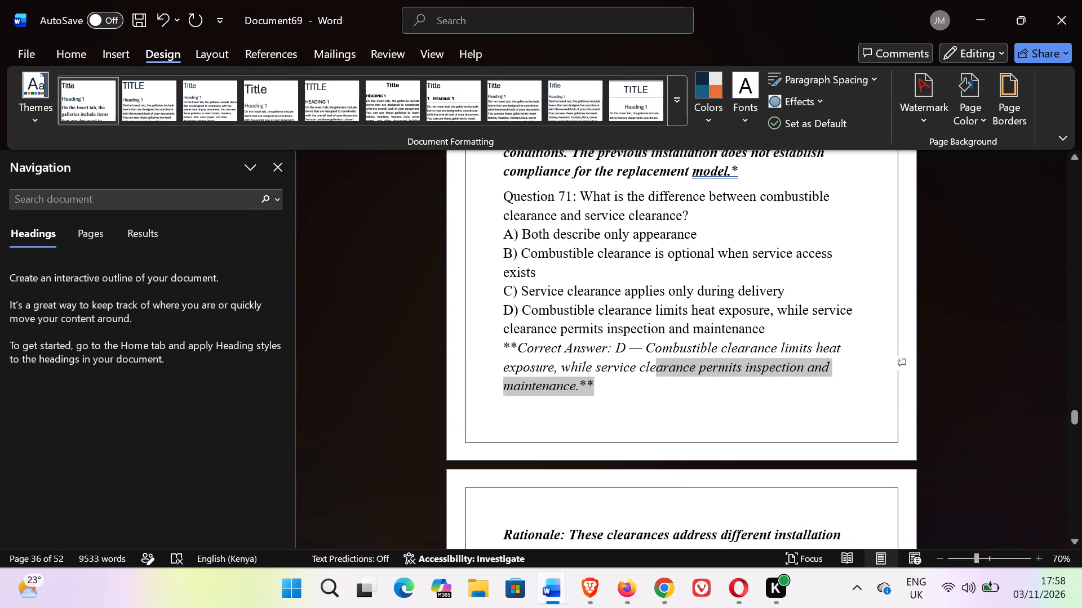
{"action": "left_click_drag", "start_coordinate": [650, 356], "coordinate": [648, 355]}
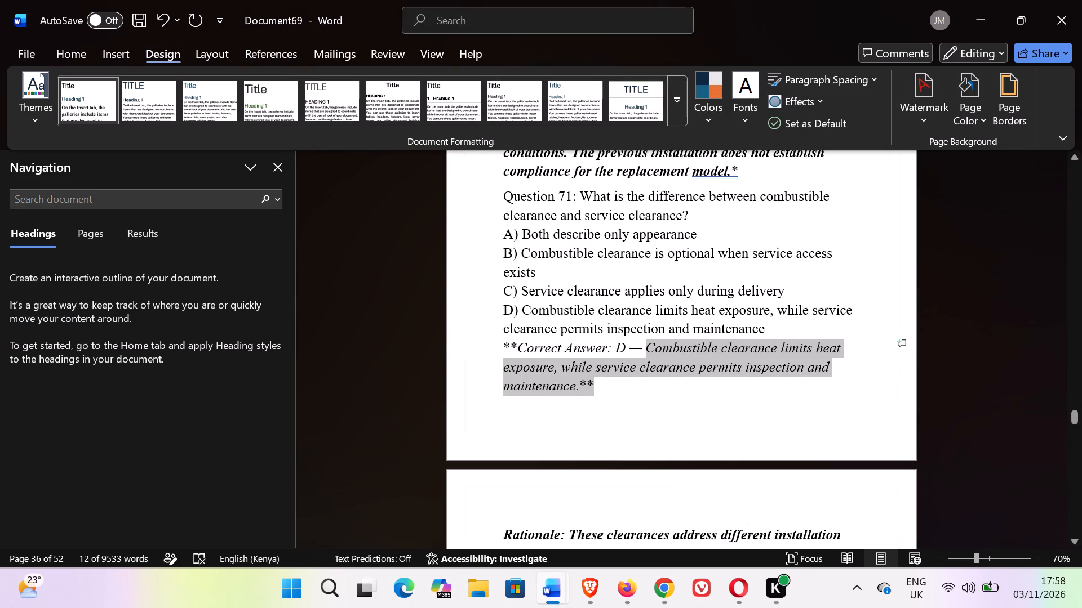
{"action": "left_click", "coordinate": [67, 56]}
{"action": "left_click", "coordinate": [836, 118]}
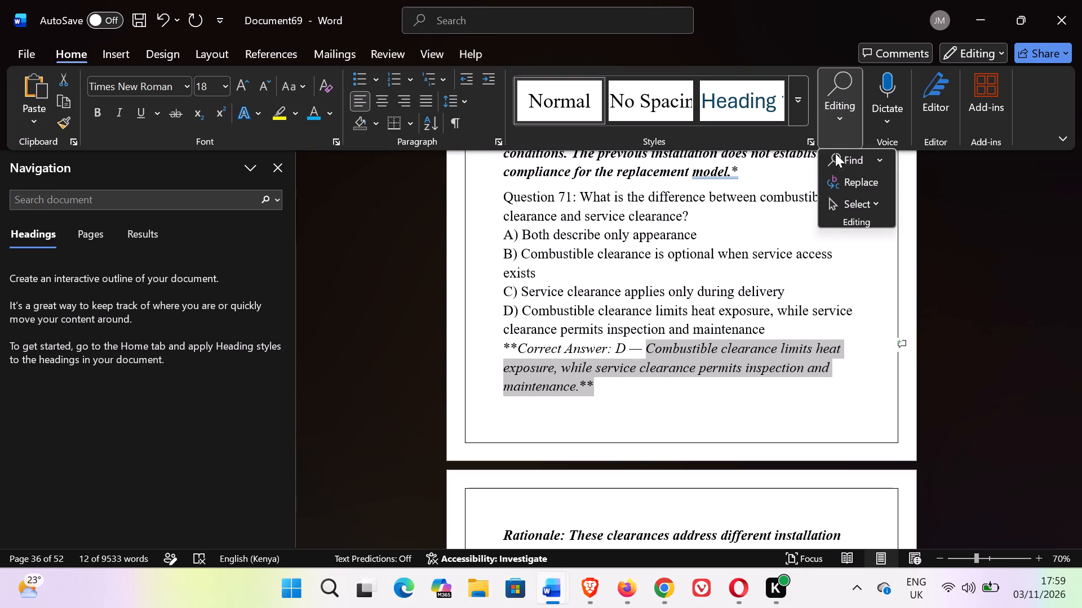
{"action": "left_click", "coordinate": [852, 196]}
{"action": "left_click", "coordinate": [859, 278]}
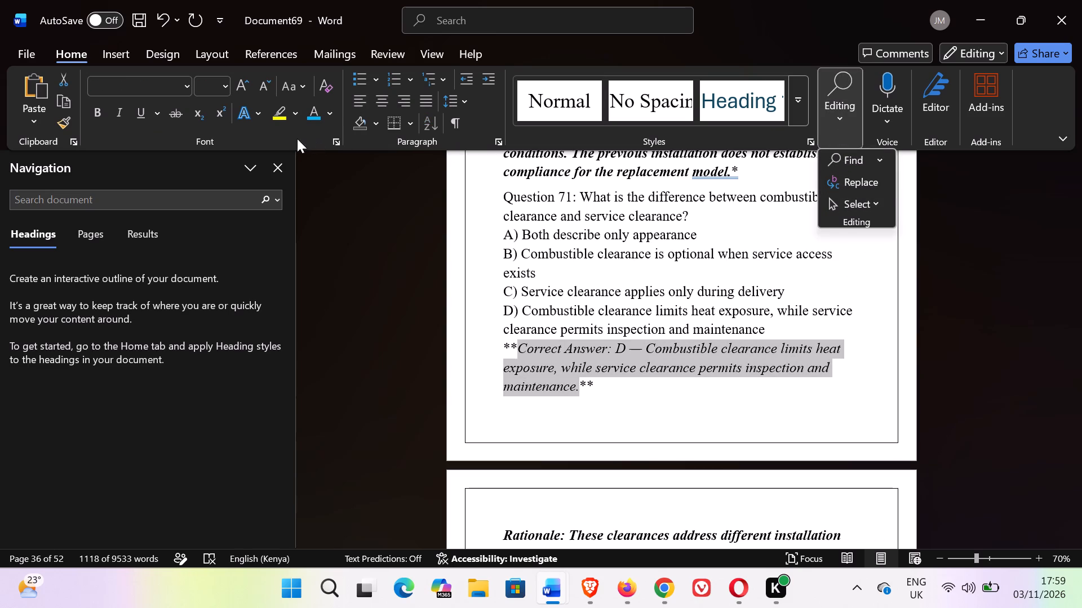
{"action": "left_click", "coordinate": [280, 117]}
{"action": "scroll", "coordinate": [682, 305], "scroll_direction": "down", "scroll_amount": 9}
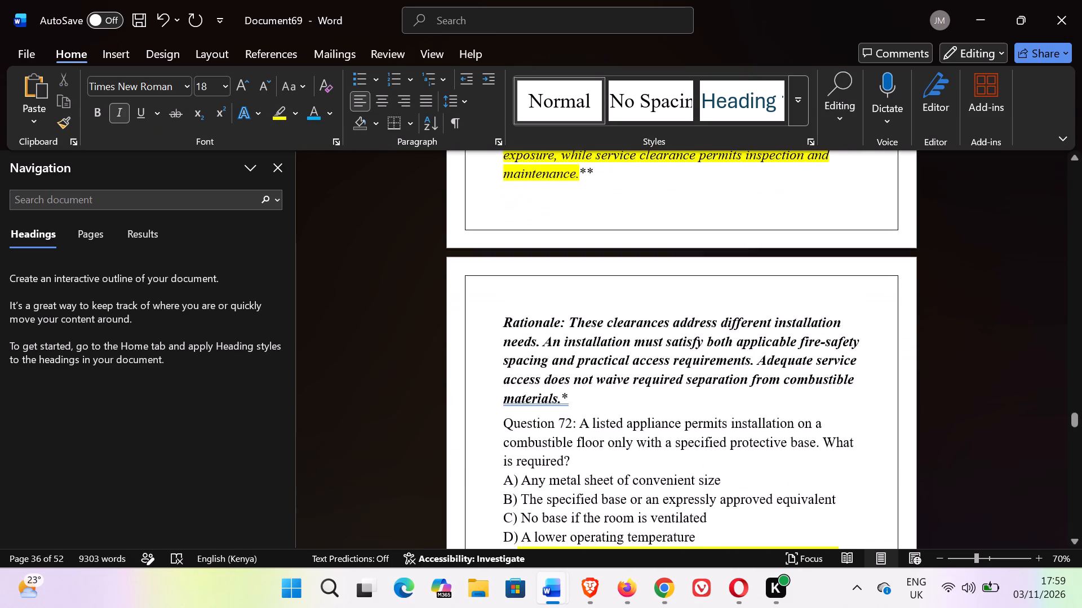
{"action": "scroll", "coordinate": [650, 310], "scroll_direction": "down", "scroll_amount": 7}
{"action": "scroll", "coordinate": [650, 310], "scroll_direction": "up", "scroll_amount": 7}
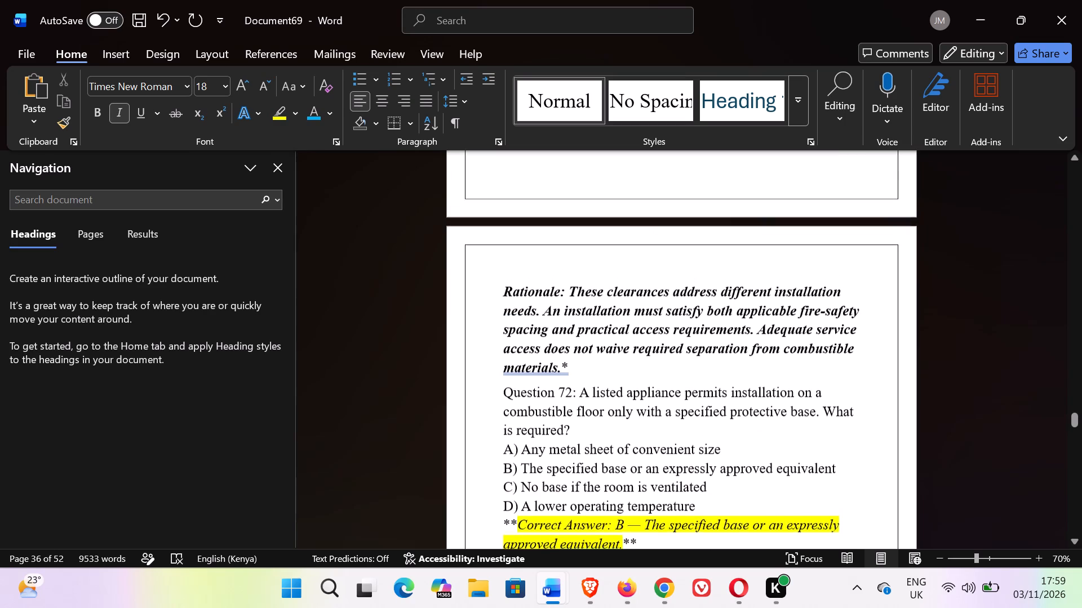
Save the document as a PDF in the acc2 folder, adding the prefix 2 to the suggested Wisconsin Journeyman Plumber file name.
{"action": "key", "text": "F12"}
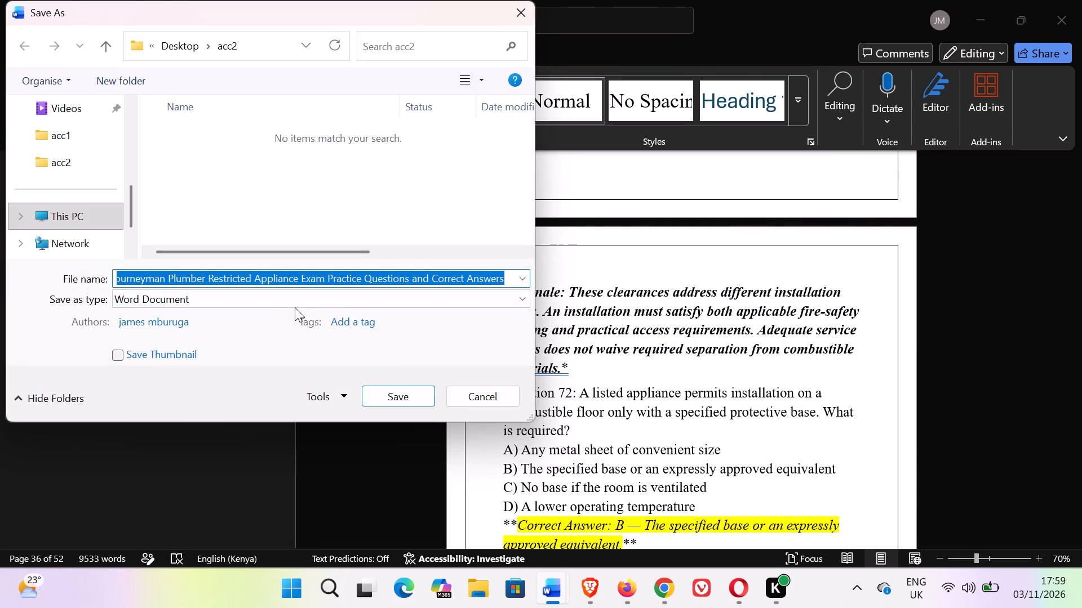
{"action": "left_click", "coordinate": [282, 302]}
{"action": "left_click", "coordinate": [173, 397]}
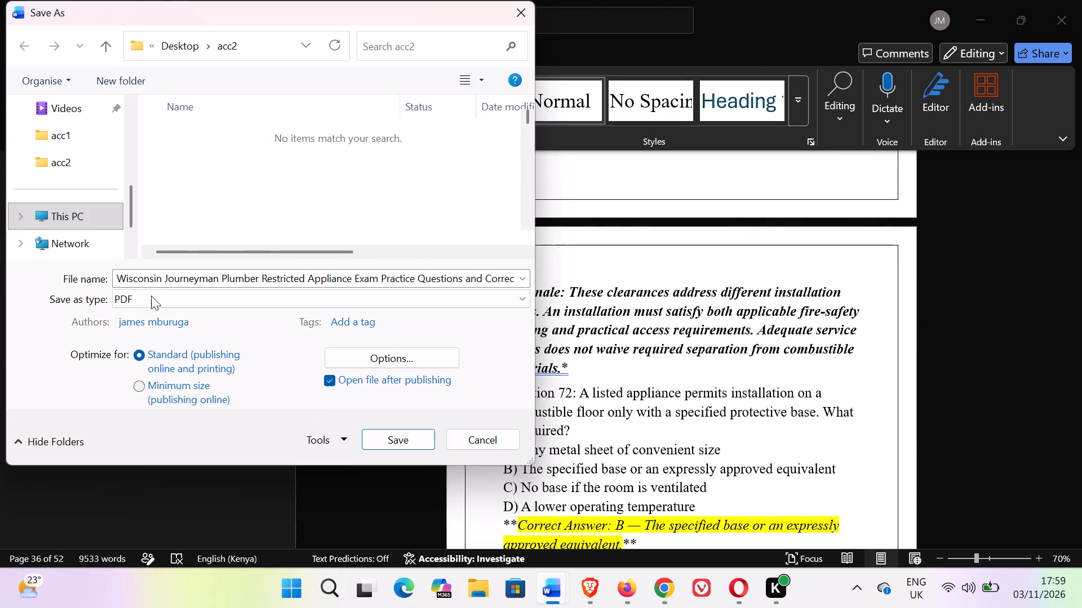
{"action": "double_click", "coordinate": [115, 276]}
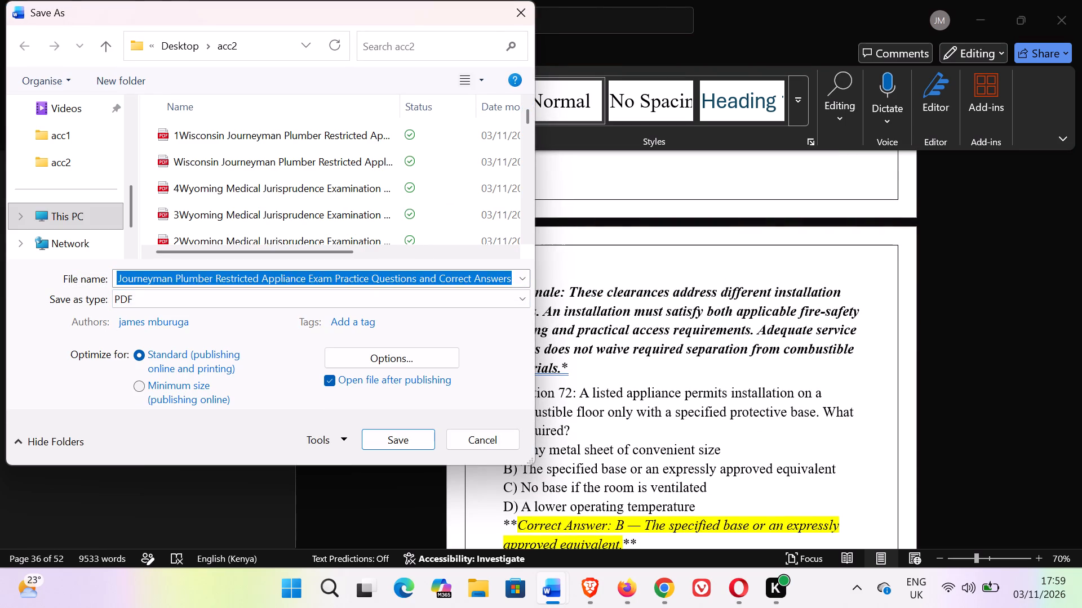
{"action": "key", "text": "Left"}
{"action": "key", "text": "Left"}
{"action": "key", "text": "Left"}
{"action": "key", "text": "Left"}
{"action": "key", "text": "Left"}
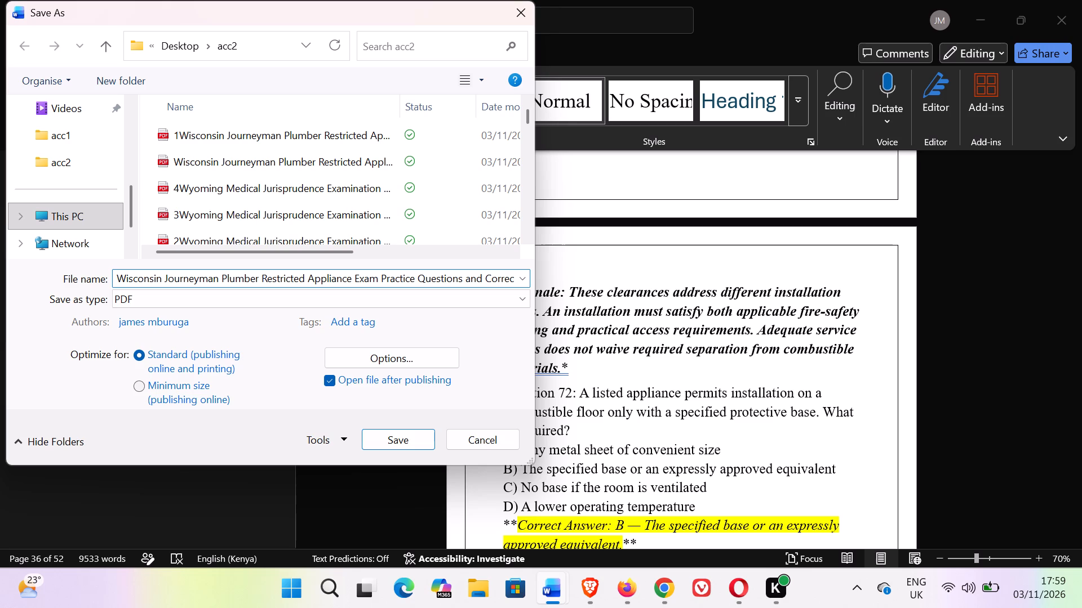
{"action": "key", "text": "2"}
{"action": "key", "text": "Return"}
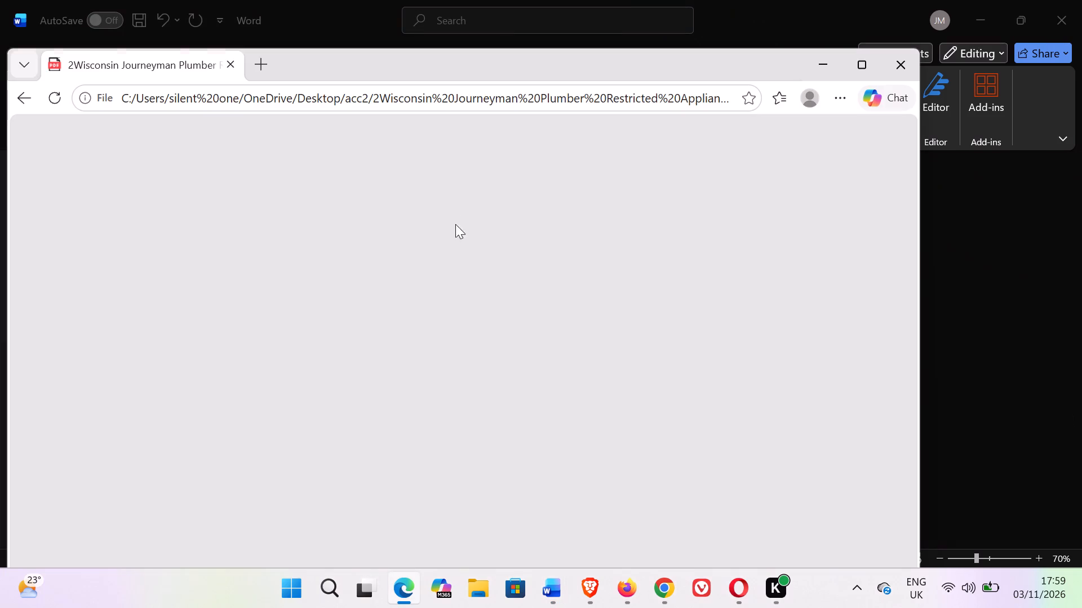
{"action": "left_click", "coordinate": [892, 76]}
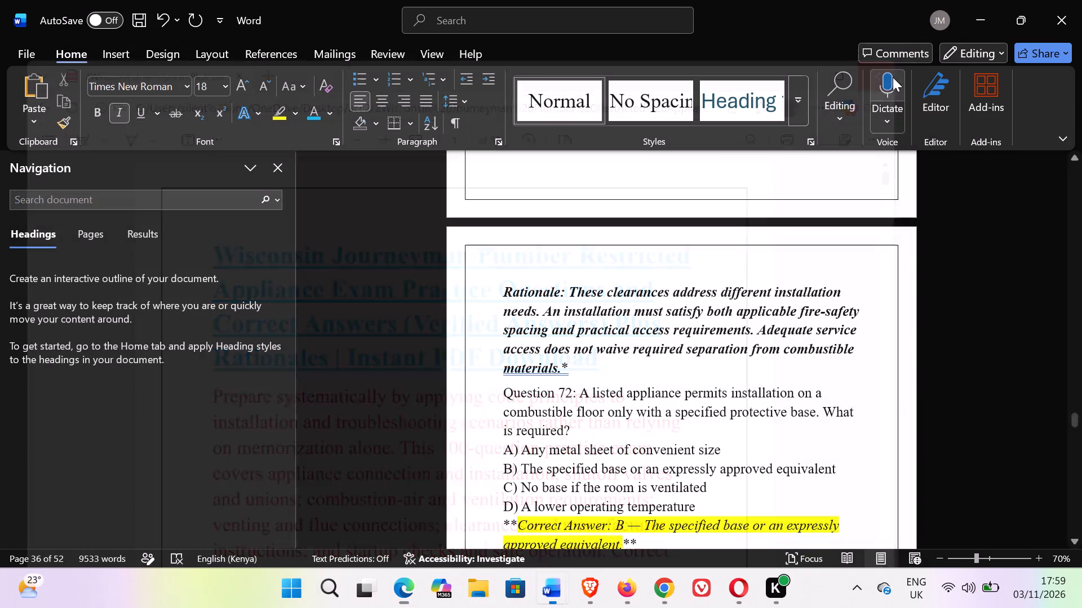
{"action": "left_click", "coordinate": [29, 51]}
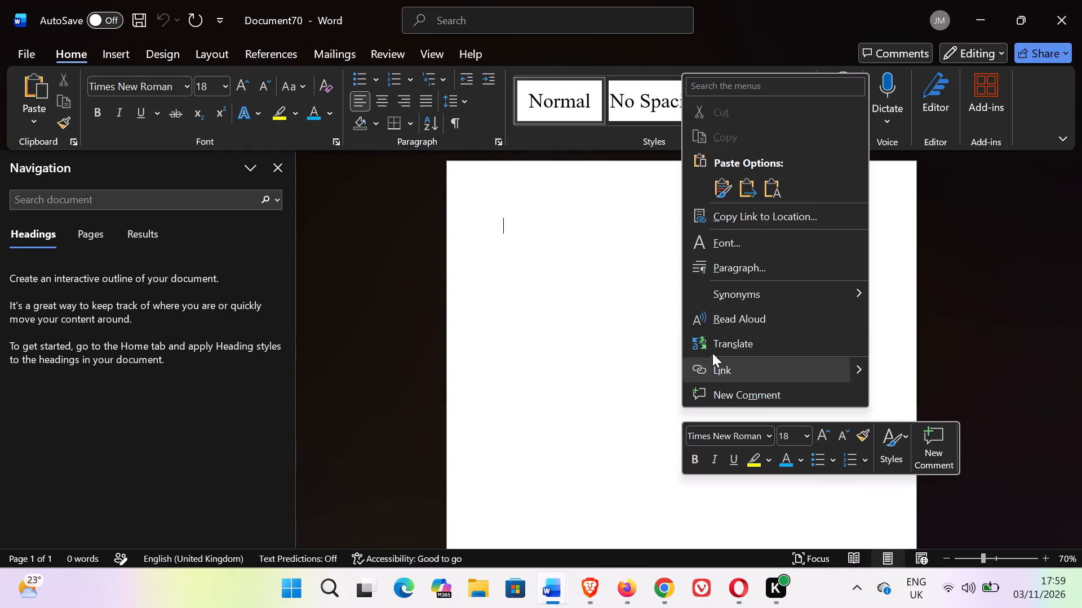
{"action": "left_click", "coordinate": [743, 196]}
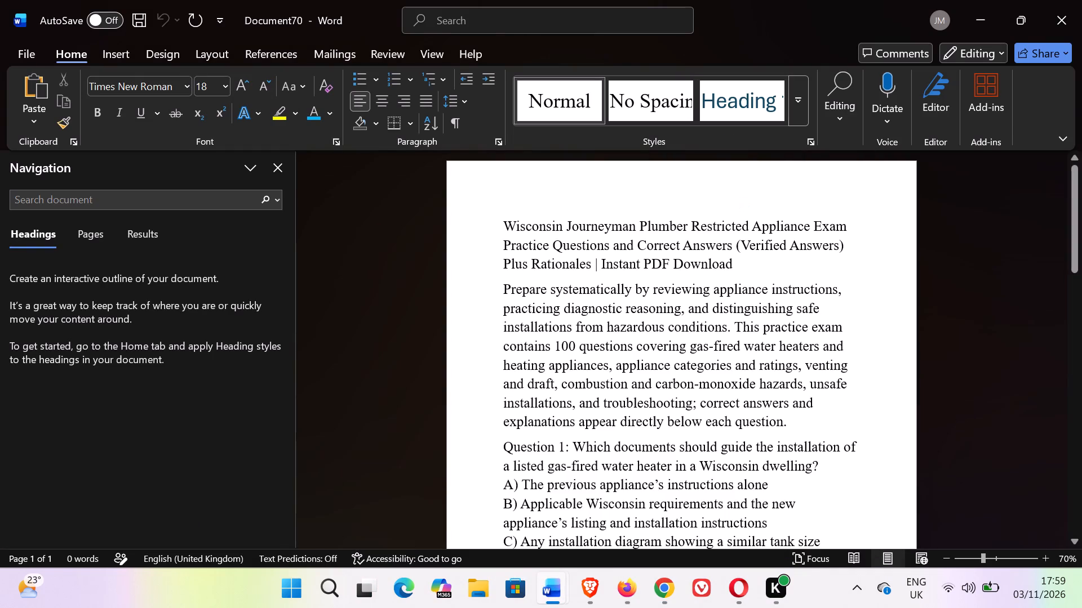
Select all text formatted like Question 99's italic rationale and highlight it in yellow throughout the document.
{"action": "scroll", "coordinate": [713, 315], "scroll_direction": "up", "scroll_amount": 4}
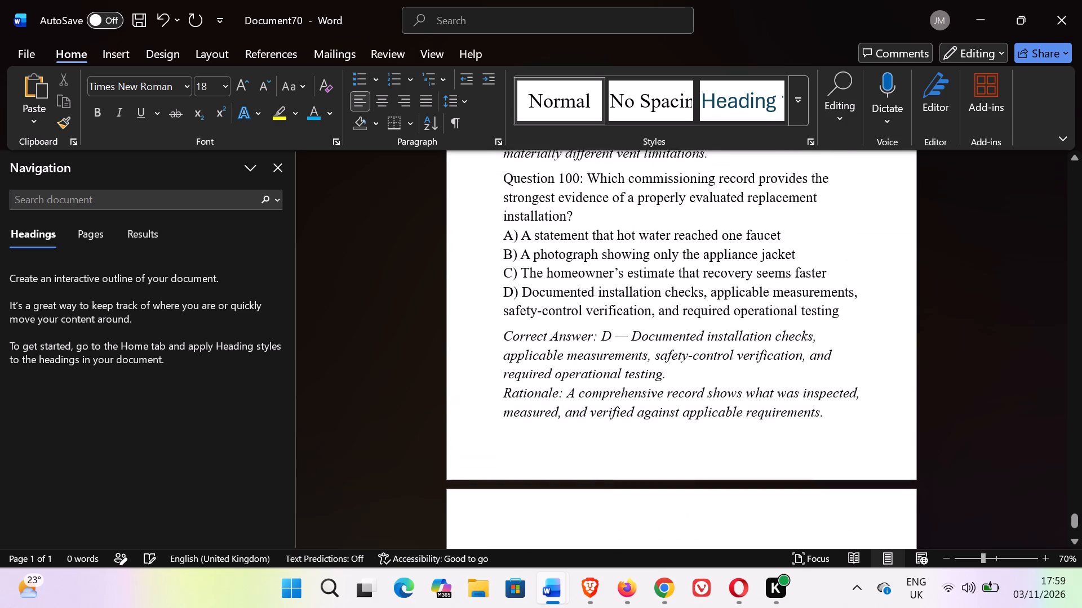
{"action": "scroll", "coordinate": [731, 306], "scroll_direction": "up", "scroll_amount": 2}
{"action": "left_click_drag", "start_coordinate": [672, 236], "coordinate": [631, 206]}
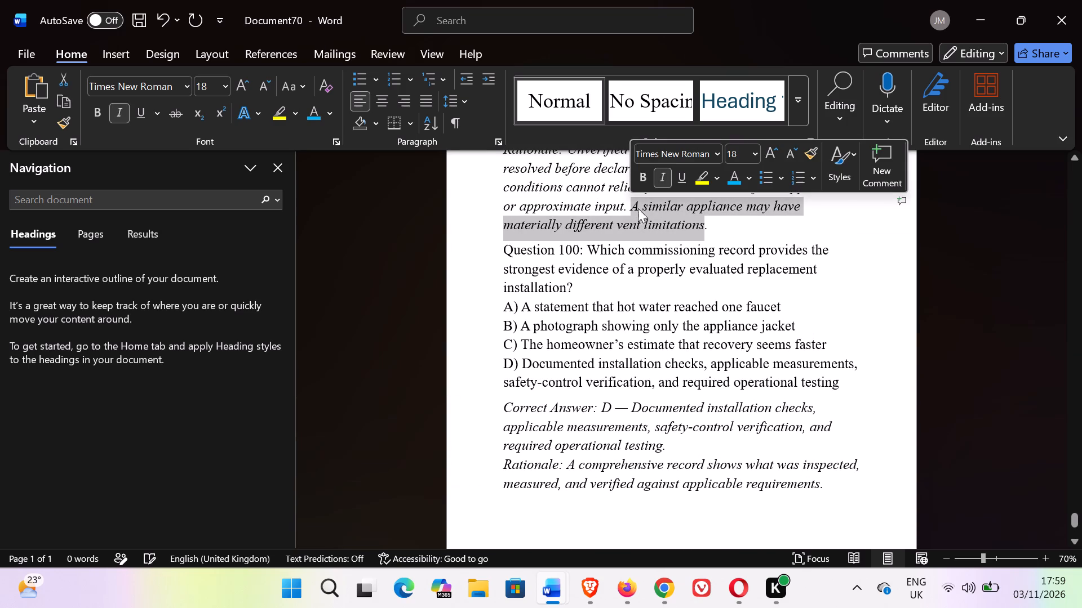
{"action": "left_click", "coordinate": [833, 113]}
{"action": "left_click", "coordinate": [851, 202]}
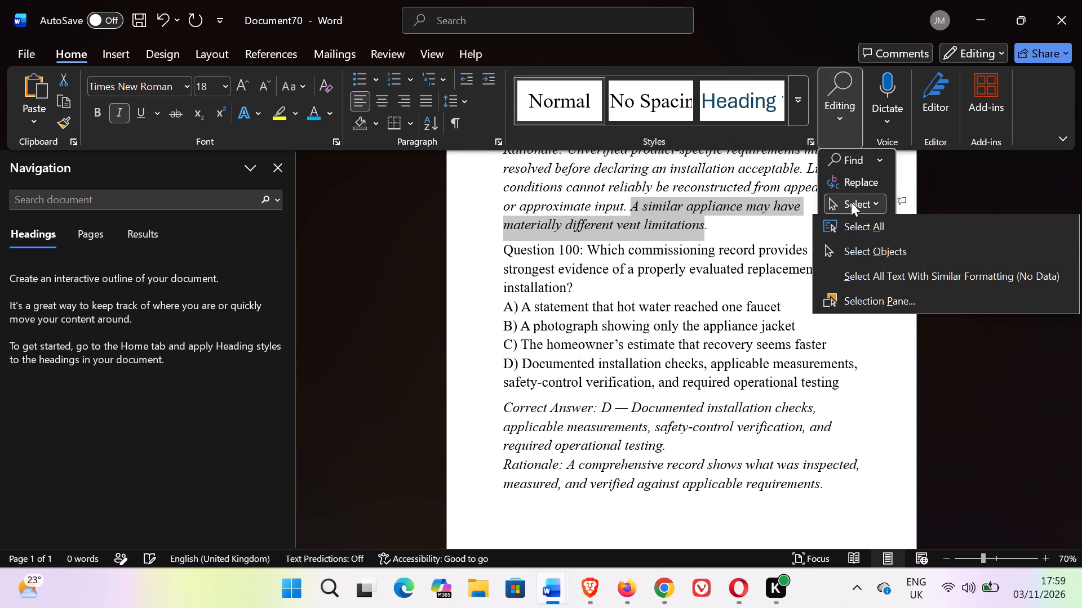
{"action": "left_click", "coordinate": [864, 283]}
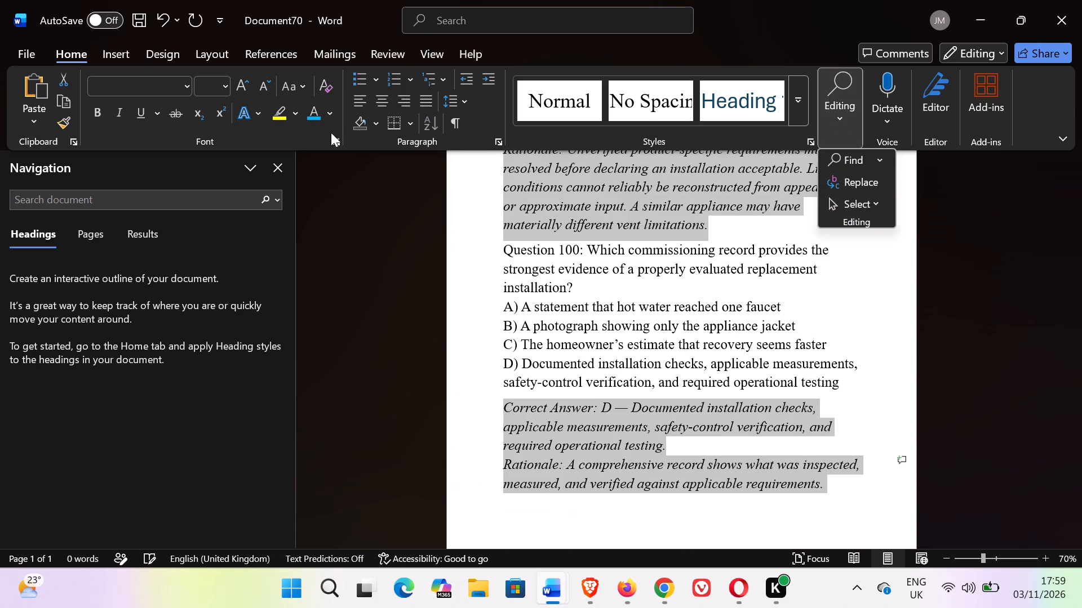
{"action": "left_click", "coordinate": [278, 120]}
Delete the words "appear directly below each question" from the end of the introductory paragraph on the first page.
{"action": "scroll", "coordinate": [494, 223], "scroll_direction": "up", "scroll_amount": 4}
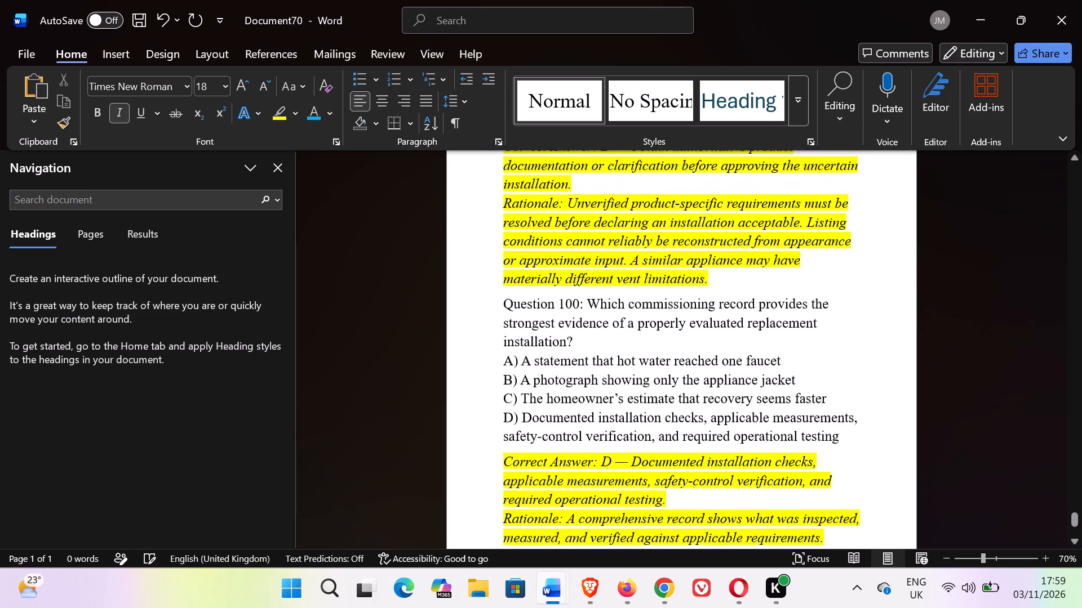
{"action": "scroll", "coordinate": [654, 207], "scroll_direction": "up", "scroll_amount": 11}
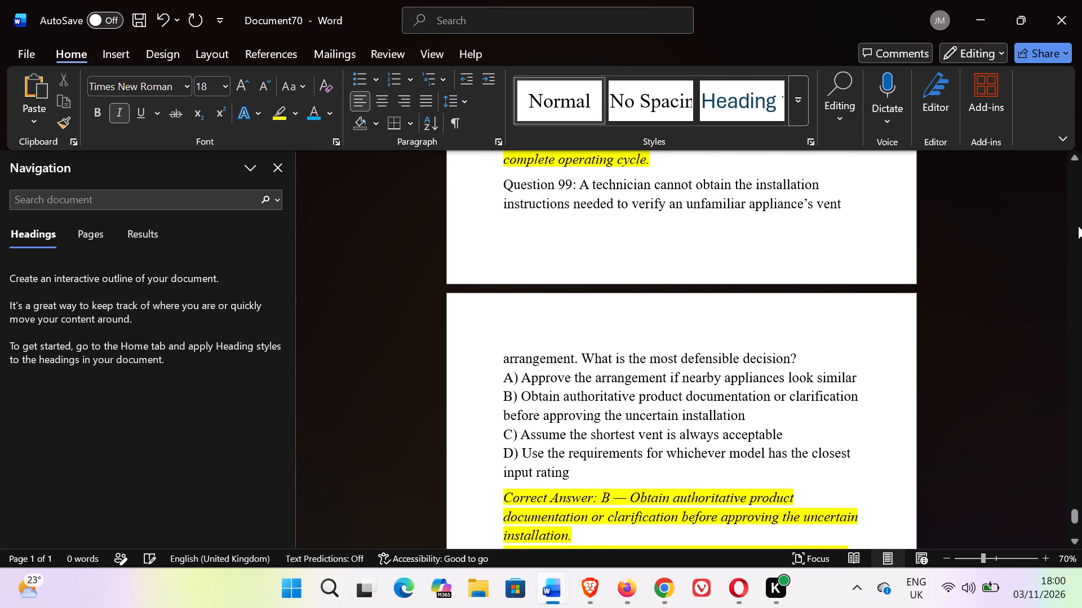
{"action": "left_click", "coordinate": [1076, 225]}
{"action": "left_click", "coordinate": [1076, 225]}
{"action": "left_click", "coordinate": [1076, 225]}
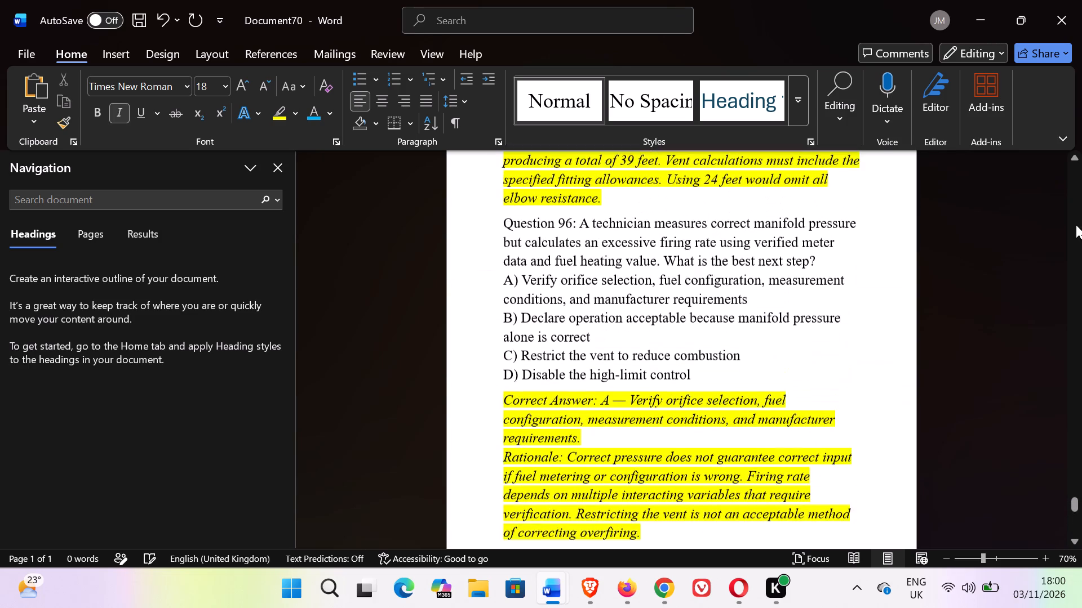
{"action": "left_click", "coordinate": [1076, 225]}
{"action": "left_click", "coordinate": [1076, 225]}
{"action": "triple_click", "coordinate": [1076, 225]}
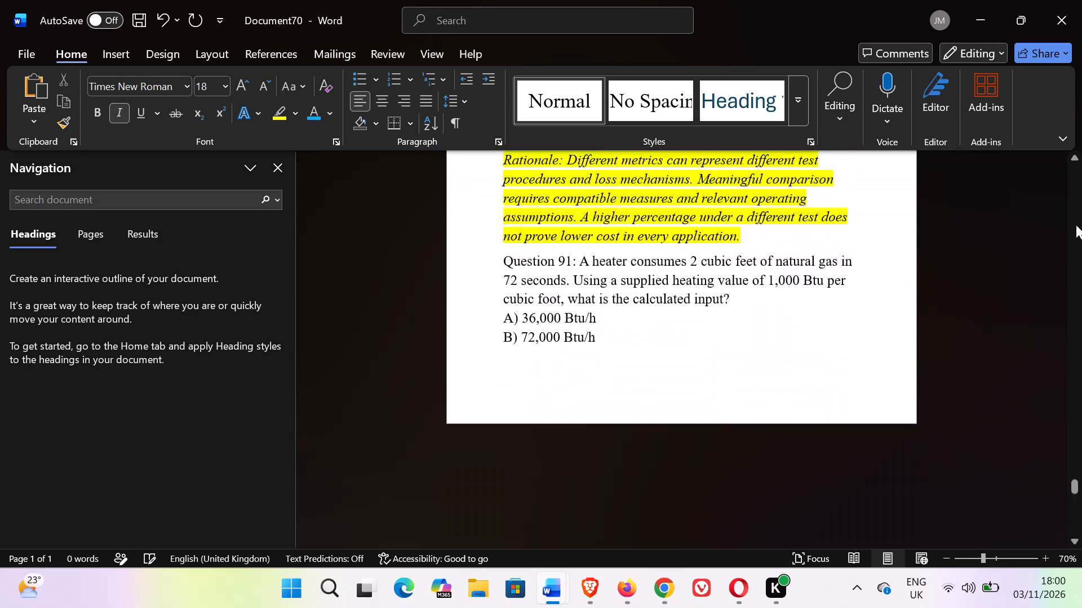
{"action": "left_click", "coordinate": [1076, 225]}
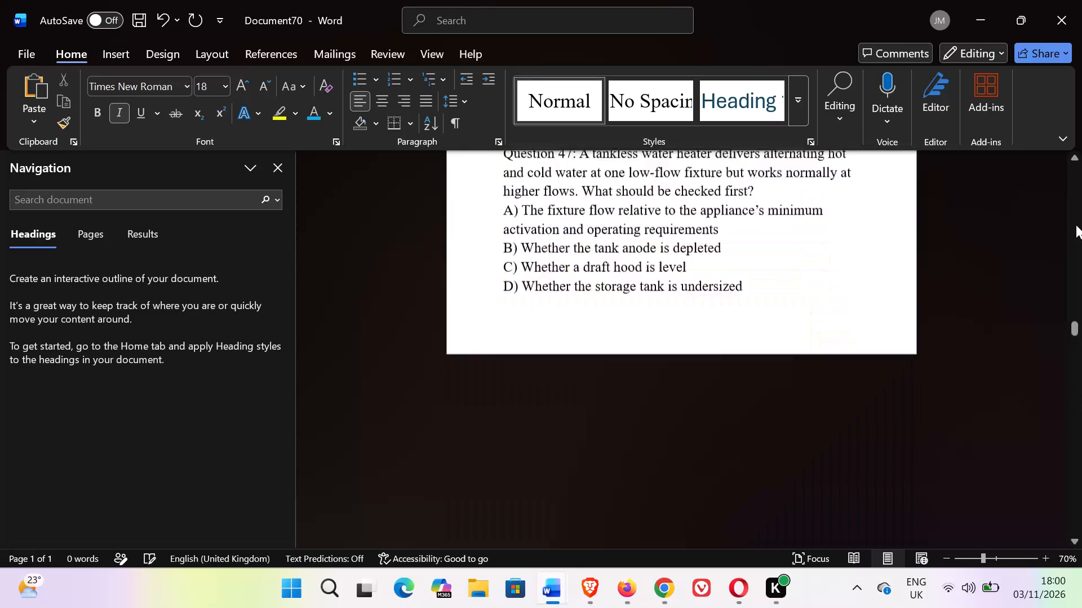
{"action": "triple_click", "coordinate": [1076, 225]}
{"action": "triple_click", "coordinate": [1076, 225]}
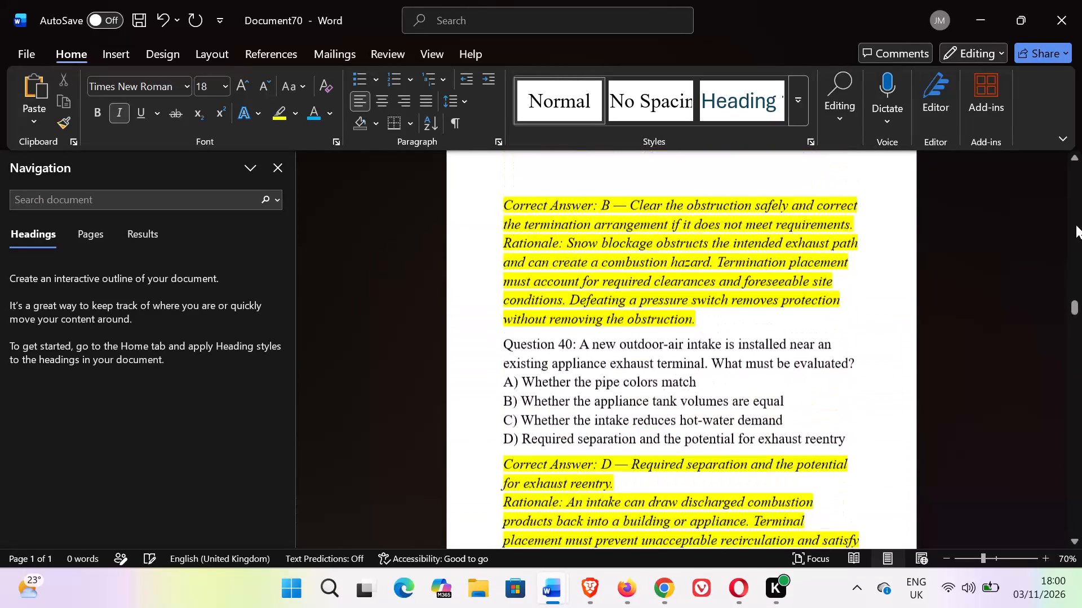
{"action": "double_click", "coordinate": [1076, 225]}
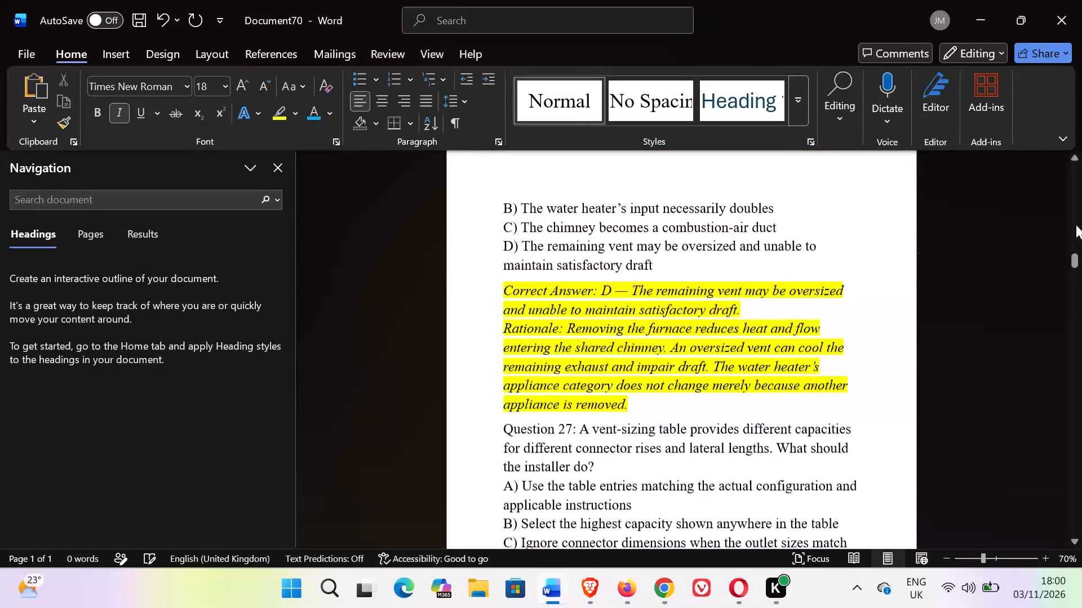
{"action": "left_click", "coordinate": [1076, 225]}
{"action": "left_click", "coordinate": [1076, 225]}
{"action": "double_click", "coordinate": [1076, 225]}
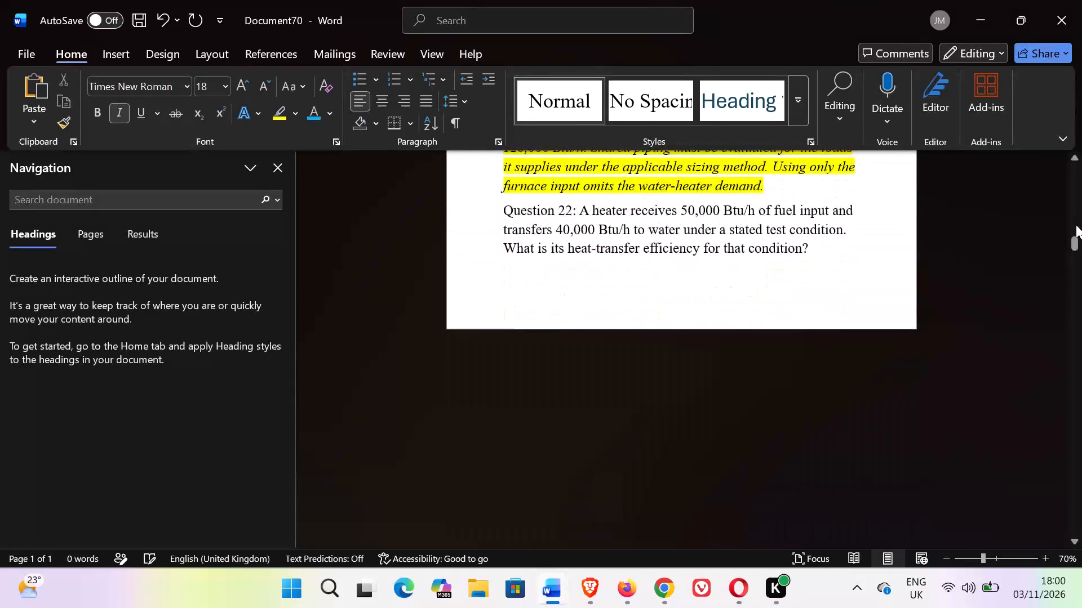
{"action": "left_click", "coordinate": [1076, 225]}
{"action": "left_click_drag", "start_coordinate": [1076, 225], "coordinate": [1076, 223]}
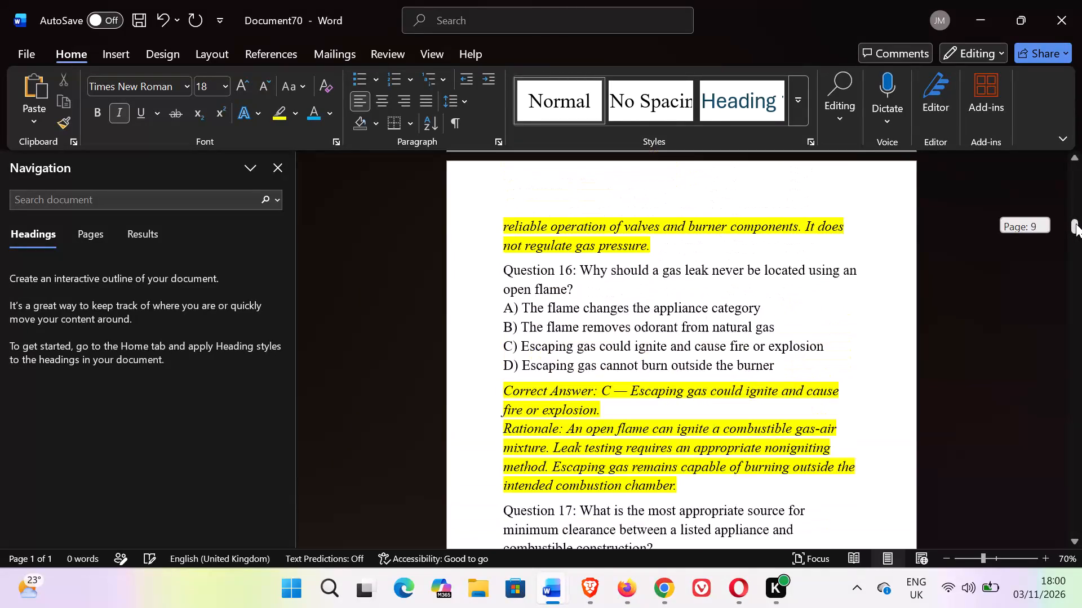
{"action": "left_click_drag", "start_coordinate": [1076, 223], "coordinate": [1075, 166]}
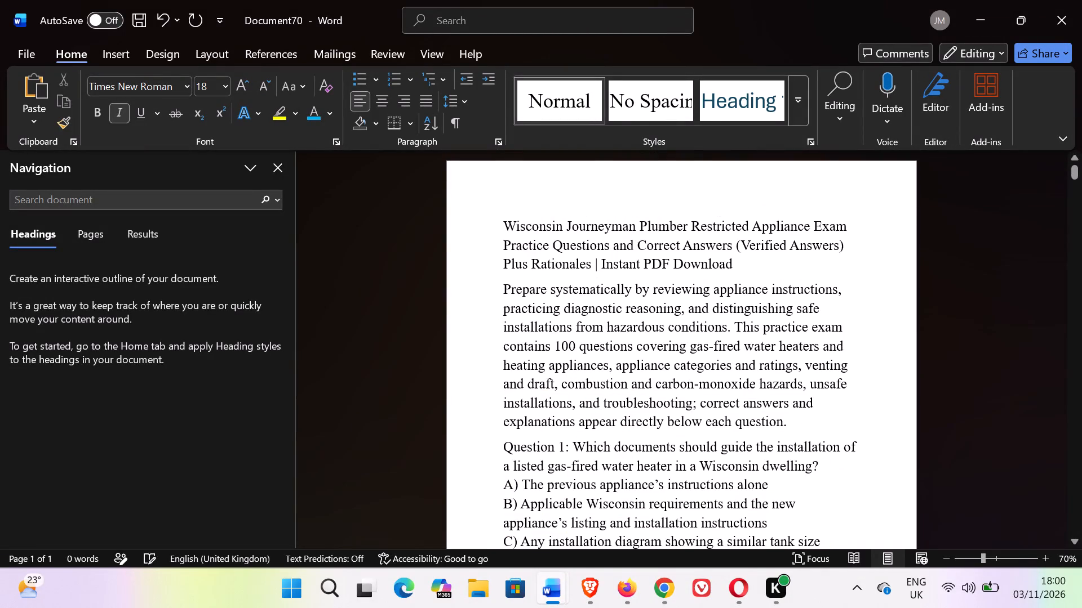
{"action": "left_click_drag", "start_coordinate": [582, 425], "coordinate": [758, 419]}
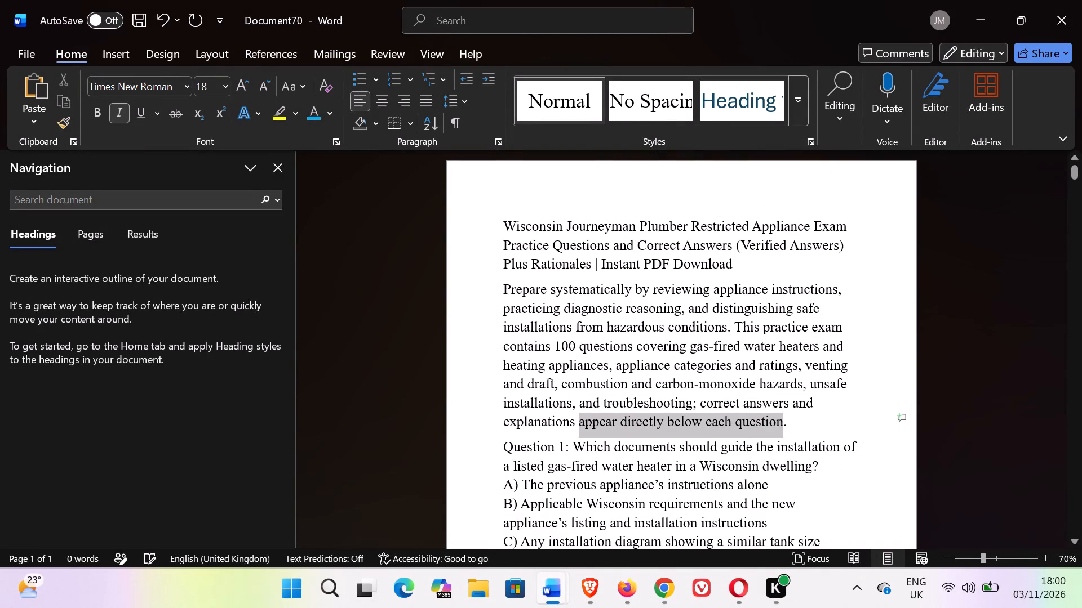
{"action": "left_click_drag", "start_coordinate": [758, 419], "coordinate": [759, 419]}
{"action": "key", "text": "BackSpace"}
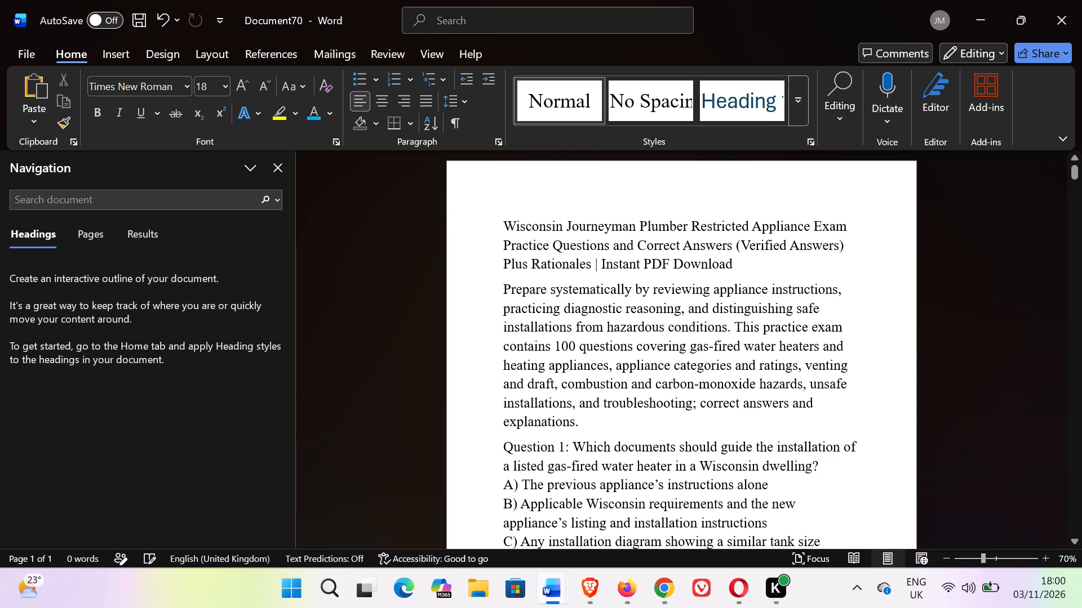
Colour the text of the introductory paragraph light blue.
{"action": "left_click_drag", "start_coordinate": [588, 415], "coordinate": [503, 302]}
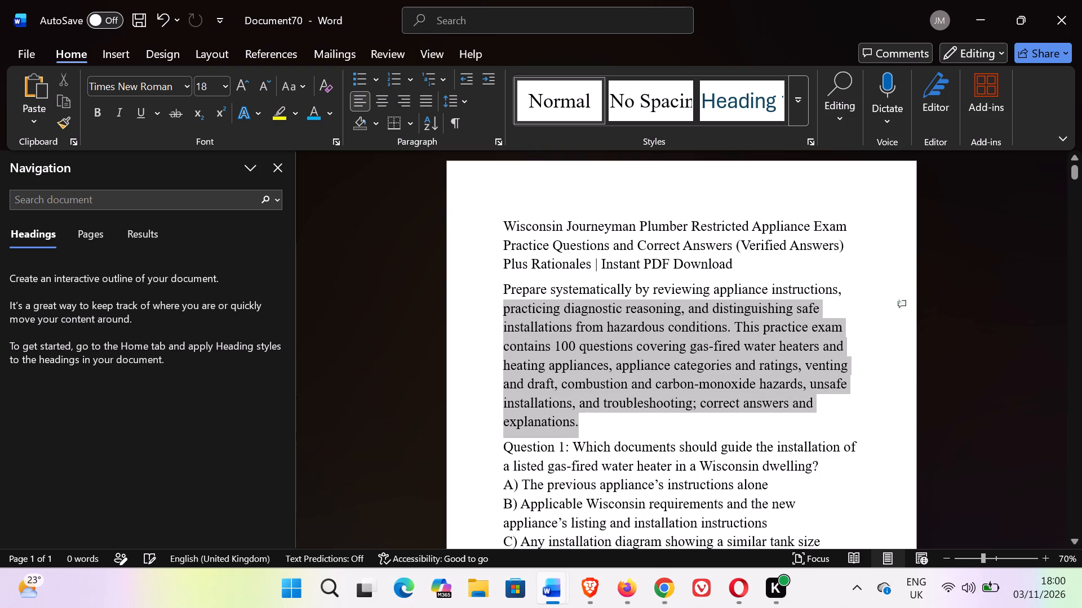
{"action": "left_click_drag", "start_coordinate": [503, 302], "coordinate": [502, 297]}
{"action": "left_click", "coordinate": [605, 271]}
{"action": "left_click", "coordinate": [620, 301]}
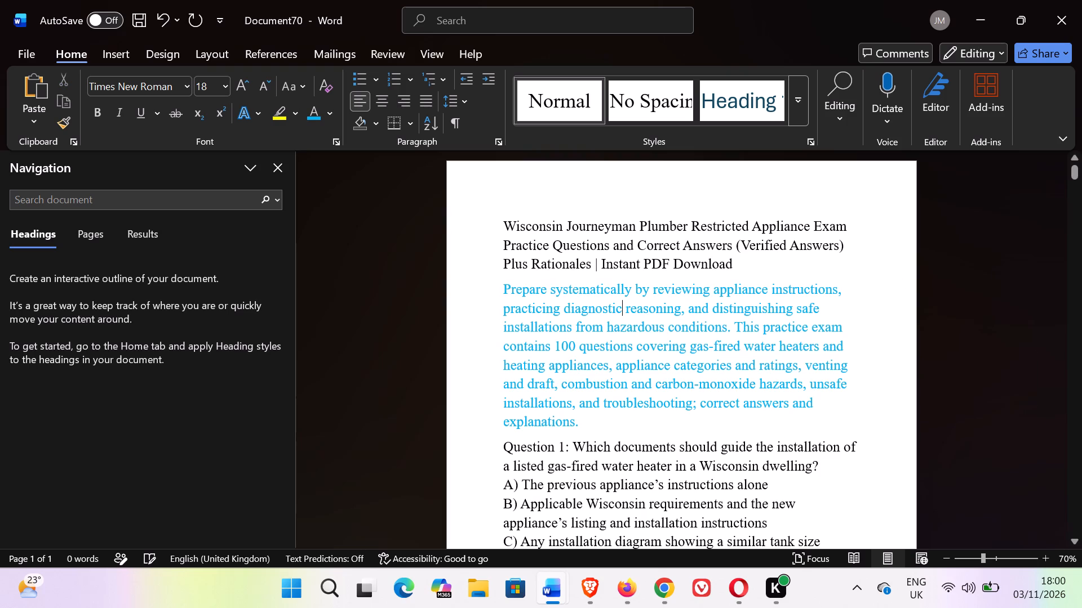
Format the exam title at 24 pt in dark red, bold and underlined.
{"action": "left_click_drag", "start_coordinate": [742, 261], "coordinate": [516, 230]}
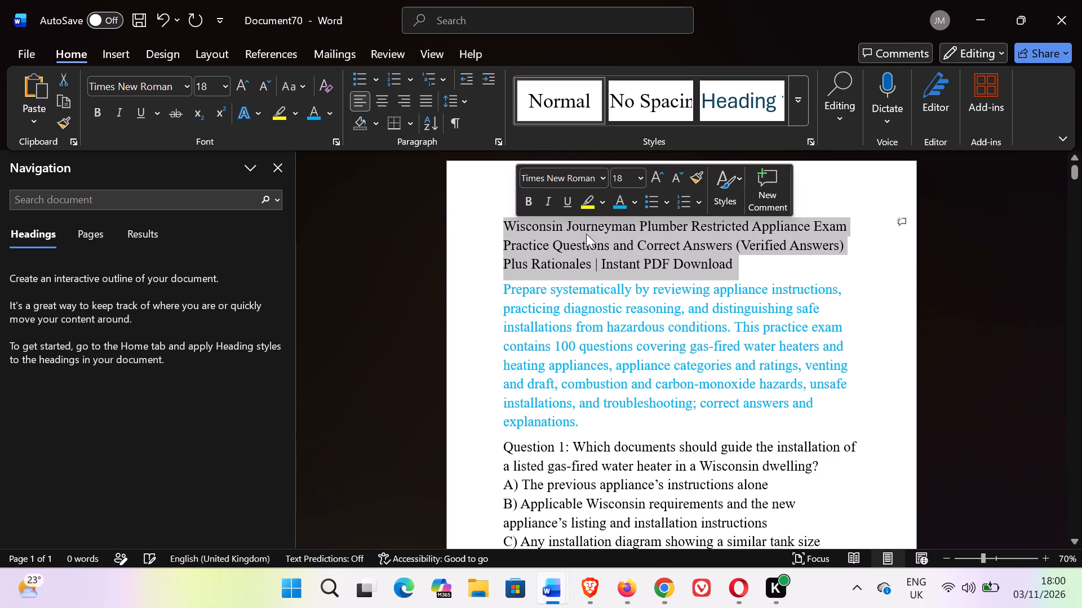
{"action": "left_click", "coordinate": [640, 176]}
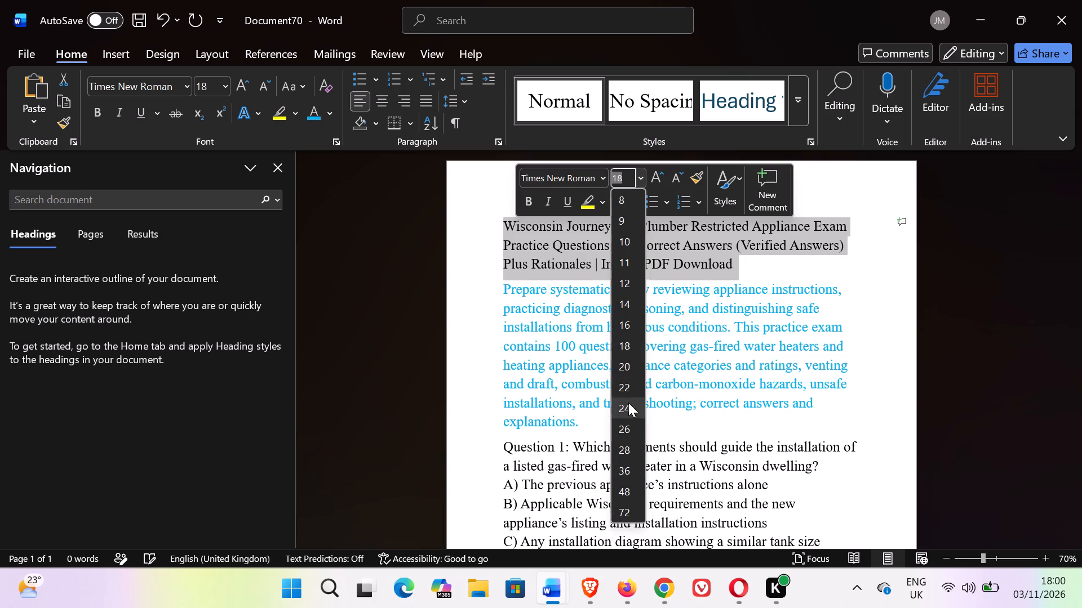
{"action": "left_click", "coordinate": [628, 404]}
{"action": "left_click", "coordinate": [637, 200]}
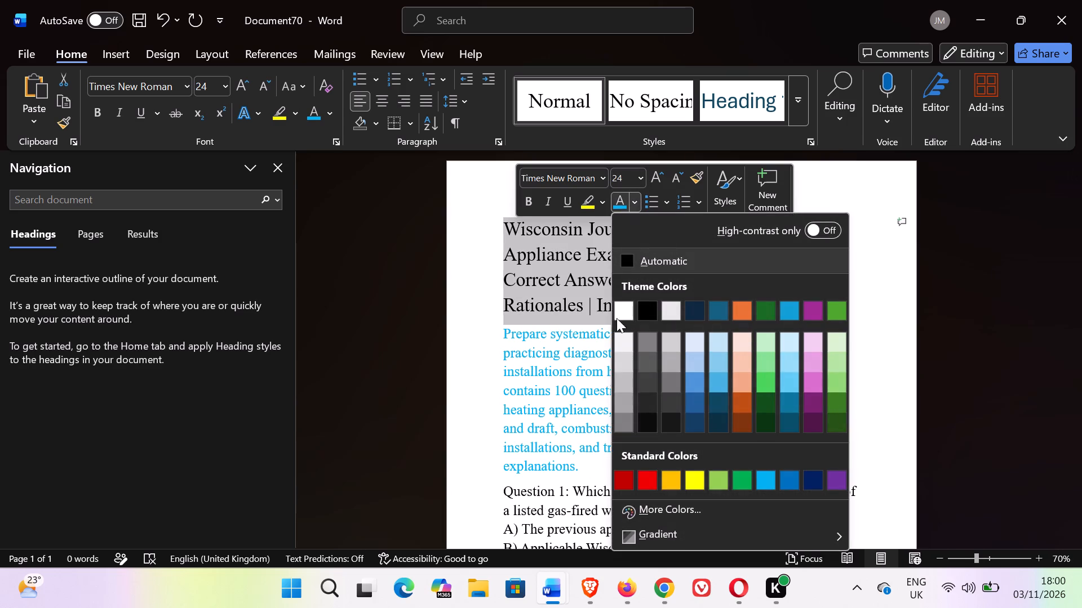
{"action": "left_click", "coordinate": [622, 471]}
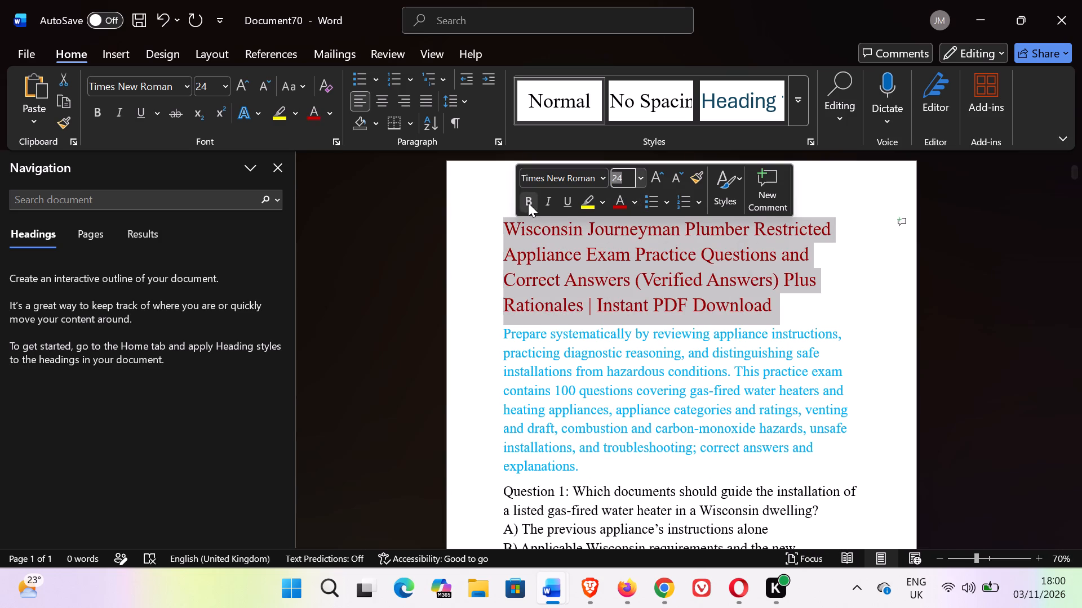
{"action": "left_click", "coordinate": [528, 203]}
{"action": "left_click", "coordinate": [561, 203]}
{"action": "left_click", "coordinate": [566, 236]}
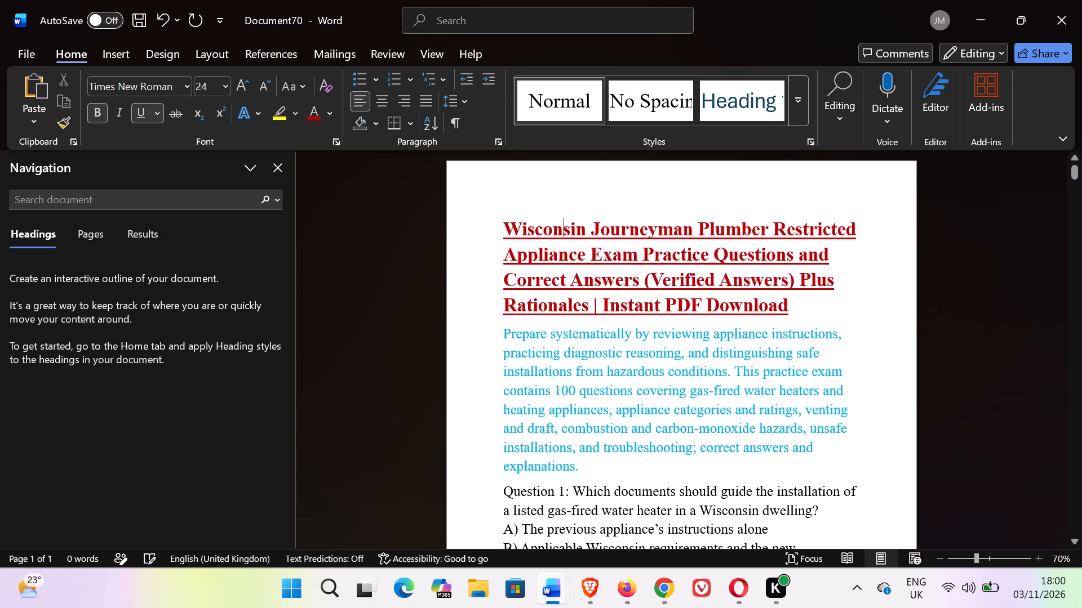
Add a box page border to the whole document.
{"action": "scroll", "coordinate": [565, 303], "scroll_direction": "down", "scroll_amount": 9}
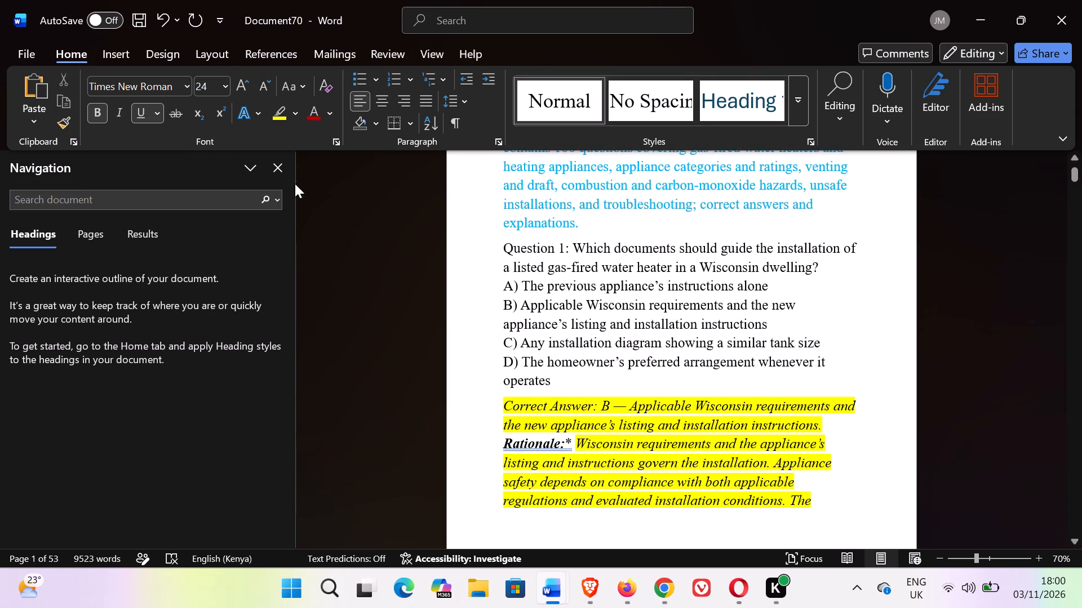
{"action": "left_click", "coordinate": [150, 60]}
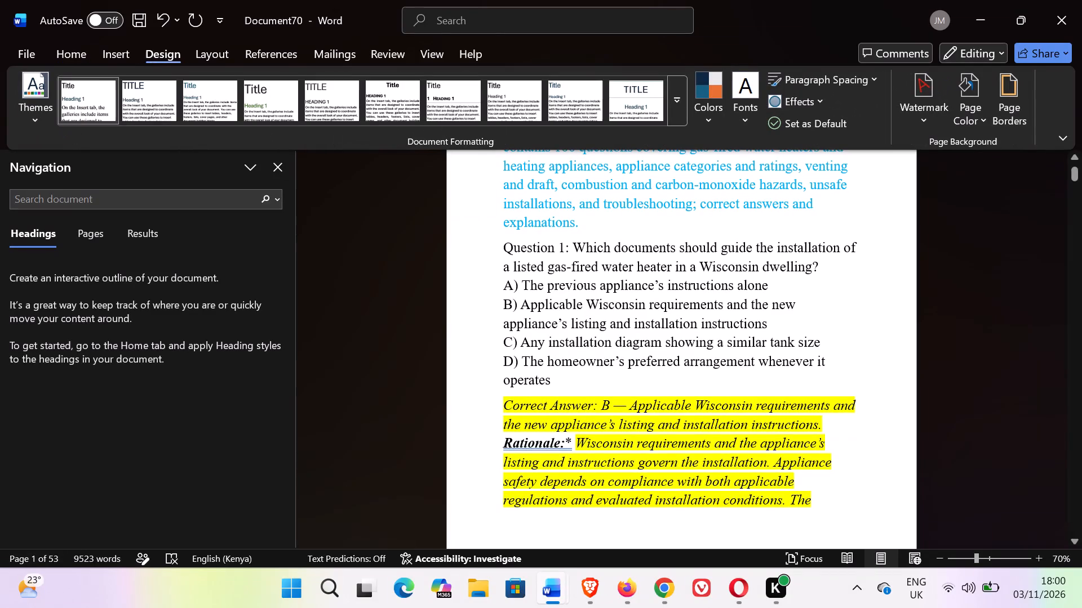
{"action": "left_click", "coordinate": [1003, 109]}
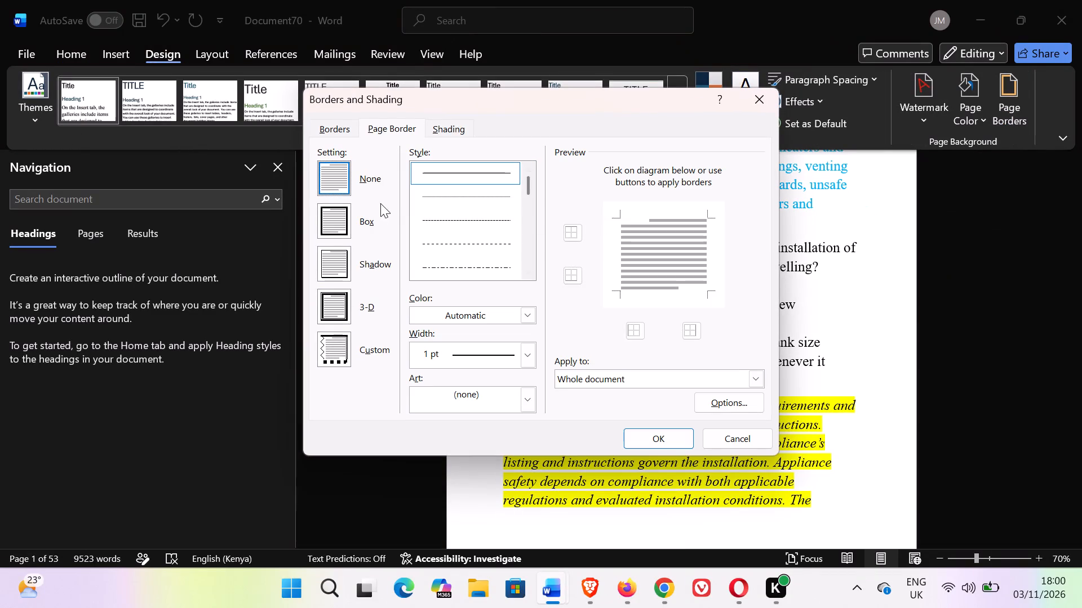
{"action": "left_click", "coordinate": [327, 223]}
{"action": "left_click", "coordinate": [650, 439]}
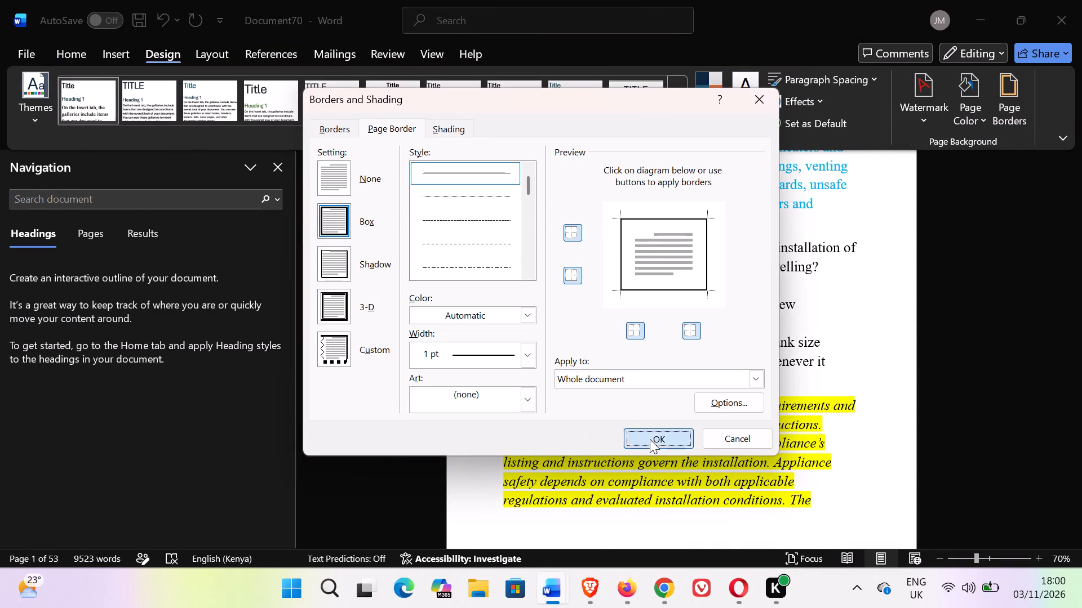
Save the exam as a PDF in the acc2 folder with 3 prefixed to its file name, and close the opened PDF.
{"action": "key", "text": "F12"}
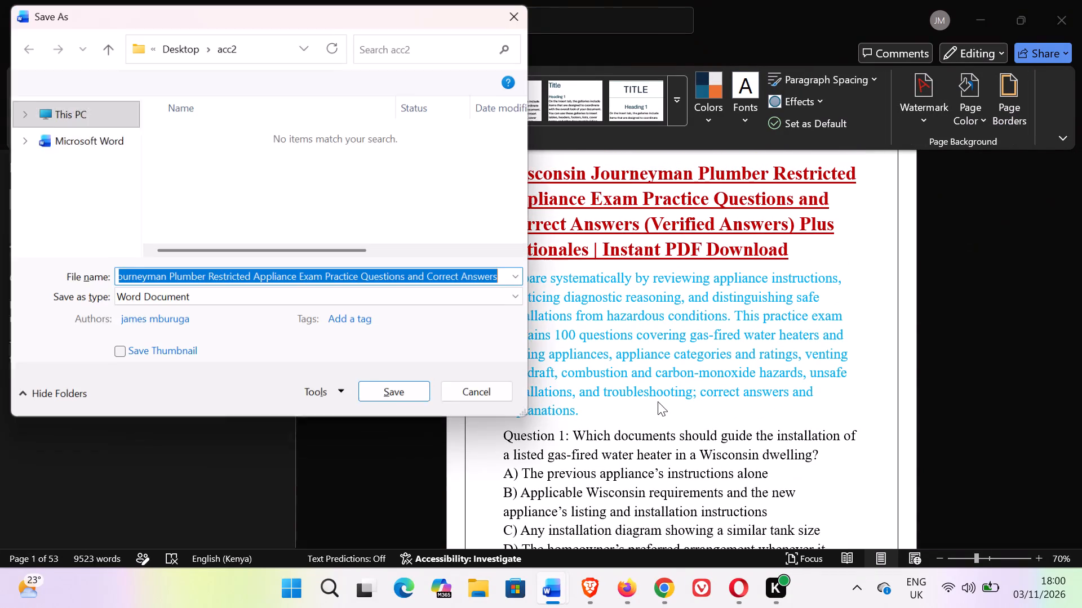
{"action": "left_click", "coordinate": [174, 298]}
{"action": "left_click", "coordinate": [148, 403]}
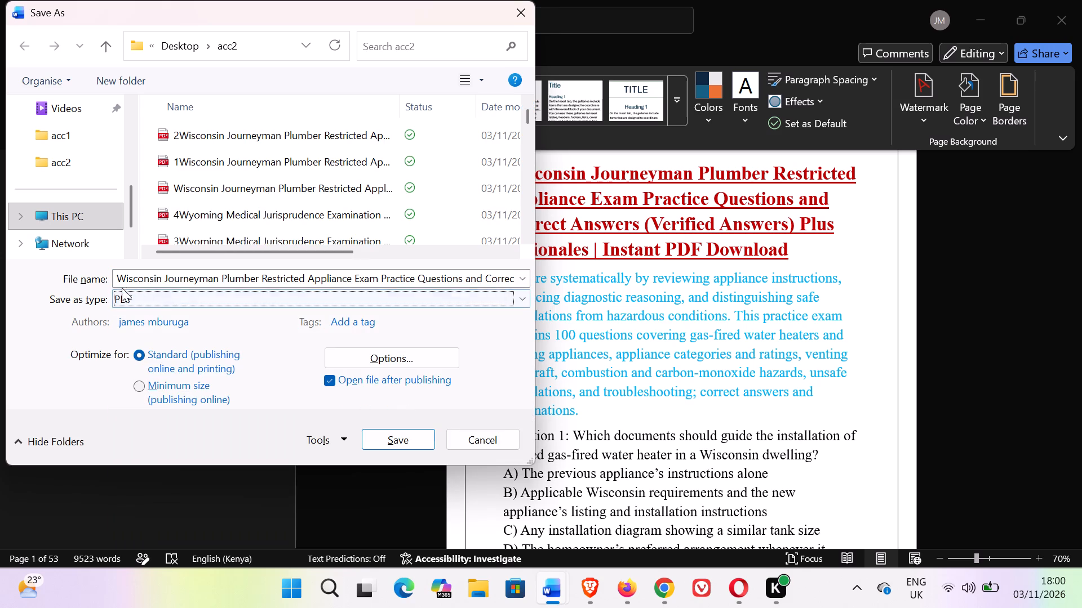
{"action": "left_click", "coordinate": [114, 280]}
{"action": "double_click", "coordinate": [114, 280]}
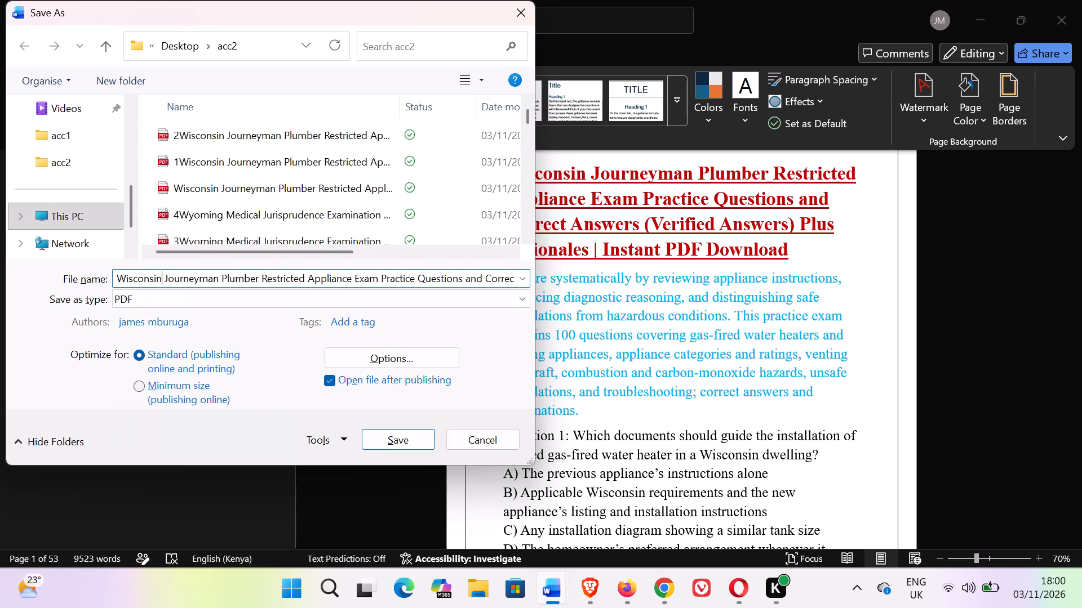
{"action": "left_click", "coordinate": [114, 280]}
{"action": "key", "text": "3"}
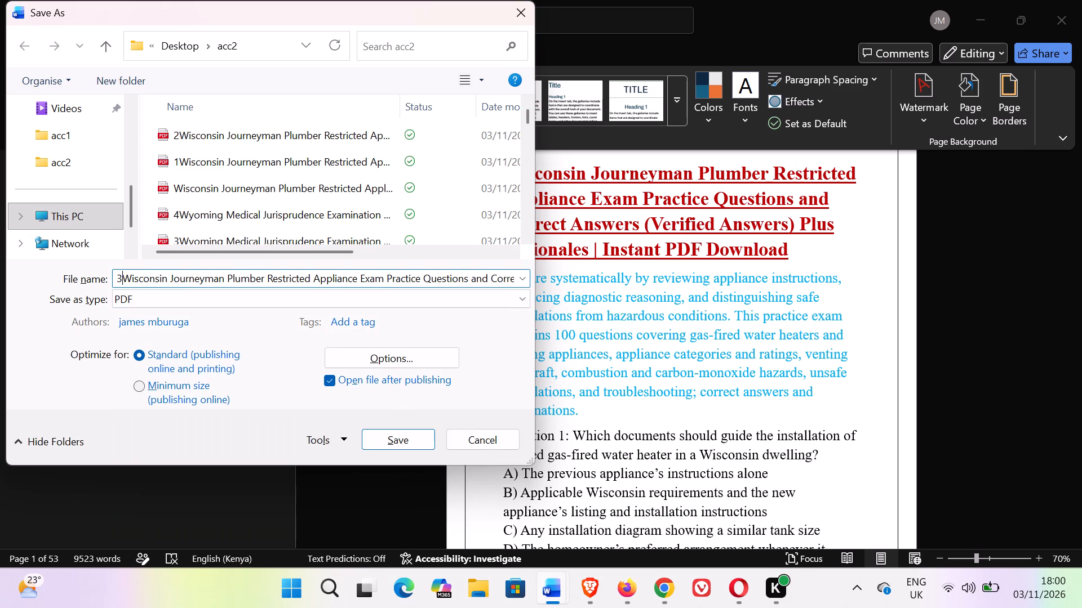
{"action": "key", "text": "Return"}
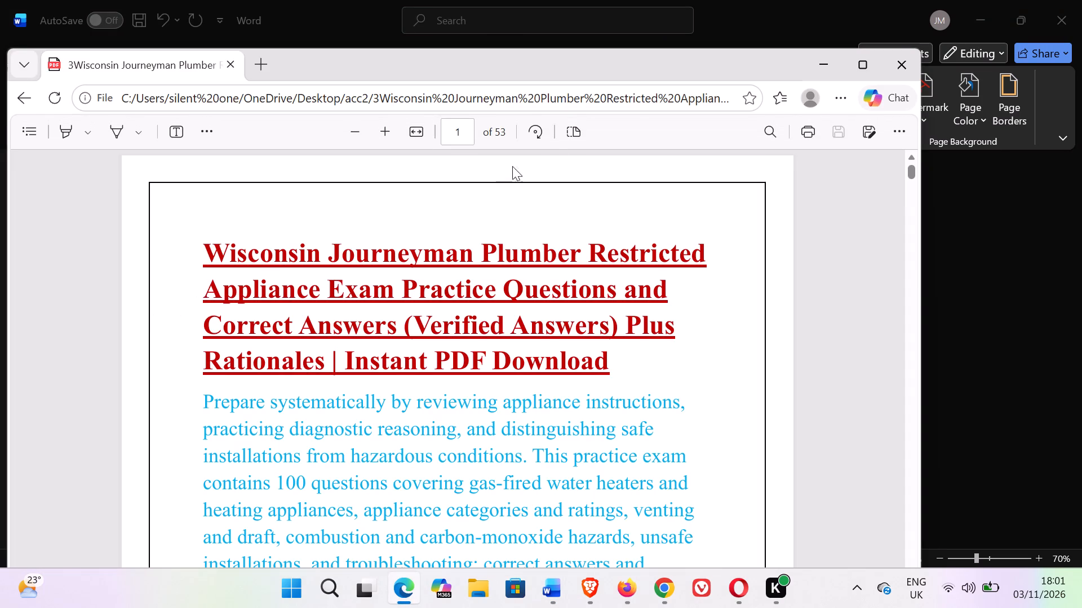
{"action": "left_click", "coordinate": [902, 73]}
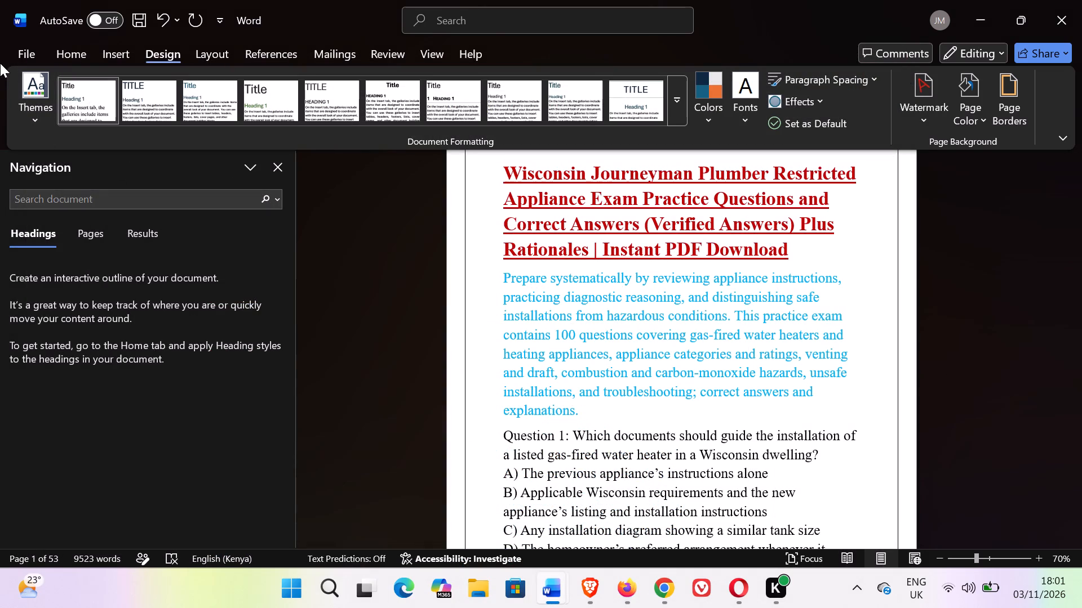
Create a new blank document.
{"action": "left_click", "coordinate": [20, 59]}
{"action": "left_click", "coordinate": [269, 195]}
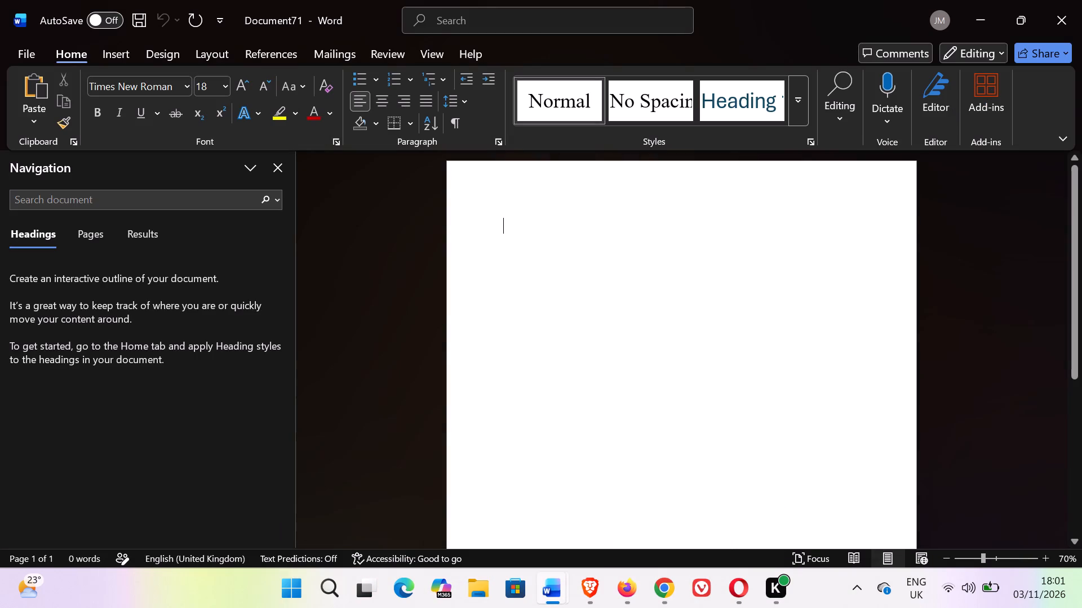
{"action": "left_click", "coordinate": [698, 345]}
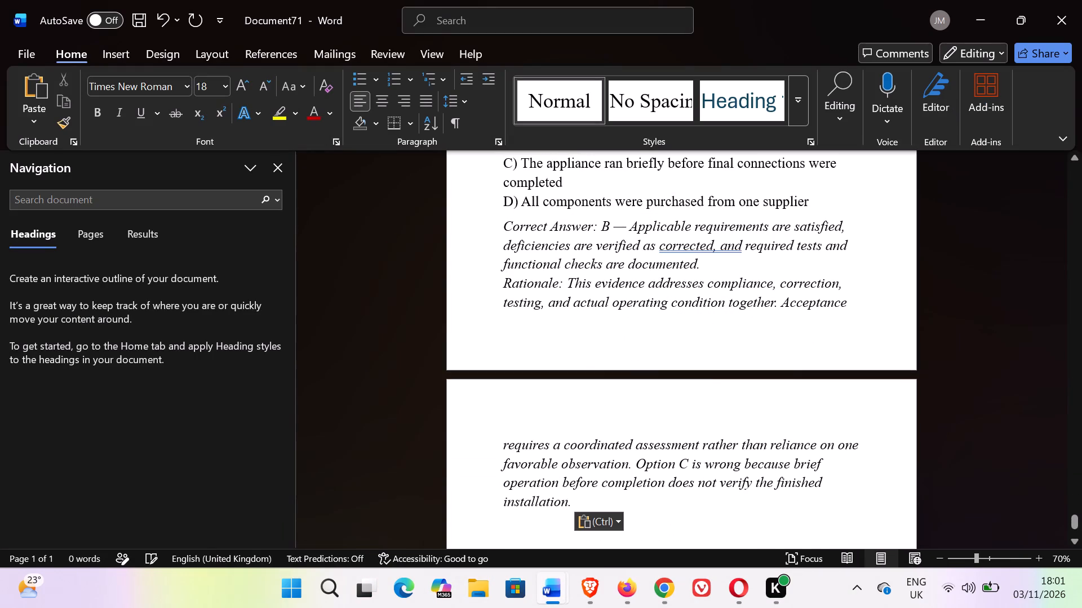
Delete the docs.legis.wisconsin citation at the end of Question 99's rationale.
{"action": "scroll", "coordinate": [661, 345], "scroll_direction": "up", "scroll_amount": 8}
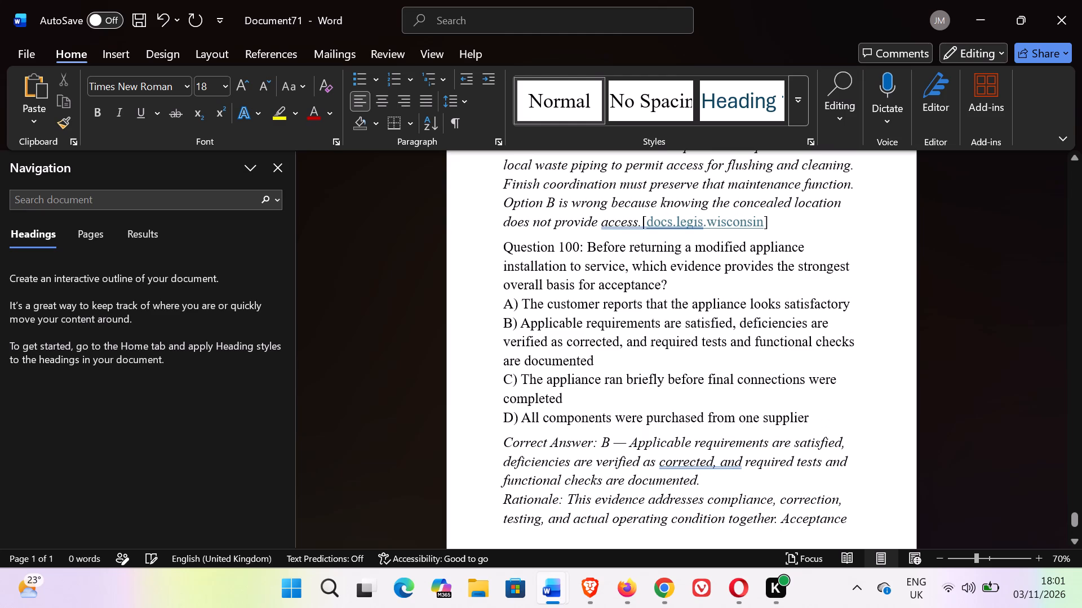
{"action": "left_click_drag", "start_coordinate": [773, 227], "coordinate": [738, 227]}
{"action": "key", "text": "BackSpace"}
{"action": "key", "text": "BackSpace"}
Work back through the exam and delete the docs.legis.wisconsin citation at the end of Question 89's rationale.
{"action": "scroll", "coordinate": [739, 228], "scroll_direction": "up", "scroll_amount": 2}
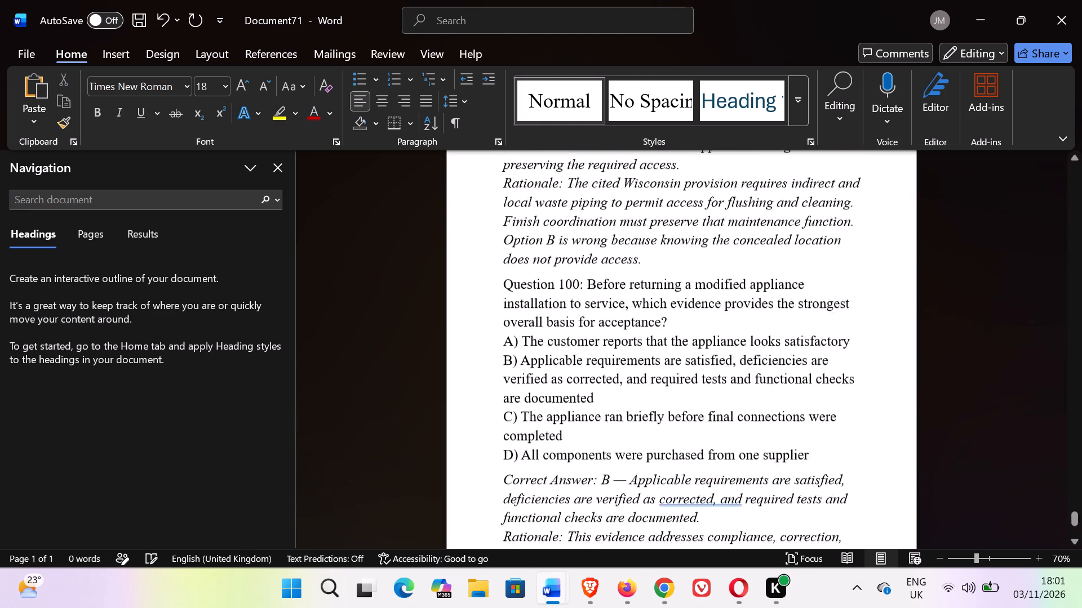
{"action": "scroll", "coordinate": [739, 228], "scroll_direction": "up", "scroll_amount": 20}
{"action": "scroll", "coordinate": [739, 228], "scroll_direction": "up", "scroll_amount": 2}
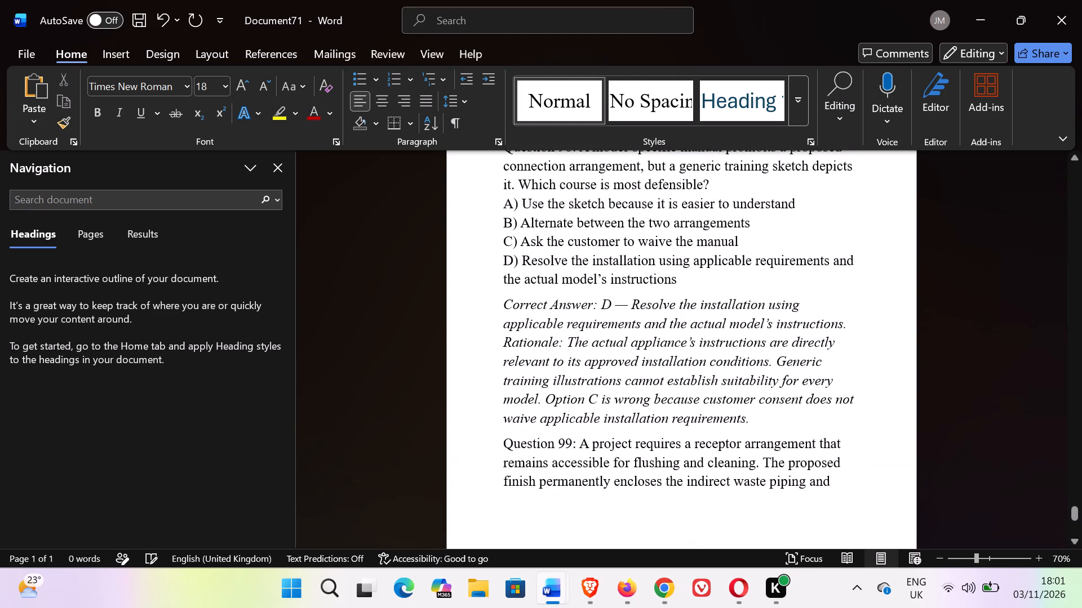
{"action": "scroll", "coordinate": [776, 269], "scroll_direction": "up", "scroll_amount": 3}
{"action": "left_click", "coordinate": [1076, 257]}
{"action": "left_click", "coordinate": [1076, 256]}
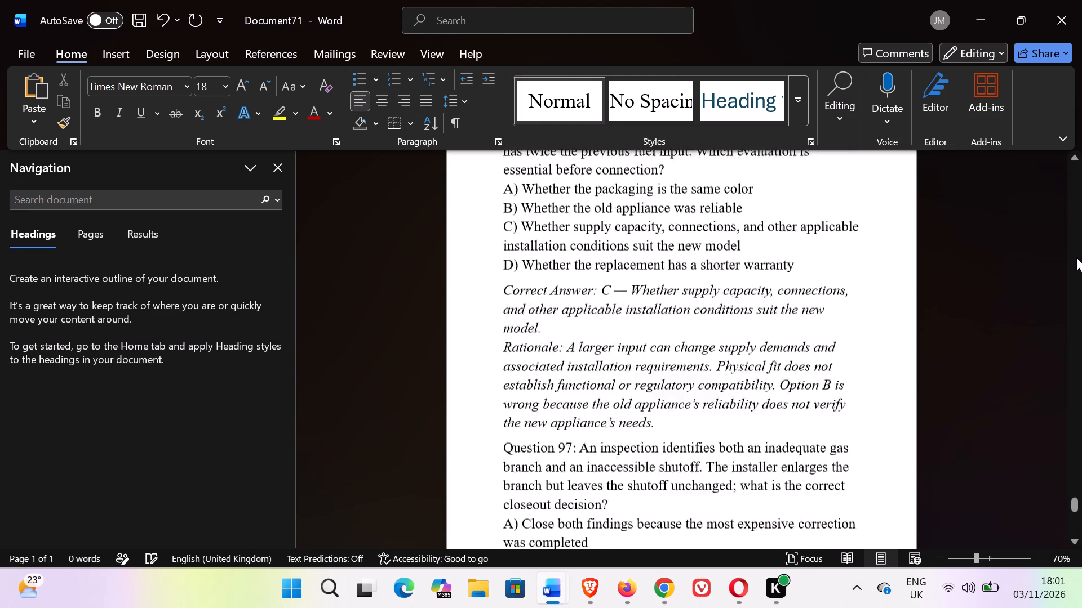
{"action": "left_click", "coordinate": [1076, 257]}
{"action": "left_click", "coordinate": [1076, 257]}
{"action": "left_click", "coordinate": [1076, 257]}
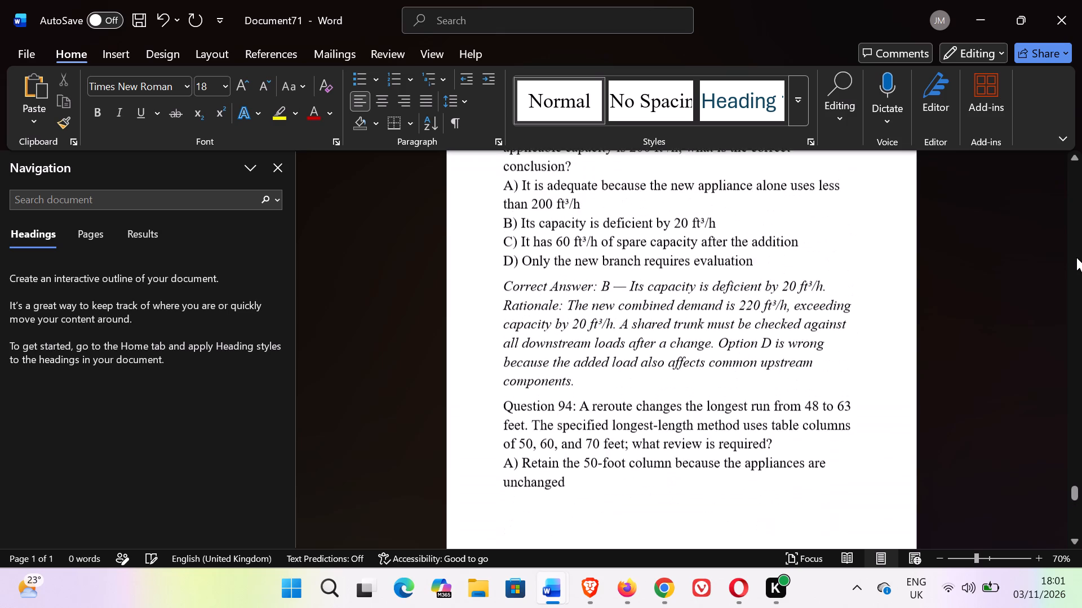
{"action": "left_click", "coordinate": [1076, 257]}
{"action": "left_click", "coordinate": [1076, 257]}
{"action": "left_click", "coordinate": [1076, 257]}
{"action": "double_click", "coordinate": [1076, 257]}
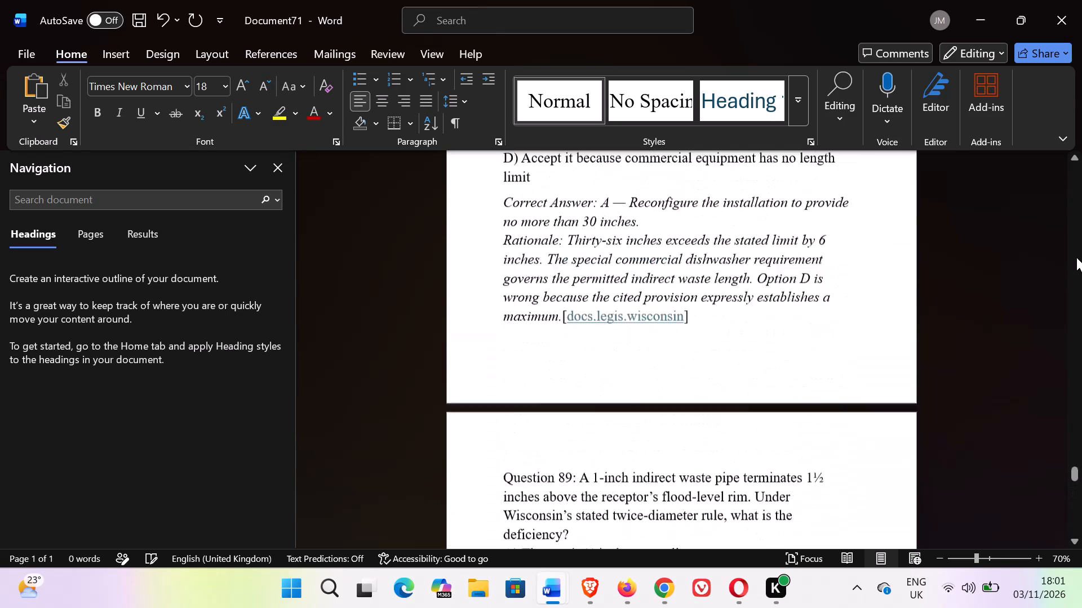
{"action": "scroll", "coordinate": [691, 400], "scroll_direction": "down", "scroll_amount": 15}
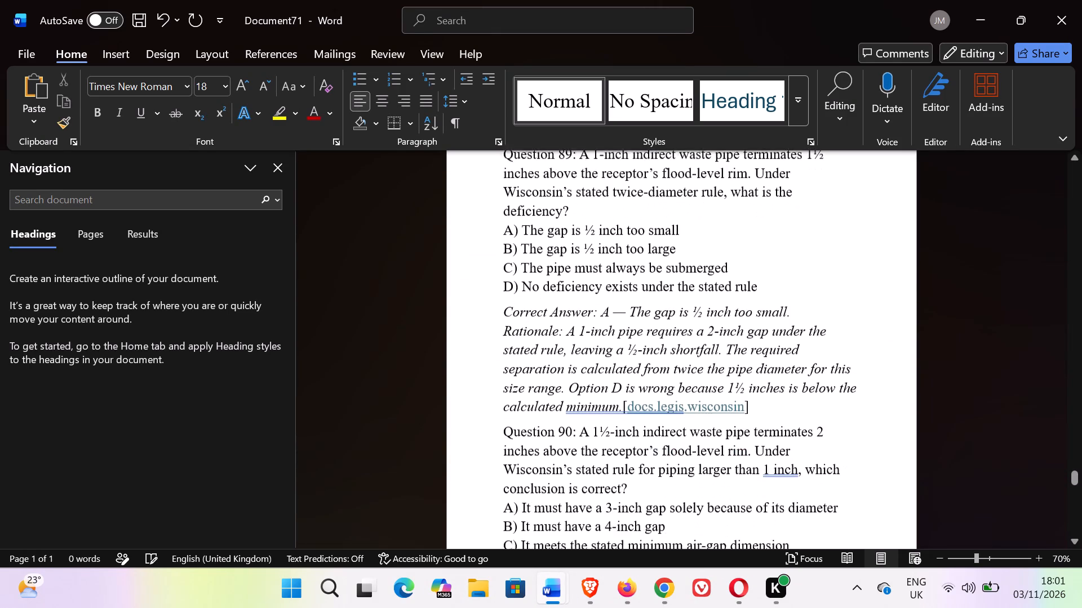
{"action": "left_click_drag", "start_coordinate": [752, 387], "coordinate": [706, 377]}
{"action": "key", "text": "BackSpace"}
{"action": "key", "text": "BackSpace"}
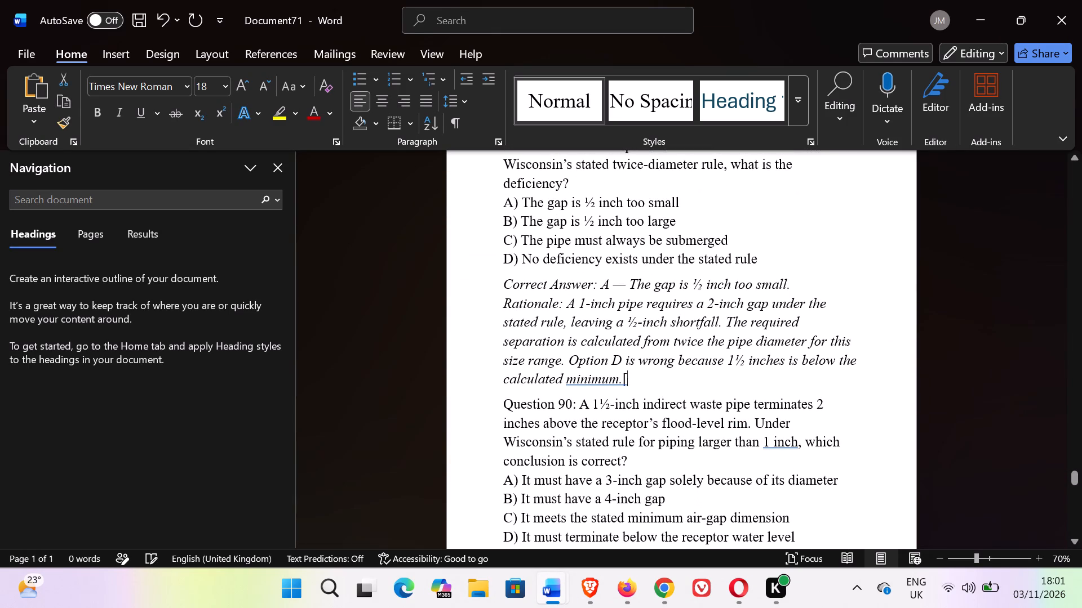
Delete the docs.legis.wisconsin citations at the end of the rationales for Questions 88 and 87.
{"action": "scroll", "coordinate": [693, 369], "scroll_direction": "up", "scroll_amount": 13}
{"action": "left_click_drag", "start_coordinate": [694, 322], "coordinate": [690, 322]}
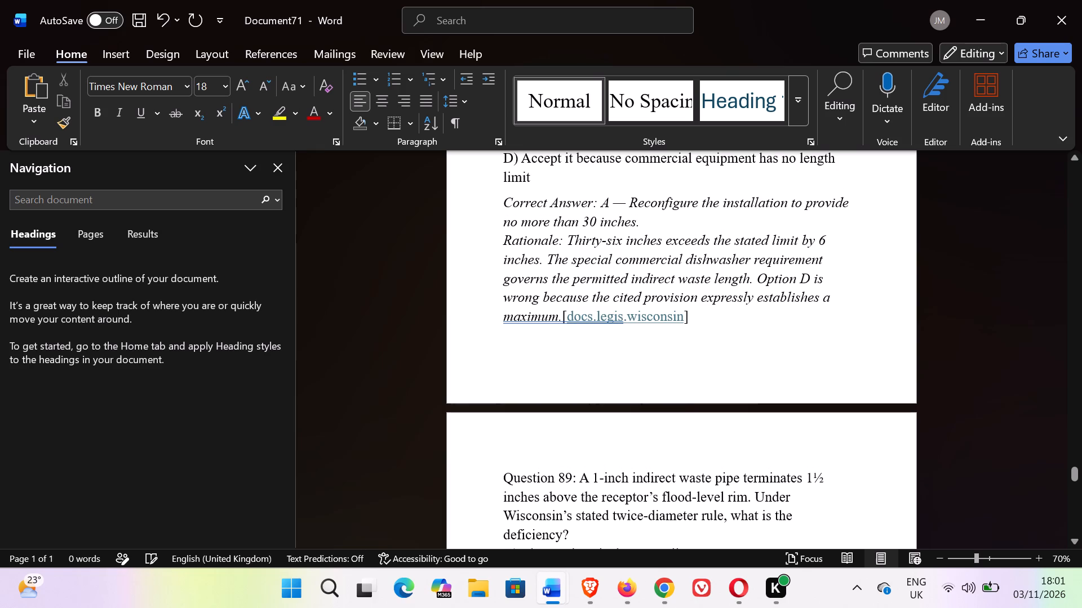
{"action": "left_click_drag", "start_coordinate": [690, 322], "coordinate": [632, 321]}
{"action": "key", "text": "BackSpace"}
{"action": "key", "text": "BackSpace"}
{"action": "scroll", "coordinate": [633, 321], "scroll_direction": "up", "scroll_amount": 11}
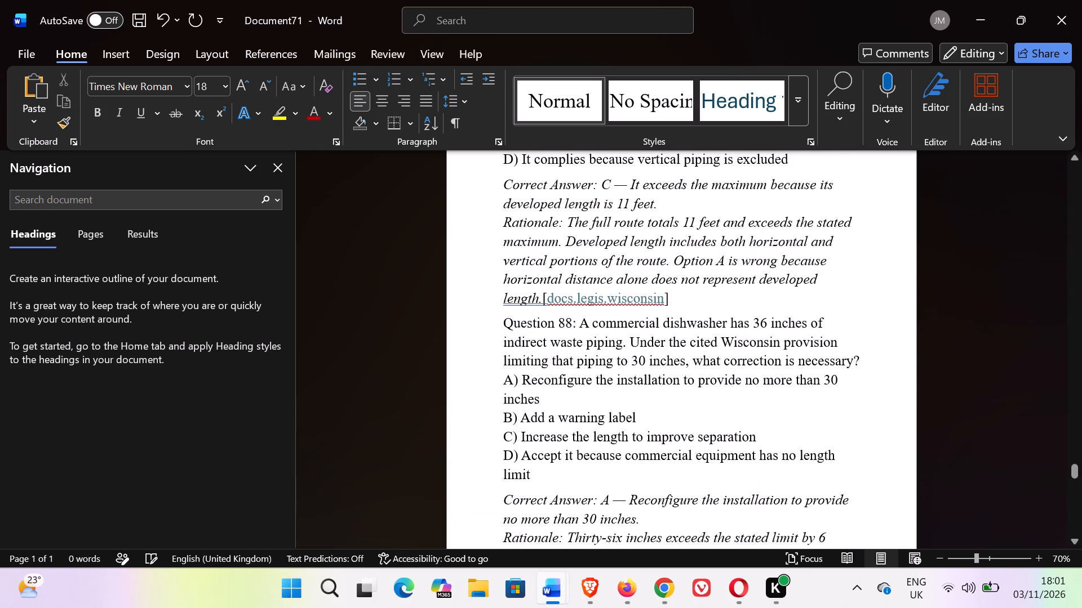
{"action": "left_click_drag", "start_coordinate": [672, 307], "coordinate": [646, 306]}
{"action": "key", "text": "BackSpace"}
{"action": "key", "text": "BackSpace"}
Review the exam's rationales from Question 86 back to Question 32 for remaining source citations.
{"action": "scroll", "coordinate": [649, 305], "scroll_direction": "up", "scroll_amount": 11}
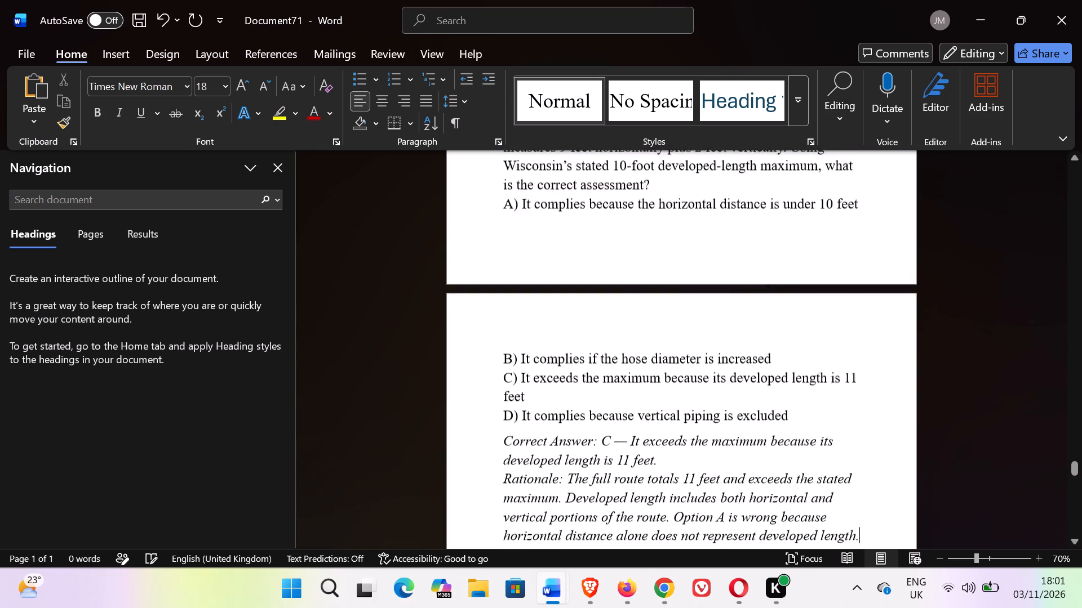
{"action": "scroll", "coordinate": [657, 294], "scroll_direction": "up", "scroll_amount": 17}
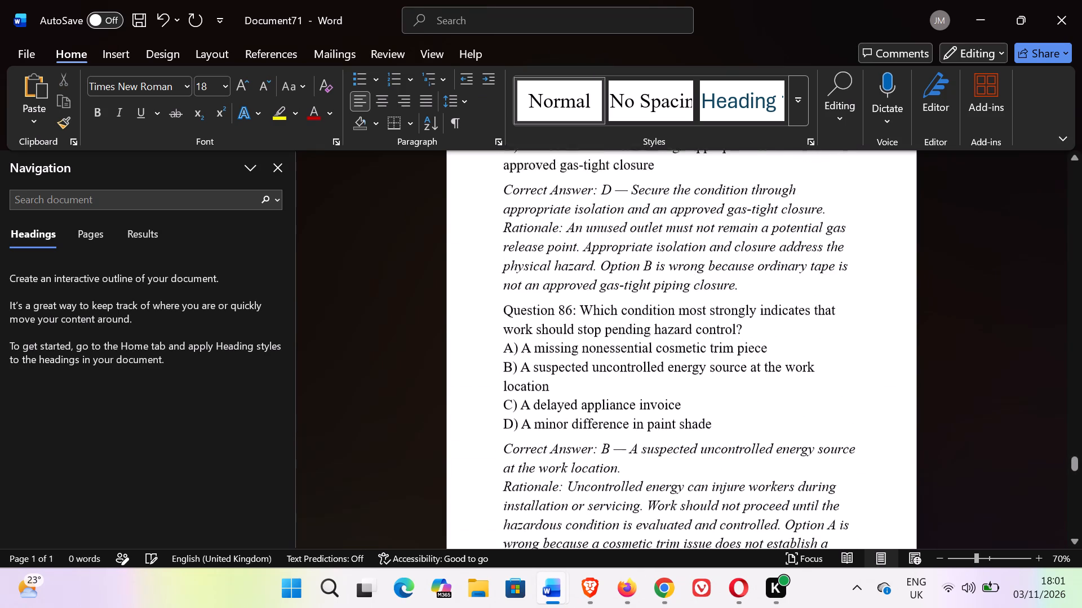
{"action": "scroll", "coordinate": [677, 265], "scroll_direction": "up", "scroll_amount": 19}
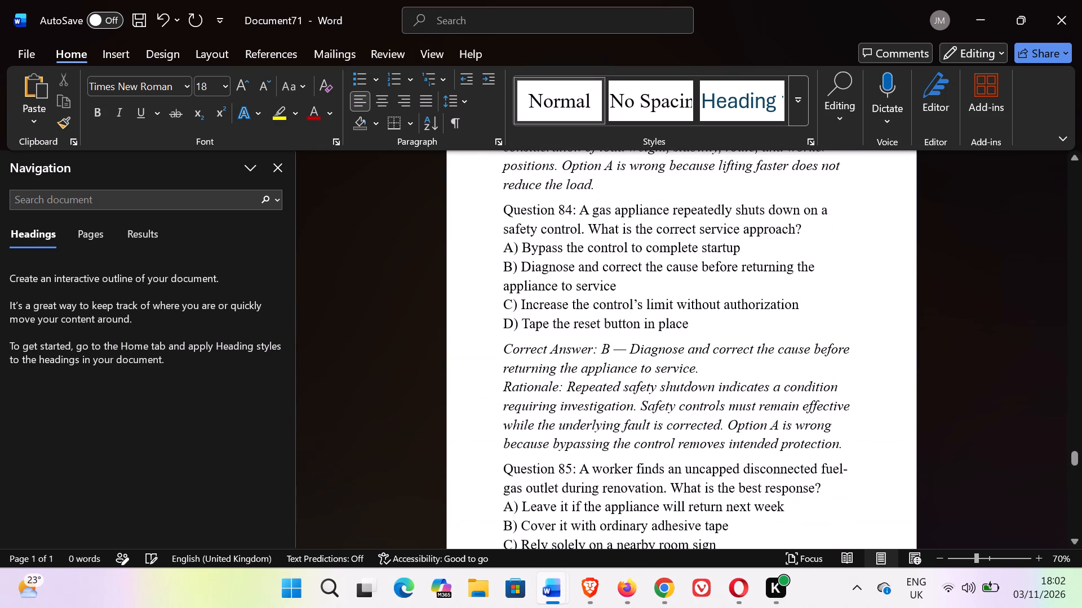
{"action": "left_click", "coordinate": [1076, 308]}
{"action": "left_click", "coordinate": [1076, 308]}
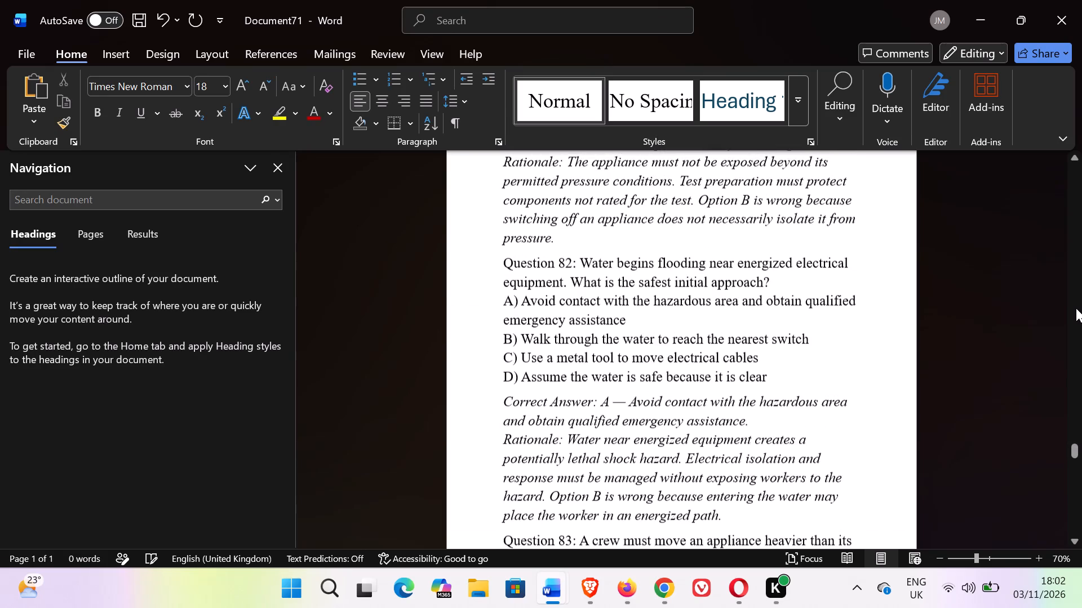
{"action": "left_click", "coordinate": [1076, 308]}
{"action": "left_click", "coordinate": [1077, 308]}
{"action": "left_click", "coordinate": [1077, 308]}
{"action": "left_click", "coordinate": [1077, 308]}
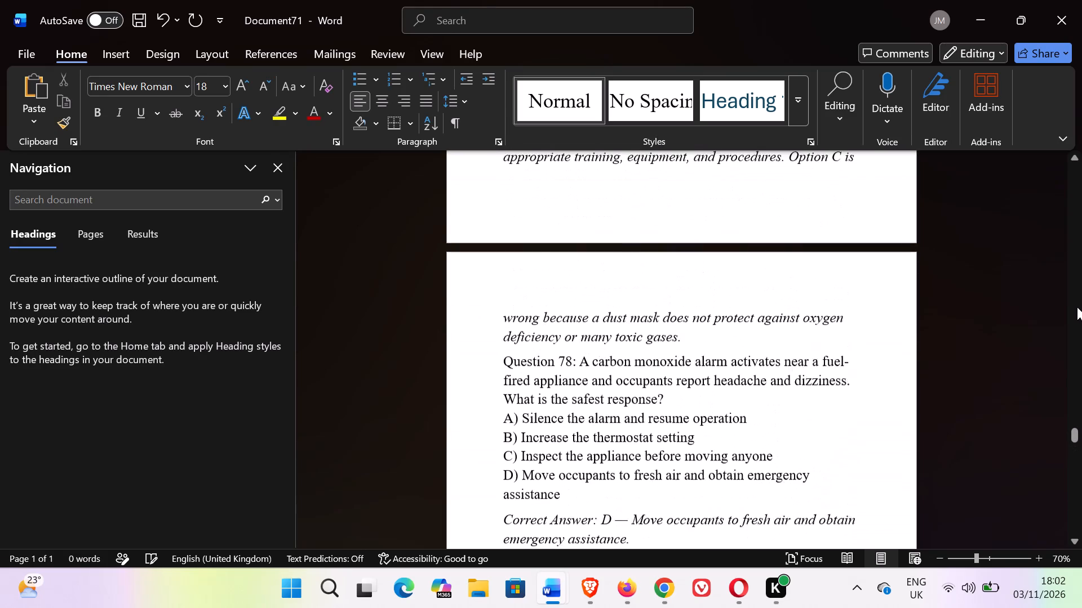
{"action": "left_click", "coordinate": [1077, 307]}
{"action": "left_click", "coordinate": [1077, 307]}
{"action": "left_click", "coordinate": [1077, 307]}
{"action": "left_click", "coordinate": [1077, 307]}
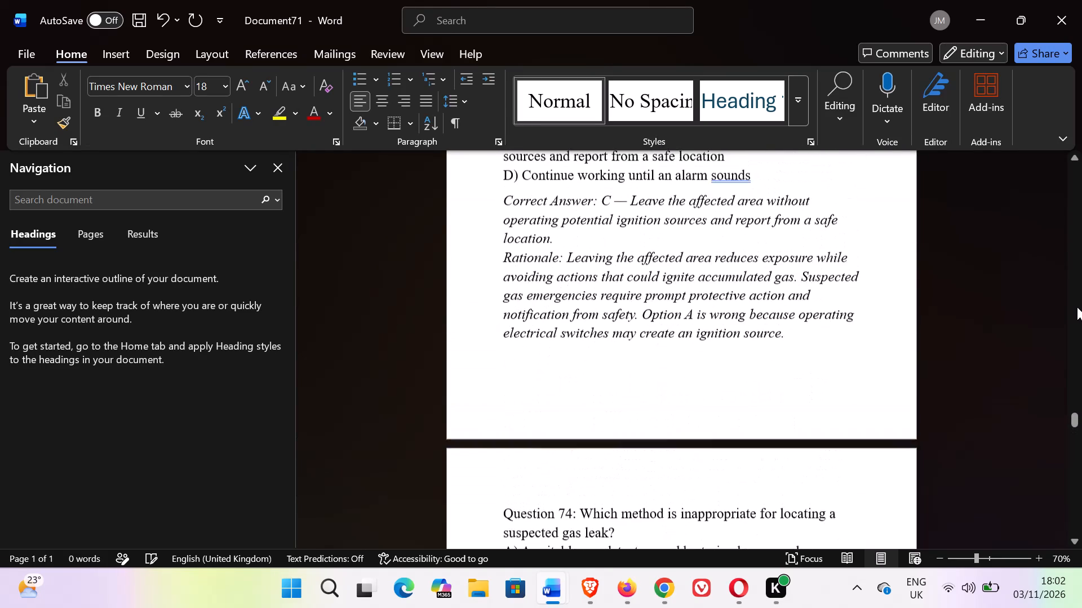
{"action": "left_click", "coordinate": [1077, 307]}
{"action": "left_click", "coordinate": [1081, 303]}
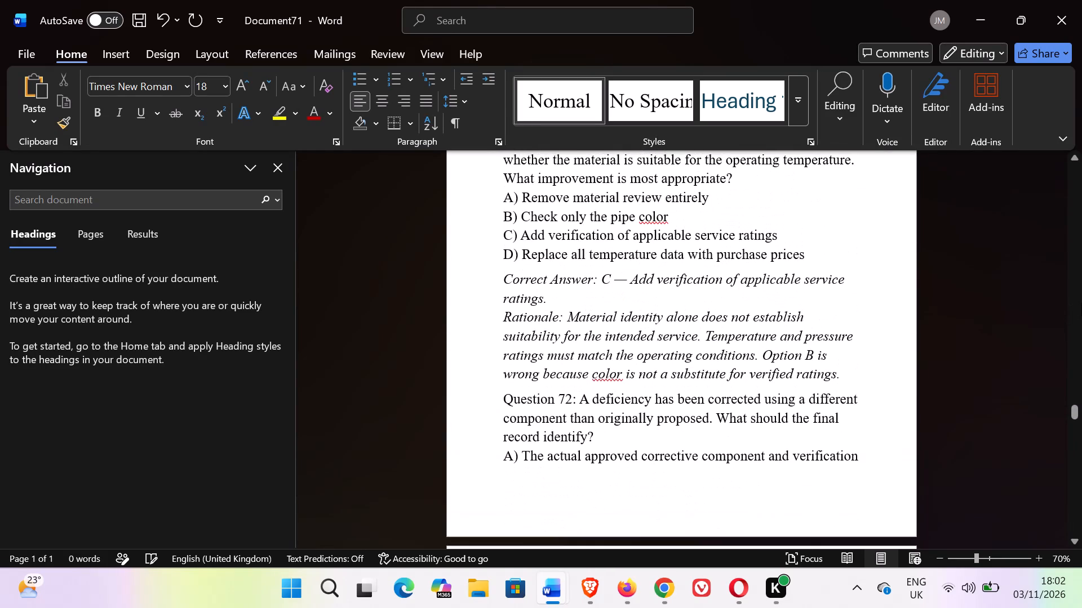
{"action": "left_click", "coordinate": [1077, 298]}
{"action": "left_click", "coordinate": [1077, 298]}
{"action": "left_click", "coordinate": [1077, 298]}
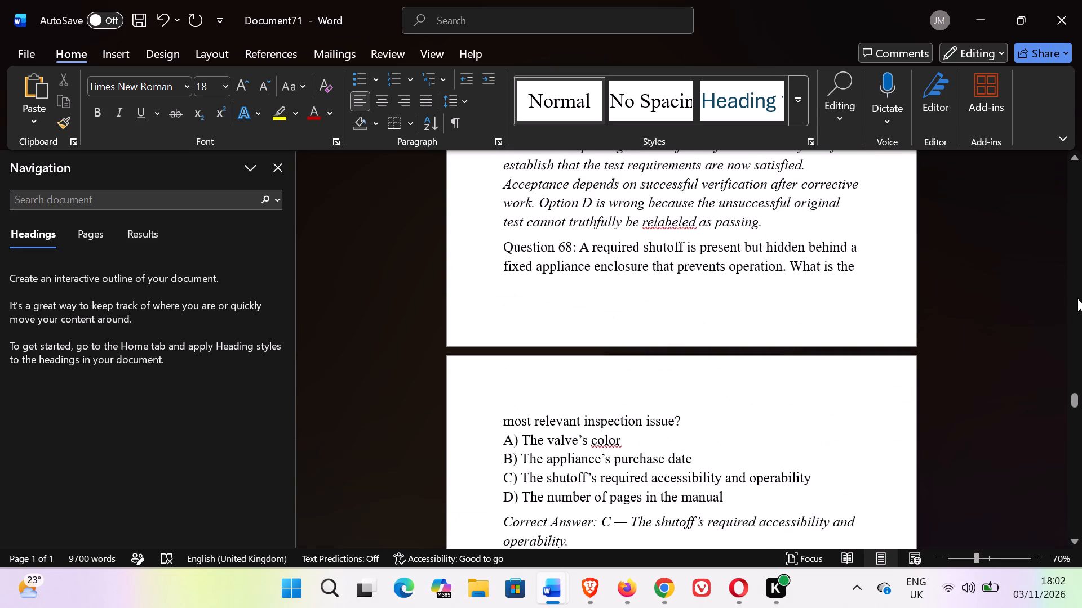
{"action": "left_click", "coordinate": [1077, 298]}
{"action": "left_click", "coordinate": [1077, 298]}
{"action": "left_click", "coordinate": [1077, 298]}
{"action": "left_click", "coordinate": [1077, 298]}
{"action": "left_click", "coordinate": [1077, 298]}
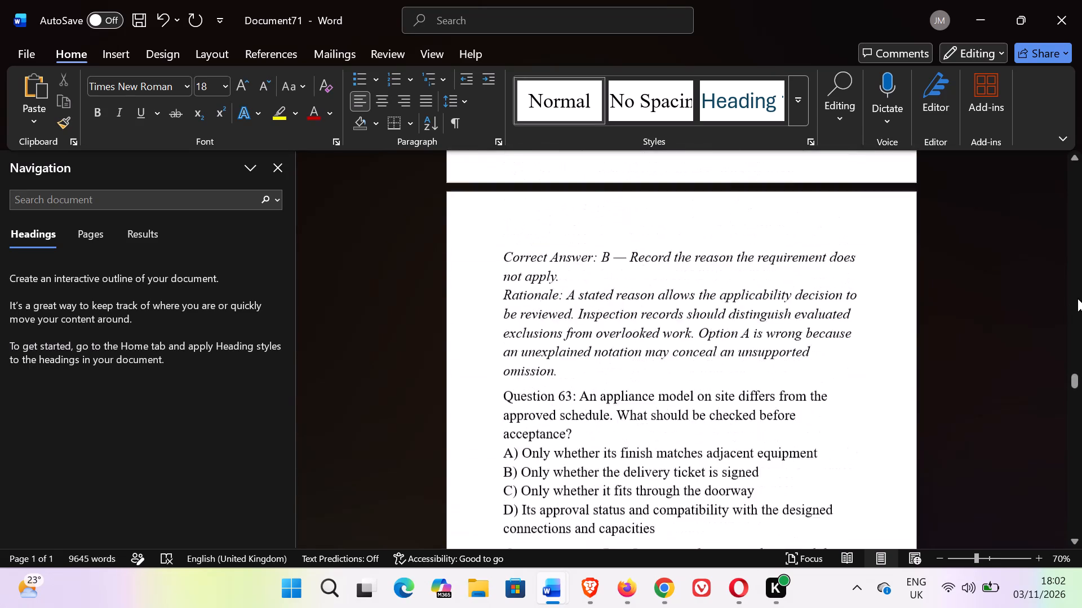
{"action": "left_click", "coordinate": [1077, 298]}
{"action": "left_click", "coordinate": [1077, 298]}
{"action": "left_click", "coordinate": [1077, 298]}
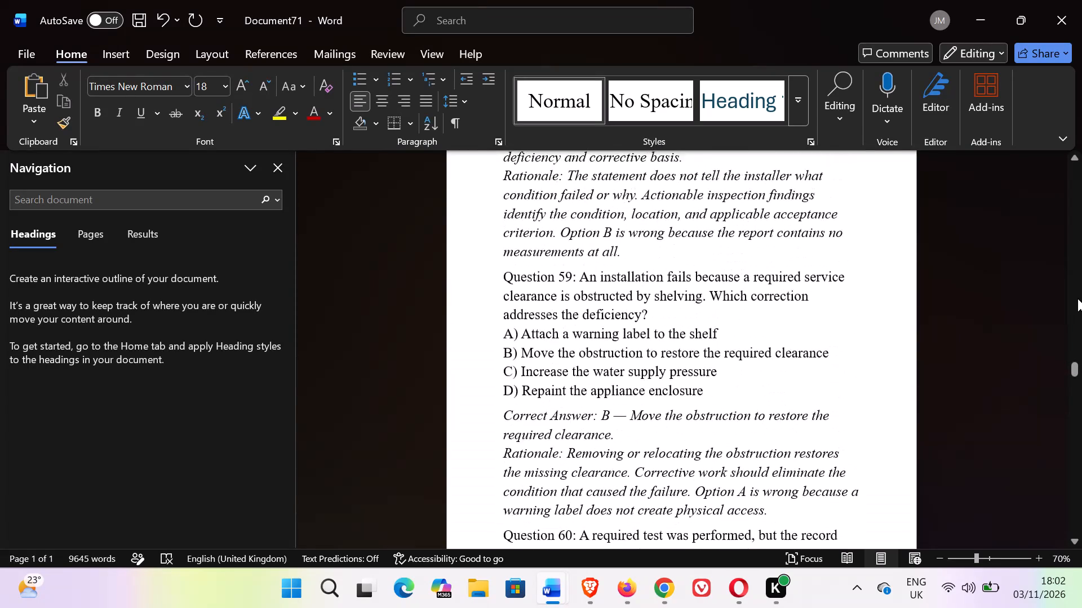
{"action": "left_click", "coordinate": [1077, 298]}
{"action": "left_click", "coordinate": [1077, 298]}
{"action": "left_click", "coordinate": [1077, 298]}
{"action": "left_click", "coordinate": [1077, 298]}
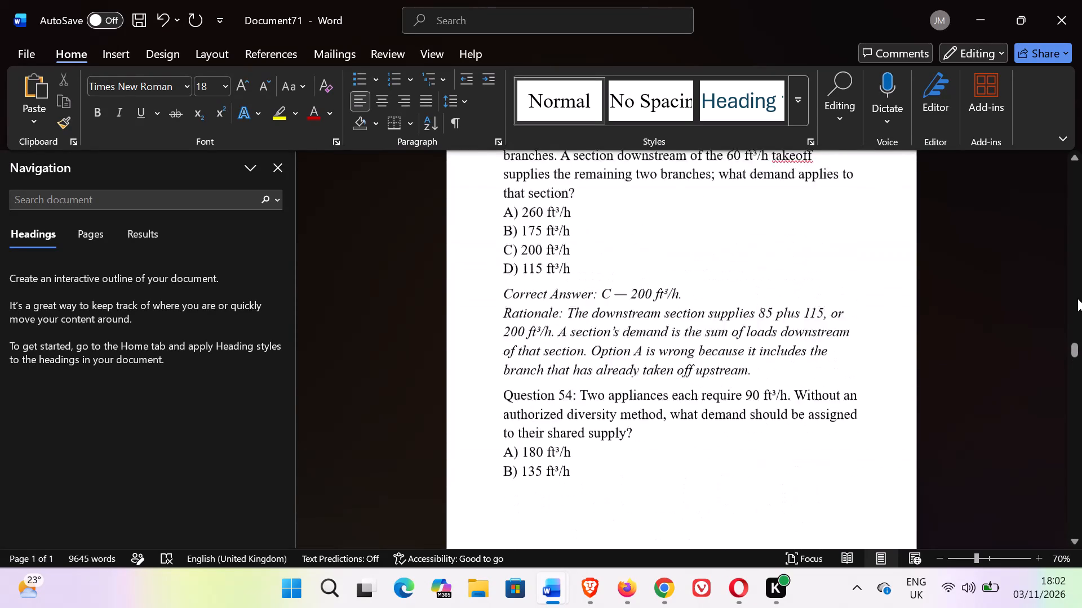
{"action": "left_click", "coordinate": [1077, 298]}
{"action": "left_click", "coordinate": [1077, 298]}
{"action": "left_click", "coordinate": [1077, 298]}
{"action": "left_click", "coordinate": [1077, 298]}
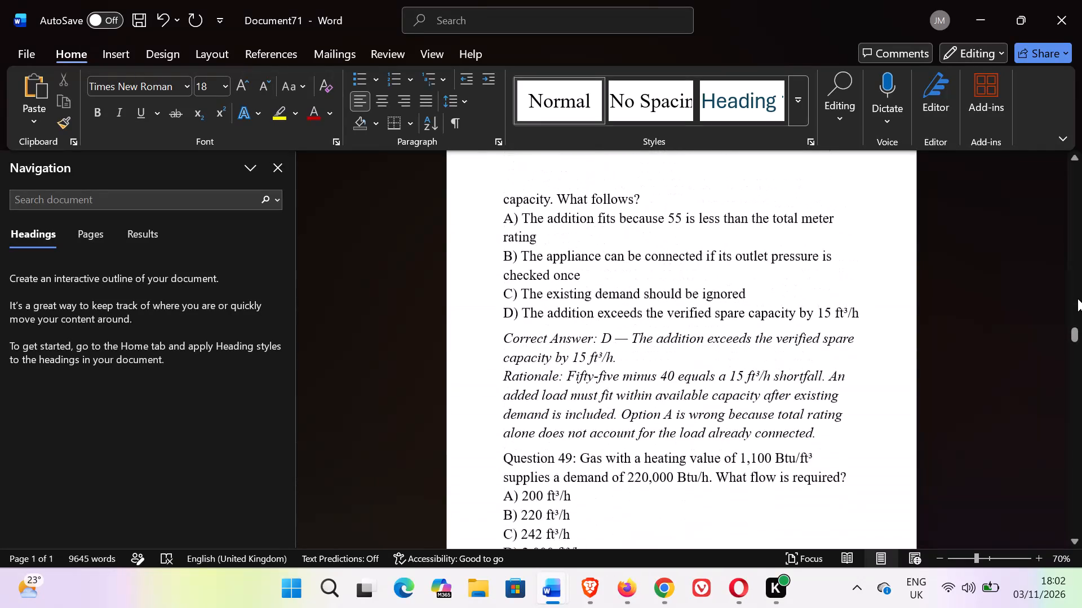
{"action": "left_click", "coordinate": [1077, 298]}
{"action": "left_click", "coordinate": [1081, 294]}
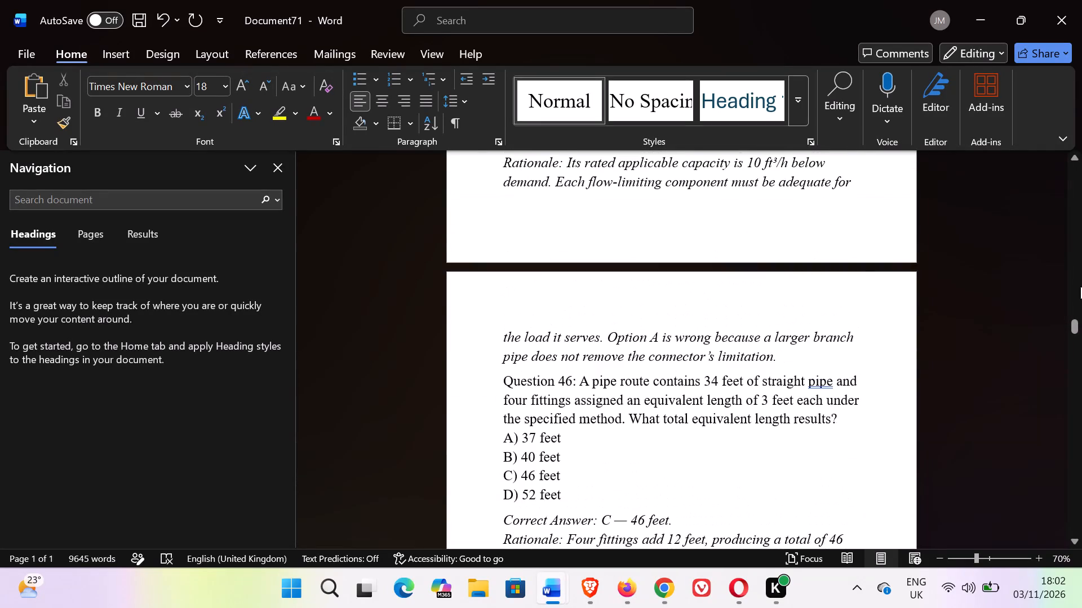
{"action": "left_click", "coordinate": [1080, 286]}
{"action": "left_click", "coordinate": [1080, 284]}
{"action": "left_click", "coordinate": [1081, 277]}
{"action": "left_click", "coordinate": [1081, 272]}
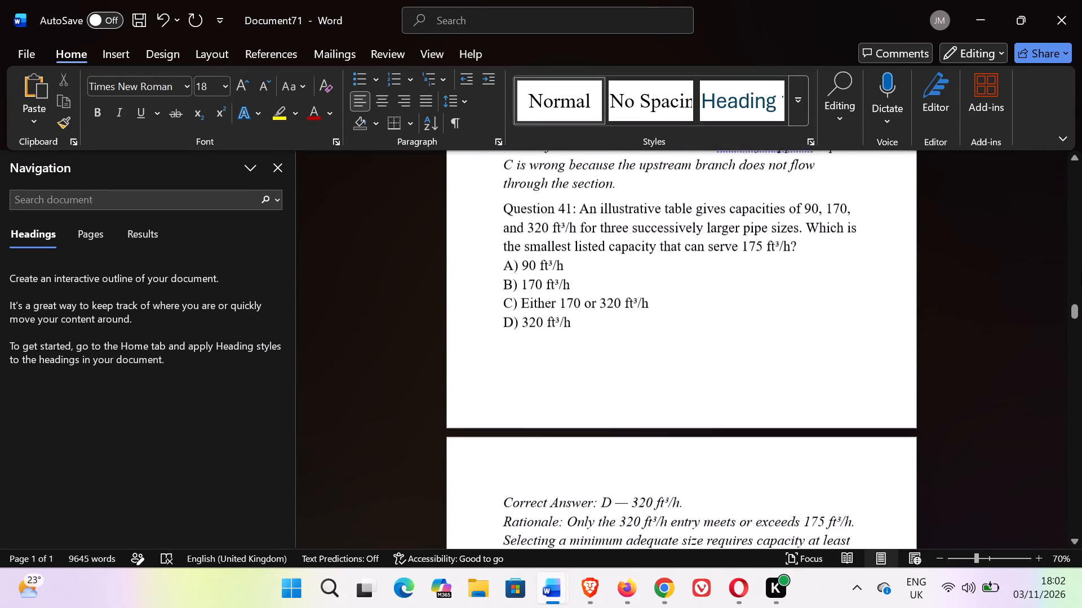
{"action": "left_click", "coordinate": [1075, 265]}
{"action": "scroll", "coordinate": [934, 332], "scroll_direction": "down", "scroll_amount": 8}
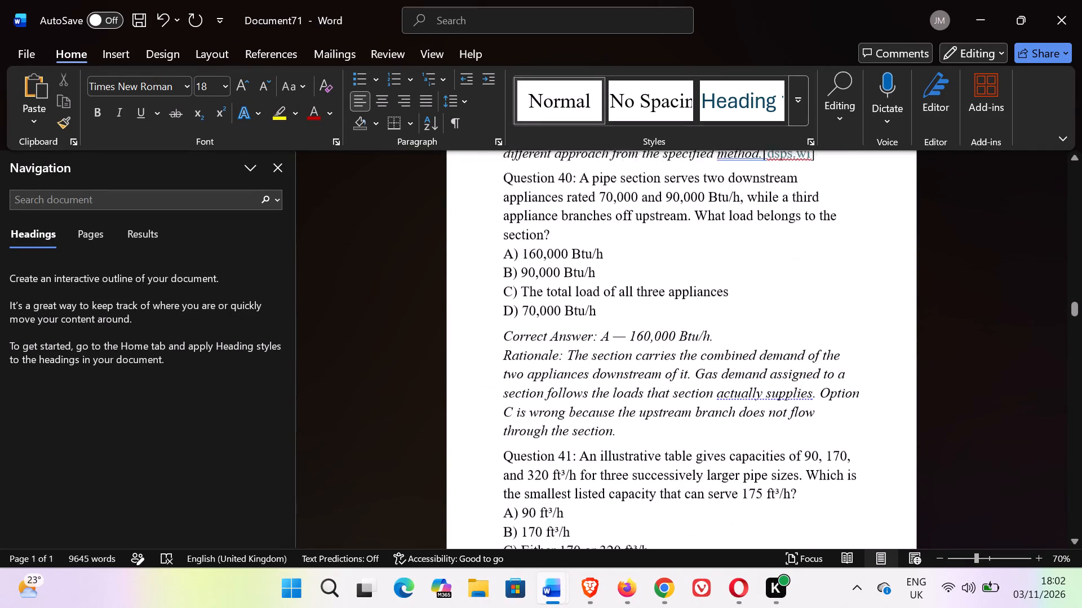
{"action": "left_click", "coordinate": [1074, 262]}
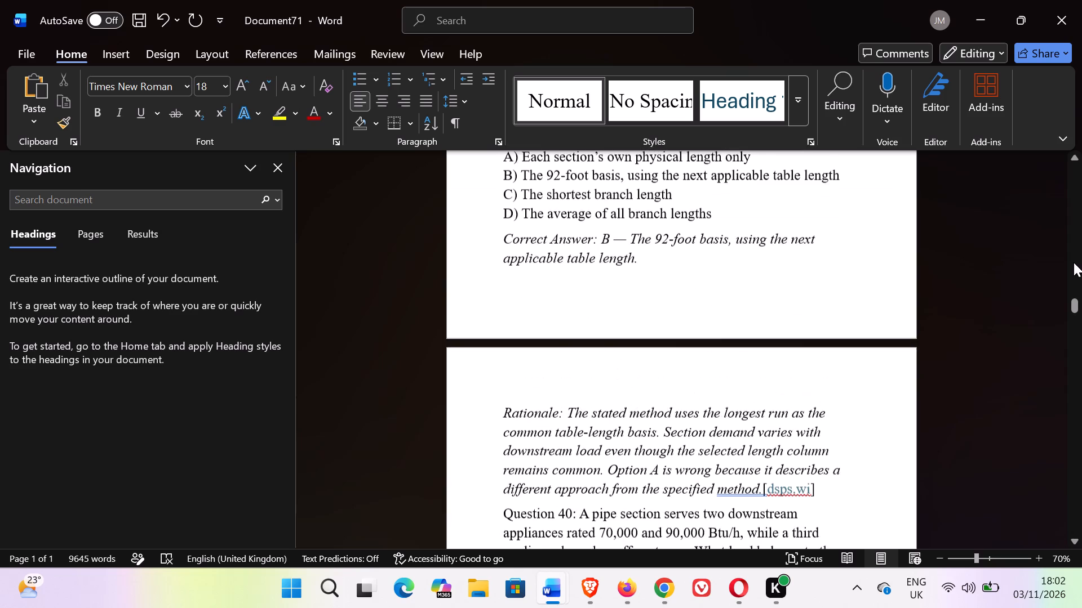
{"action": "left_click", "coordinate": [1074, 262]}
{"action": "left_click", "coordinate": [1074, 261]}
{"action": "left_click", "coordinate": [1074, 255]}
{"action": "left_click", "coordinate": [1074, 255]}
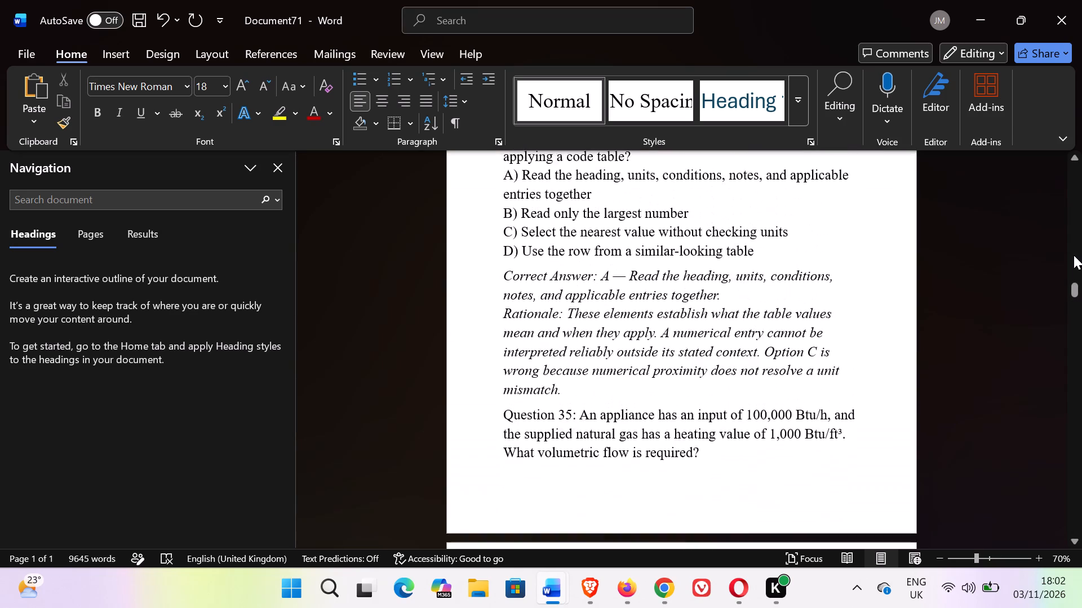
{"action": "left_click", "coordinate": [1074, 254]}
{"action": "left_click", "coordinate": [1074, 253]}
{"action": "left_click", "coordinate": [1075, 251]}
Delete the docs.legis.wisconsin citations at the end of the rationales for Questions 31 and 30.
{"action": "scroll", "coordinate": [933, 337], "scroll_direction": "down", "scroll_amount": 5}
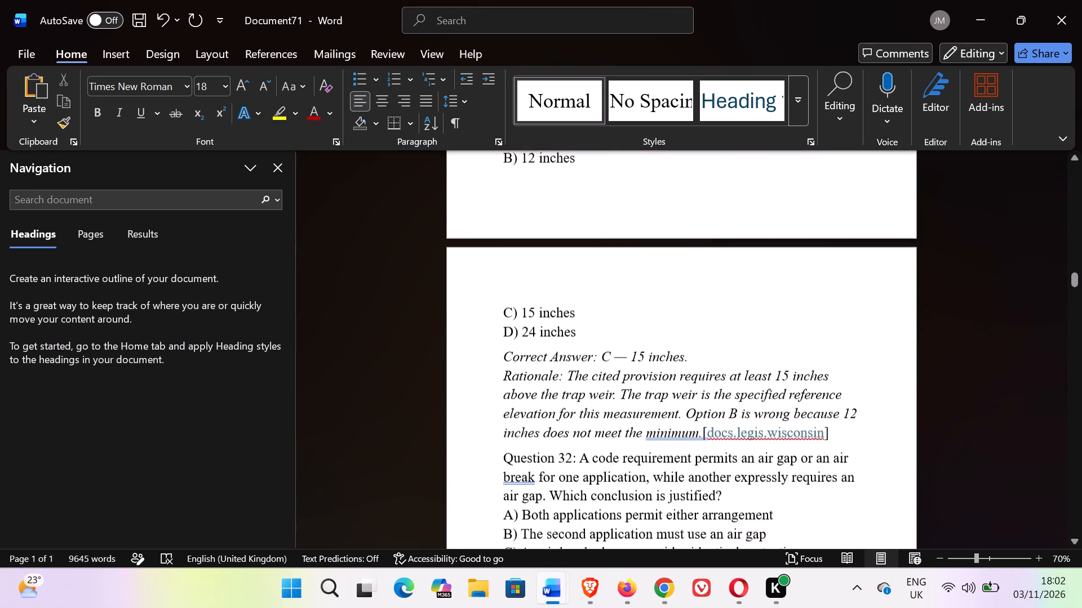
{"action": "left_click_drag", "start_coordinate": [837, 405], "coordinate": [792, 400]}
{"action": "key", "text": "BackSpace"}
{"action": "key", "text": "BackSpace"}
{"action": "scroll", "coordinate": [787, 382], "scroll_direction": "up", "scroll_amount": 3}
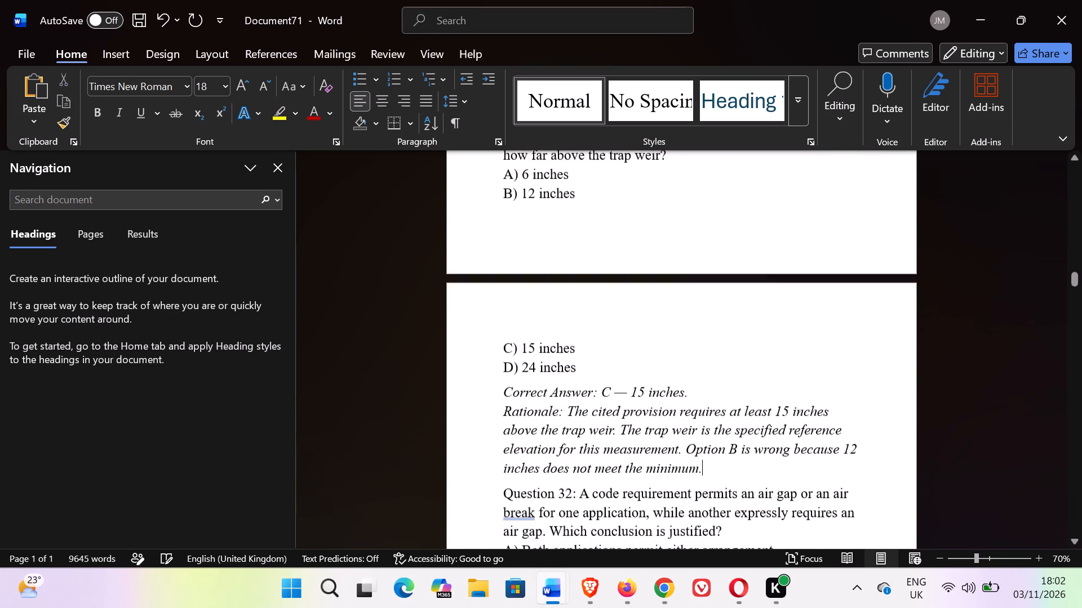
{"action": "scroll", "coordinate": [834, 335], "scroll_direction": "up", "scroll_amount": 9}
{"action": "left_click_drag", "start_coordinate": [860, 358], "coordinate": [832, 359]}
{"action": "key", "text": "BackSpace"}
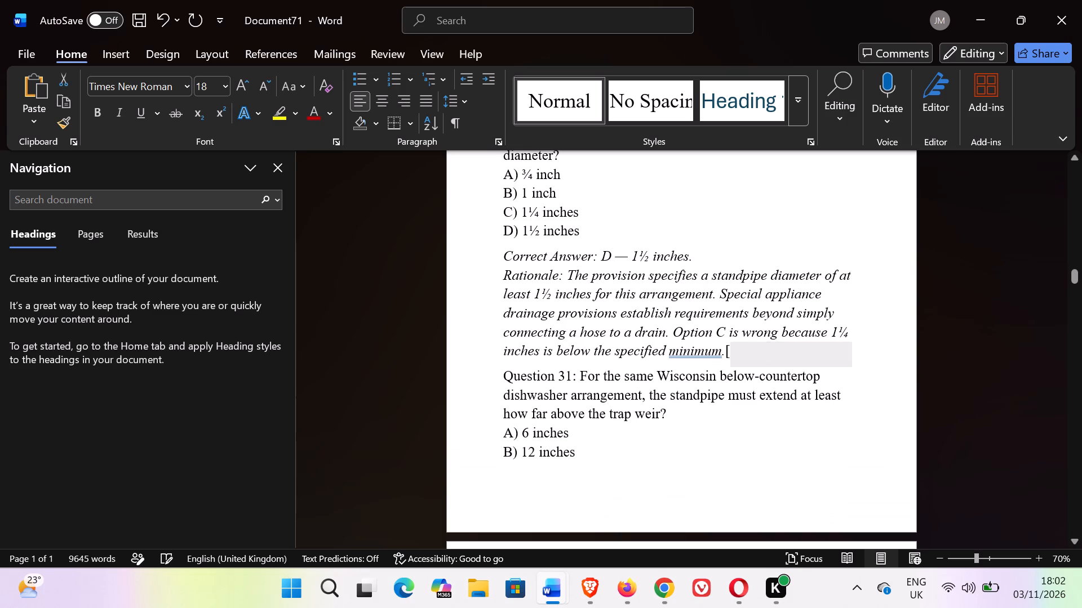
{"action": "key", "text": "BackSpace"}
Delete the docs.legis.wisconsin citation at the end of Question 29's rationale.
{"action": "scroll", "coordinate": [826, 345], "scroll_direction": "up", "scroll_amount": 4}
{"action": "left_click", "coordinate": [1074, 238]}
{"action": "scroll", "coordinate": [782, 328], "scroll_direction": "down", "scroll_amount": 3}
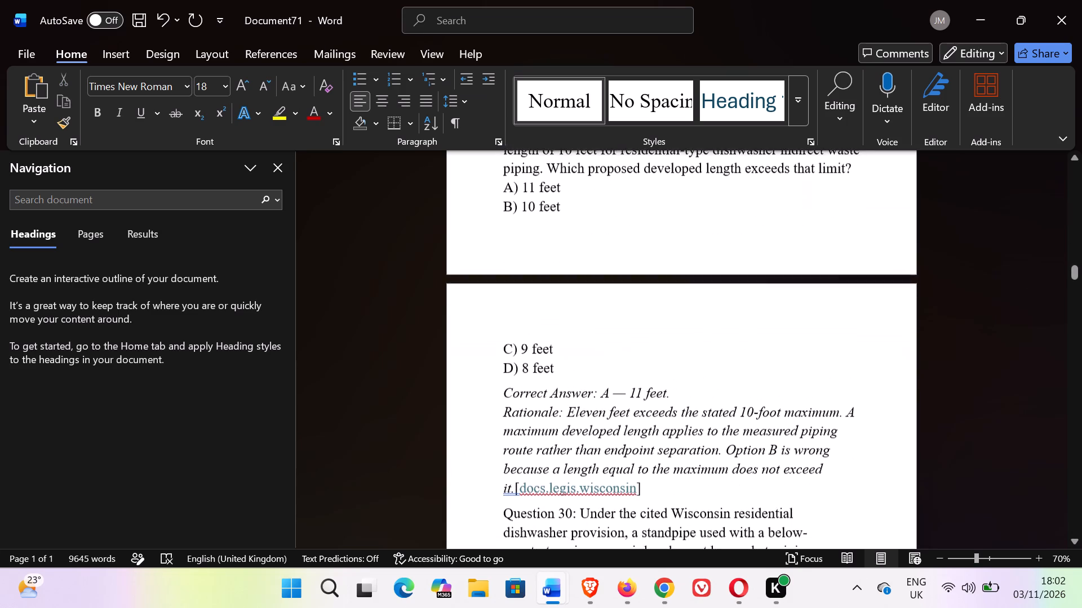
{"action": "scroll", "coordinate": [764, 346], "scroll_direction": "up", "scroll_amount": 1}
{"action": "scroll", "coordinate": [763, 346], "scroll_direction": "down", "scroll_amount": 2}
{"action": "left_click_drag", "start_coordinate": [655, 456], "coordinate": [631, 460]}
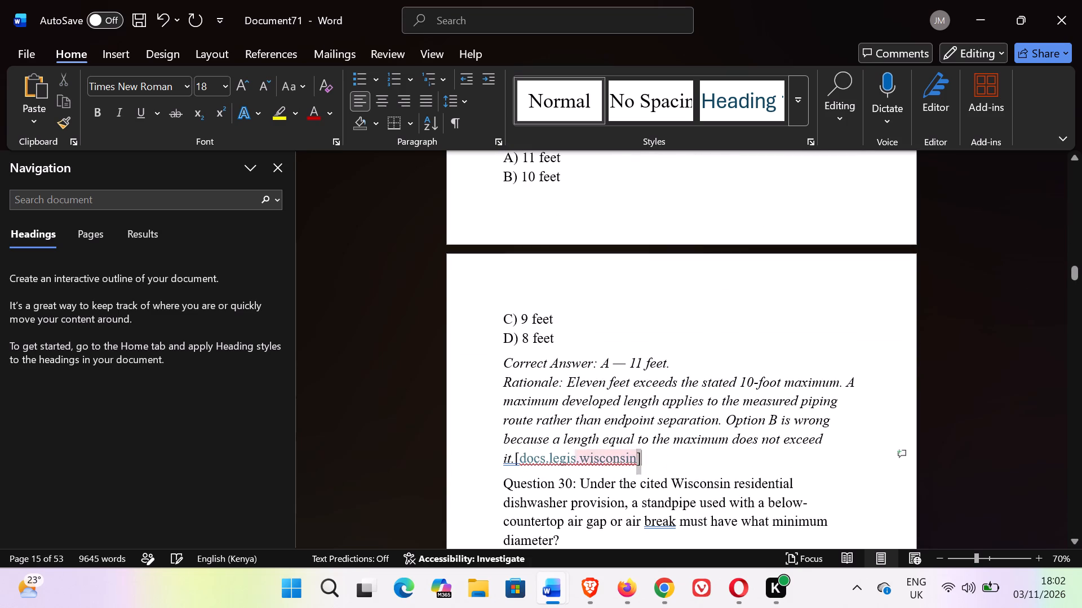
{"action": "left_click_drag", "start_coordinate": [631, 460], "coordinate": [600, 452]}
{"action": "key", "text": "BackSpace"}
{"action": "key", "text": "BackSpace"}
Delete the docs.legis.wisconsin citations at the end of the rationales for Questions 26 and 25.
{"action": "scroll", "coordinate": [655, 415], "scroll_direction": "up", "scroll_amount": 11}
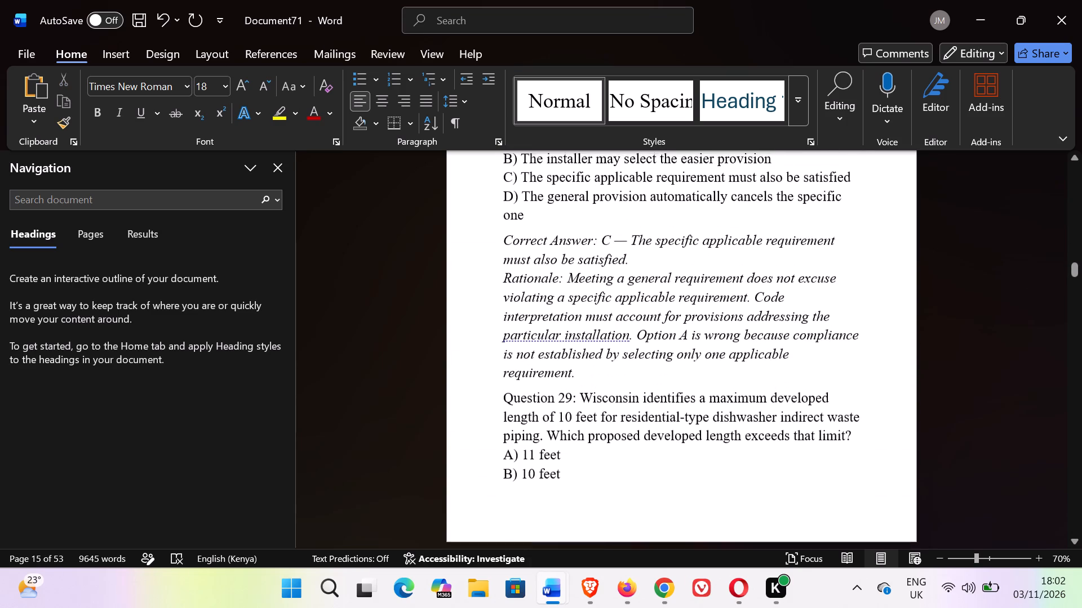
{"action": "scroll", "coordinate": [690, 369], "scroll_direction": "up", "scroll_amount": 10}
{"action": "scroll", "coordinate": [703, 354], "scroll_direction": "up", "scroll_amount": 11}
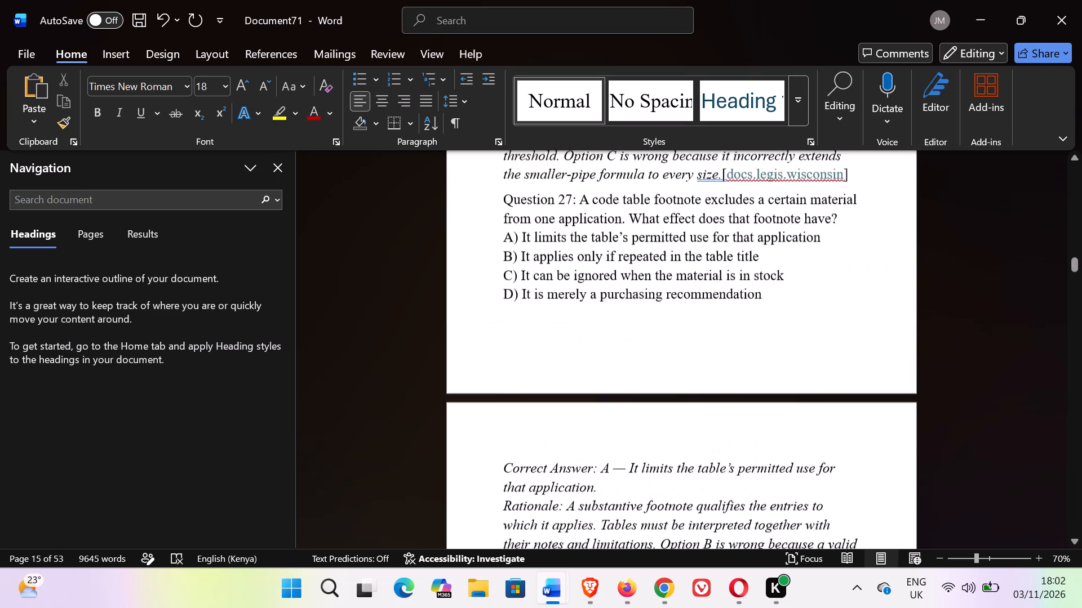
{"action": "scroll", "coordinate": [720, 354], "scroll_direction": "up", "scroll_amount": 3}
{"action": "left_click_drag", "start_coordinate": [854, 307], "coordinate": [813, 310]}
{"action": "key", "text": "BackSpace"}
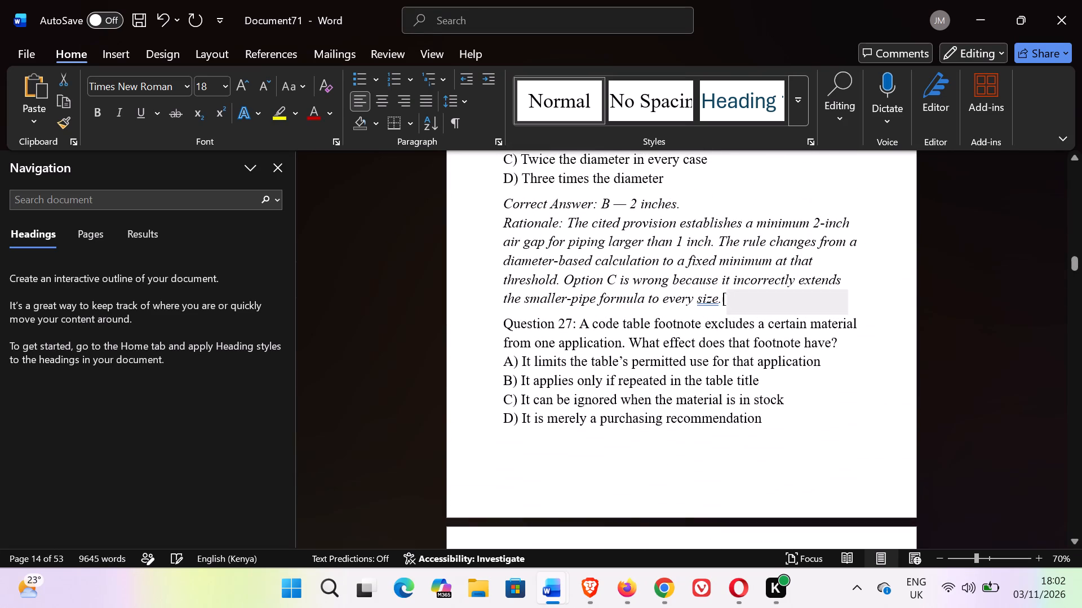
{"action": "key", "text": "BackSpace"}
{"action": "scroll", "coordinate": [809, 310], "scroll_direction": "up", "scroll_amount": 12}
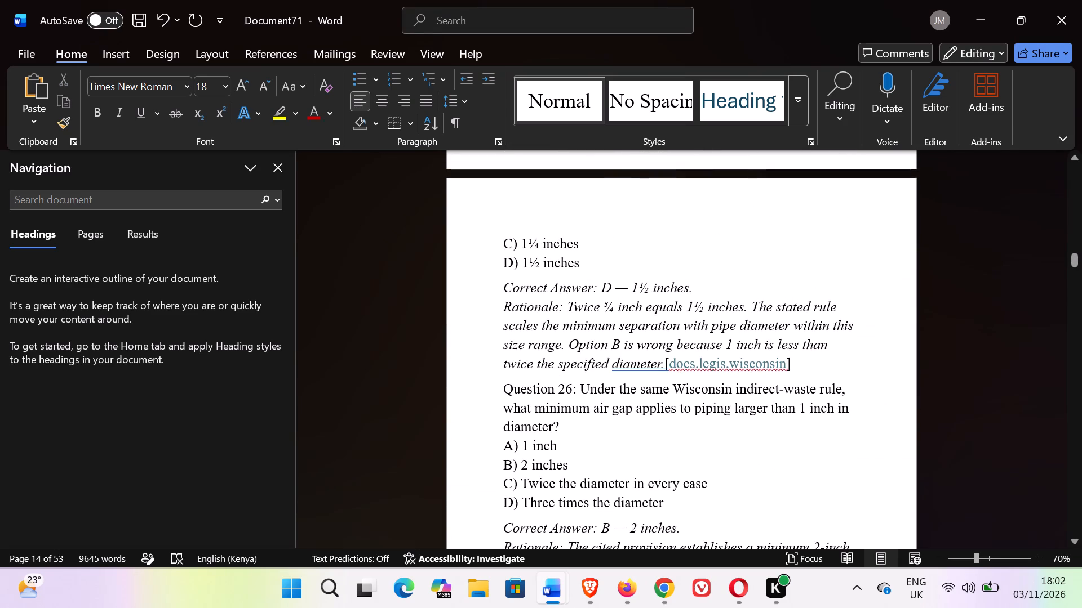
{"action": "left_click_drag", "start_coordinate": [795, 360], "coordinate": [774, 359]}
{"action": "key", "text": "BackSpace"}
{"action": "key", "text": "BackSpace"}
Work back through the exam and delete the source citation at the end of Question 20's rationale.
{"action": "scroll", "coordinate": [764, 340], "scroll_direction": "up", "scroll_amount": 11}
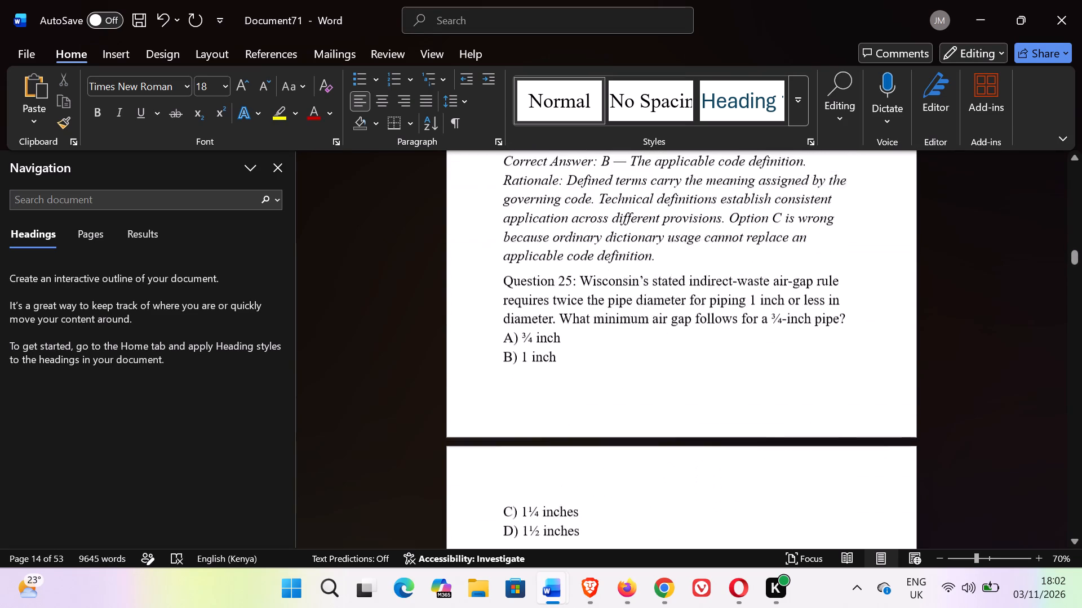
{"action": "scroll", "coordinate": [693, 311], "scroll_direction": "up", "scroll_amount": 20}
{"action": "scroll", "coordinate": [756, 307], "scroll_direction": "up", "scroll_amount": 2}
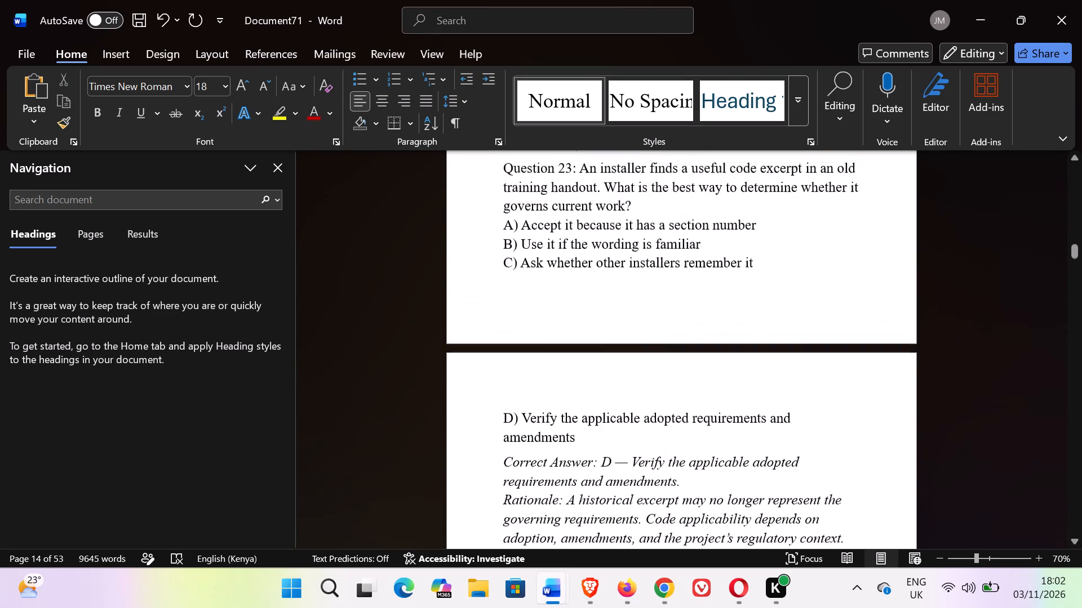
{"action": "scroll", "coordinate": [750, 305], "scroll_direction": "up", "scroll_amount": 20}
{"action": "scroll", "coordinate": [750, 305], "scroll_direction": "up", "scroll_amount": 1}
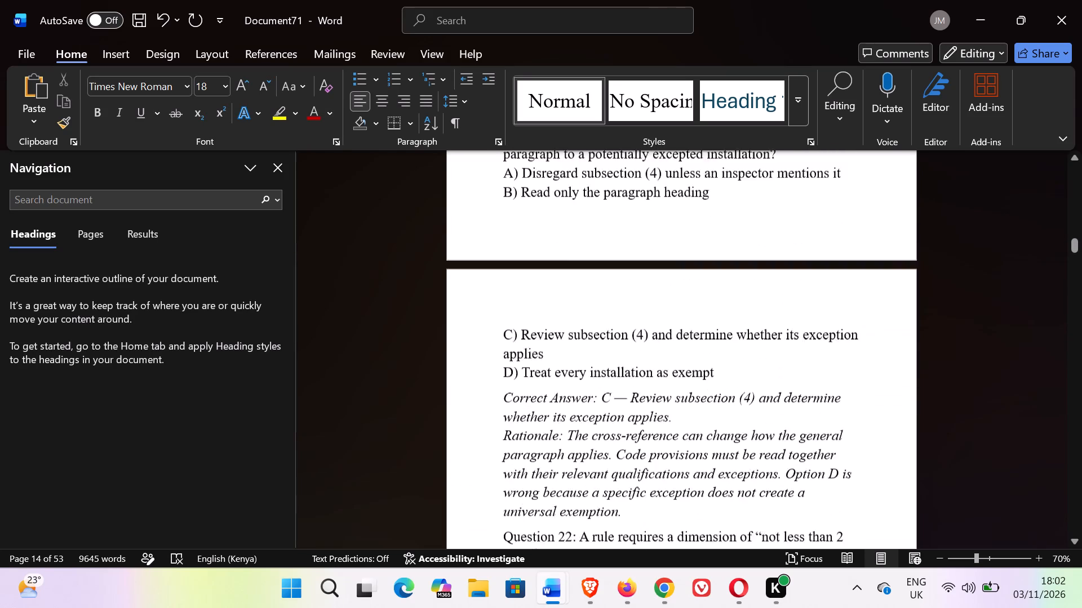
{"action": "scroll", "coordinate": [655, 345], "scroll_direction": "up", "scroll_amount": 6}
{"action": "left_click_drag", "start_coordinate": [708, 288], "coordinate": [664, 284]}
{"action": "key", "text": "BackSpace"}
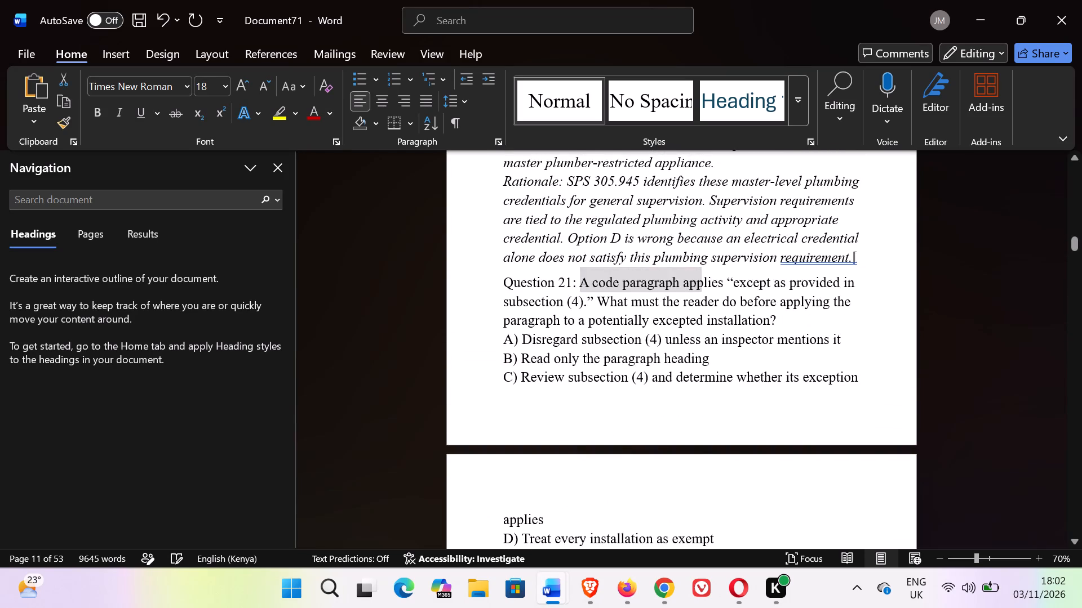
{"action": "key", "text": "BackSpace"}
Delete the docs.legis.wisconsin and dsps.wi citations at the end of Question 19's rationale.
{"action": "scroll", "coordinate": [662, 283], "scroll_direction": "up", "scroll_amount": 4}
{"action": "scroll", "coordinate": [733, 279], "scroll_direction": "up", "scroll_amount": 7}
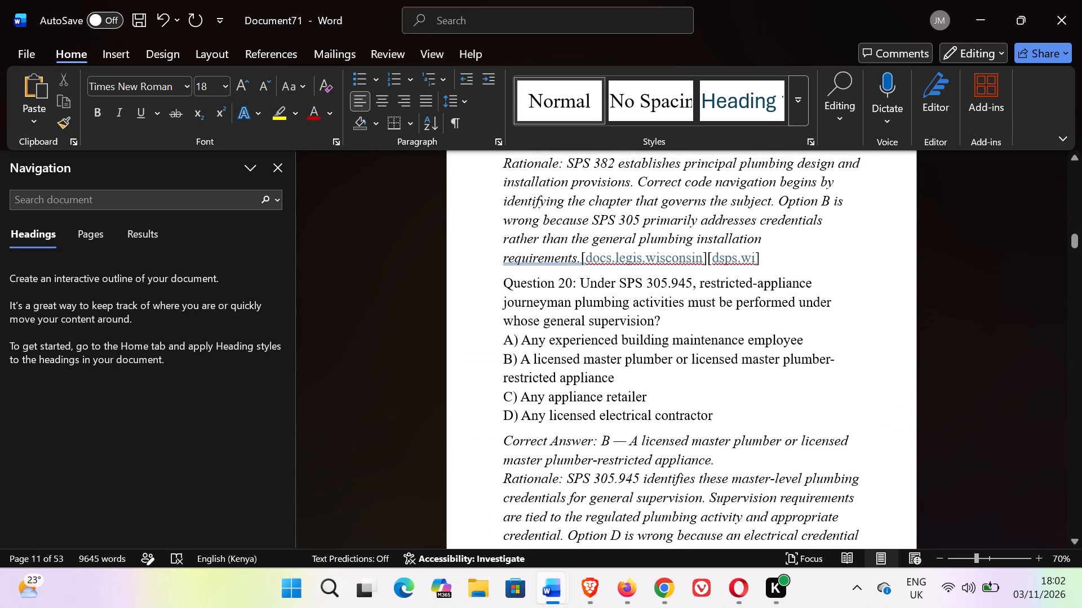
{"action": "left_click_drag", "start_coordinate": [762, 266], "coordinate": [673, 263]}
{"action": "key", "text": "BackSpace"}
{"action": "key", "text": "BackSpace"}
Check the rationales from Question 18 back to Question 1 for leftover source citations.
{"action": "scroll", "coordinate": [676, 263], "scroll_direction": "up", "scroll_amount": 5}
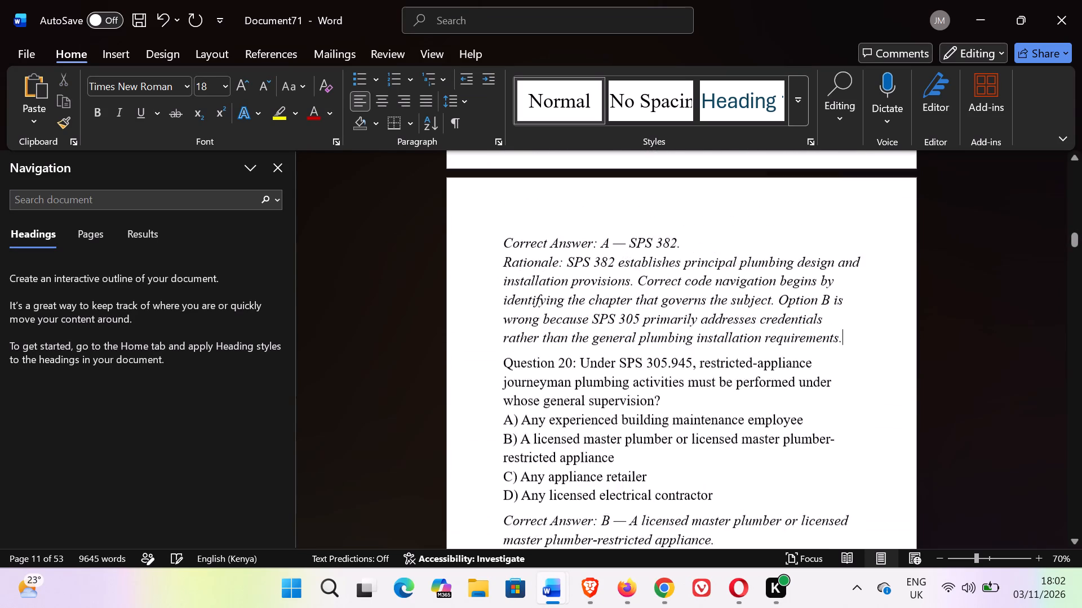
{"action": "scroll", "coordinate": [675, 261], "scroll_direction": "up", "scroll_amount": 20}
{"action": "scroll", "coordinate": [675, 261], "scroll_direction": "up", "scroll_amount": 3}
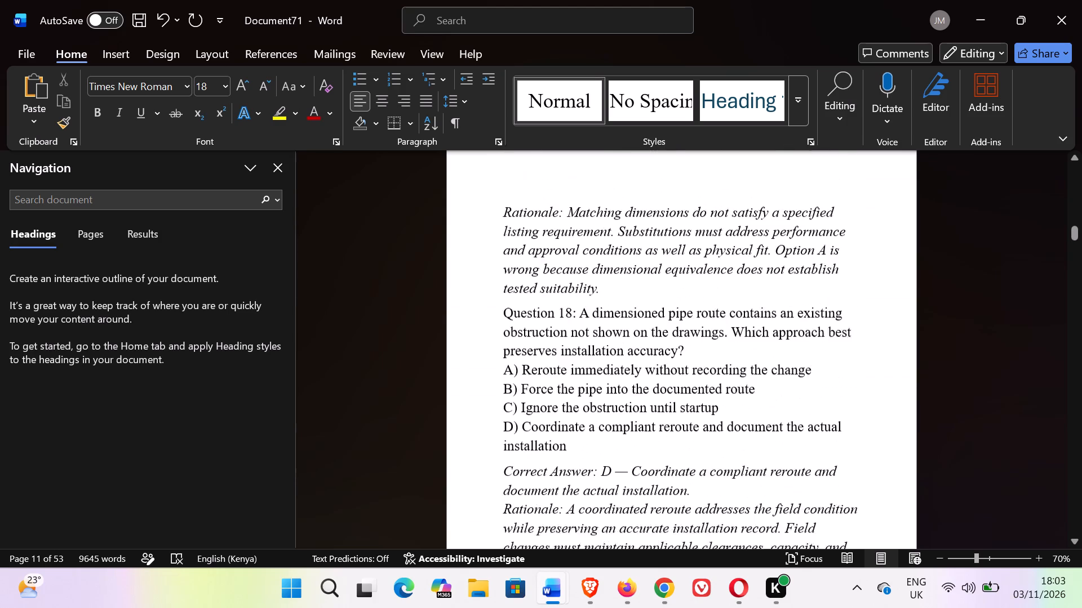
{"action": "scroll", "coordinate": [646, 294], "scroll_direction": "up", "scroll_amount": 17}
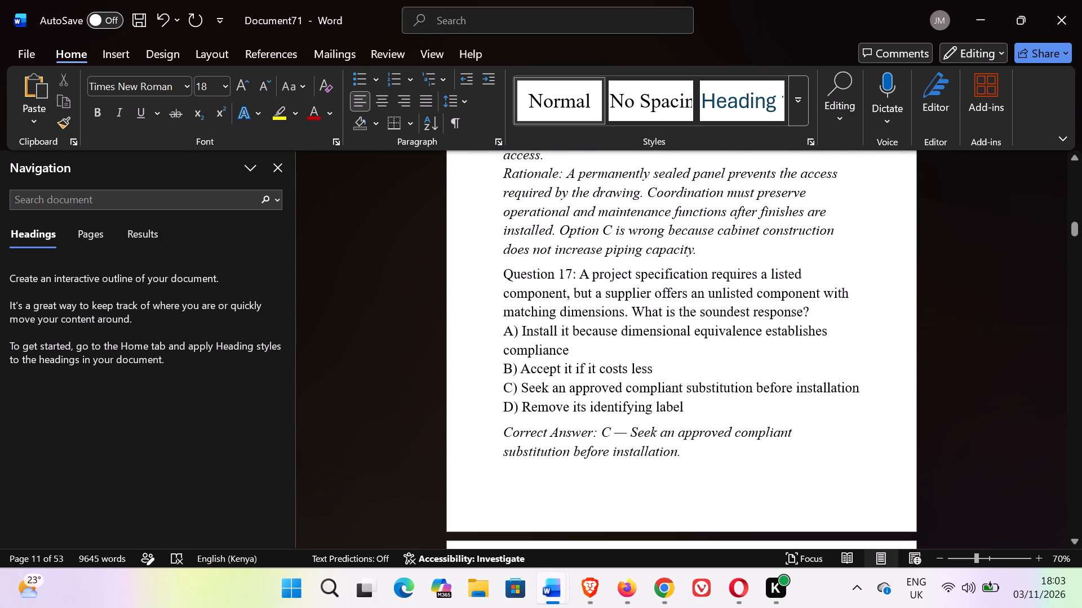
{"action": "scroll", "coordinate": [661, 299], "scroll_direction": "up", "scroll_amount": 20}
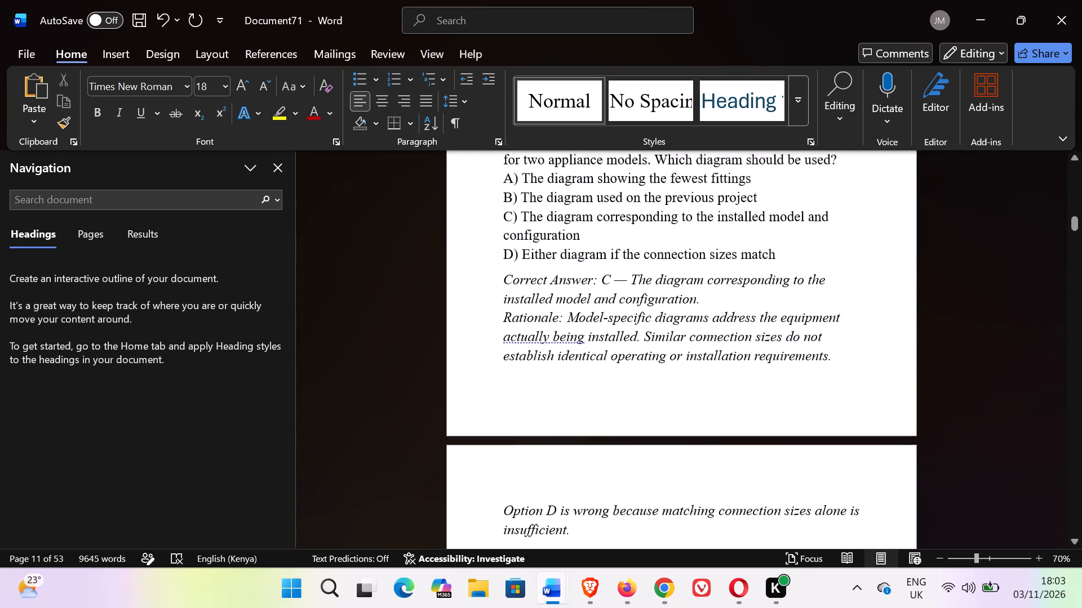
{"action": "scroll", "coordinate": [690, 283], "scroll_direction": "up", "scroll_amount": 19}
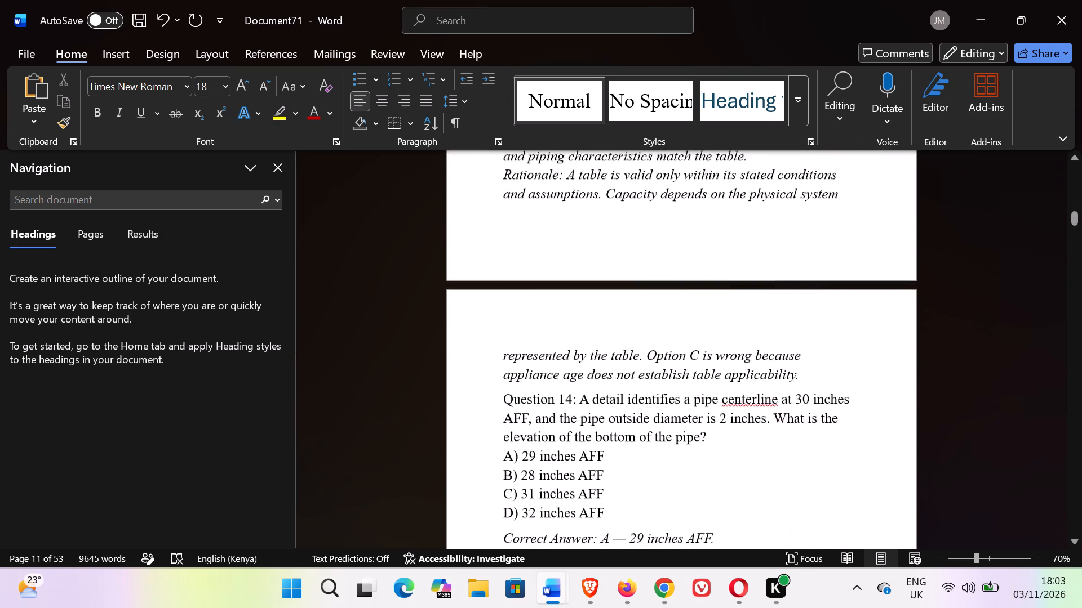
{"action": "scroll", "coordinate": [672, 288], "scroll_direction": "up", "scroll_amount": 20}
{"action": "scroll", "coordinate": [672, 288], "scroll_direction": "up", "scroll_amount": 3}
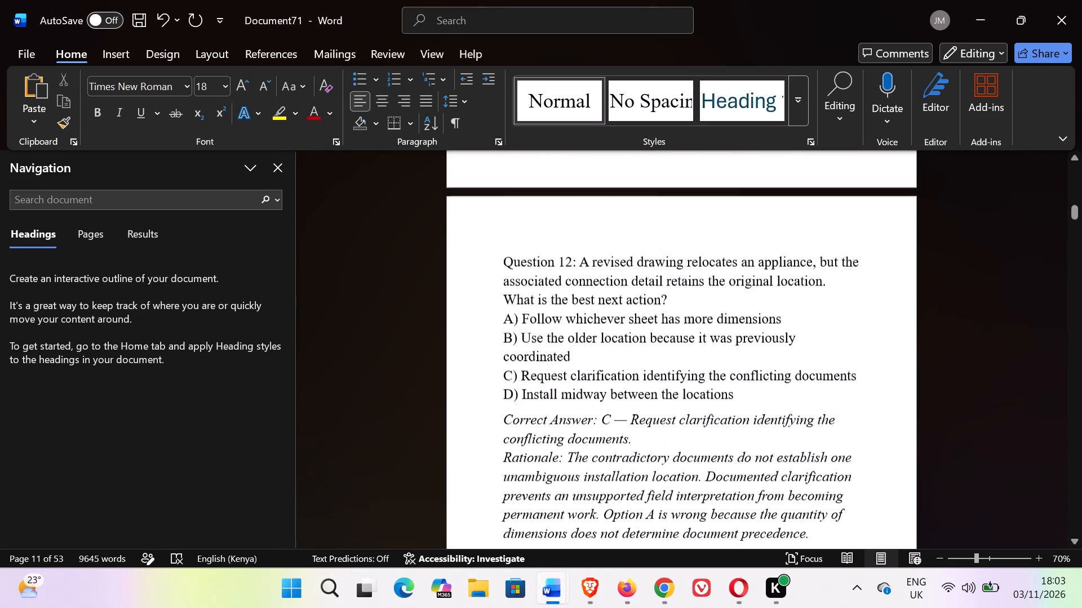
{"action": "scroll", "coordinate": [669, 289], "scroll_direction": "up", "scroll_amount": 20}
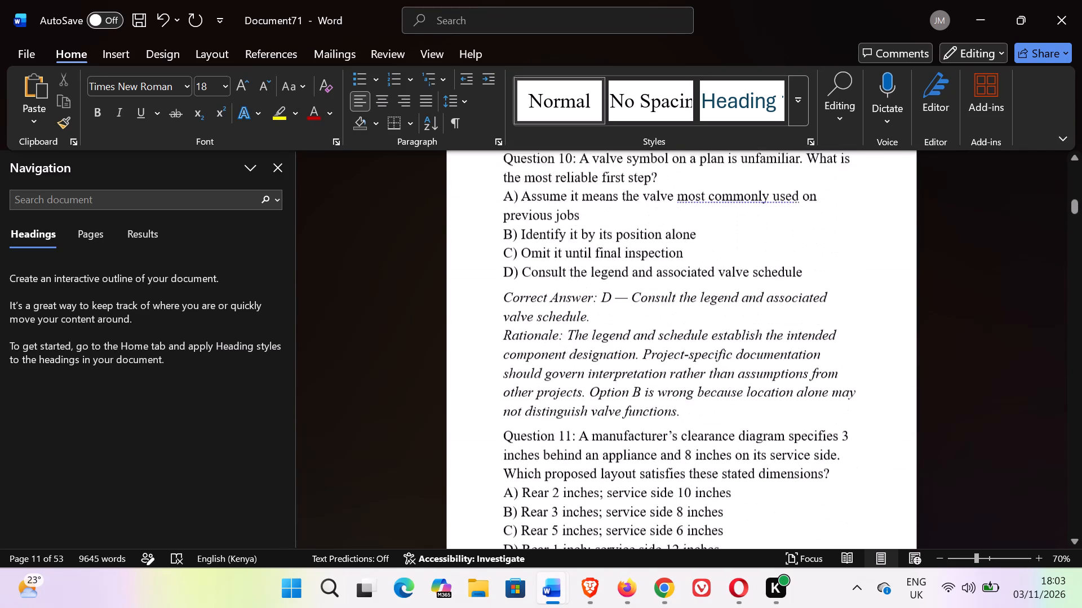
{"action": "scroll", "coordinate": [671, 288], "scroll_direction": "up", "scroll_amount": 17}
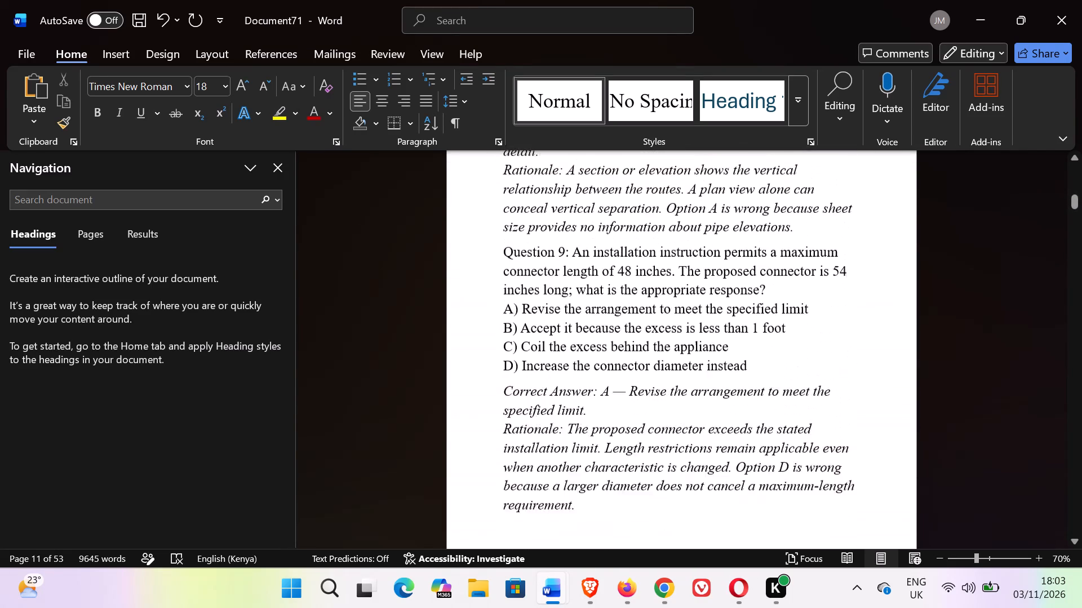
{"action": "scroll", "coordinate": [676, 285], "scroll_direction": "up", "scroll_amount": 18}
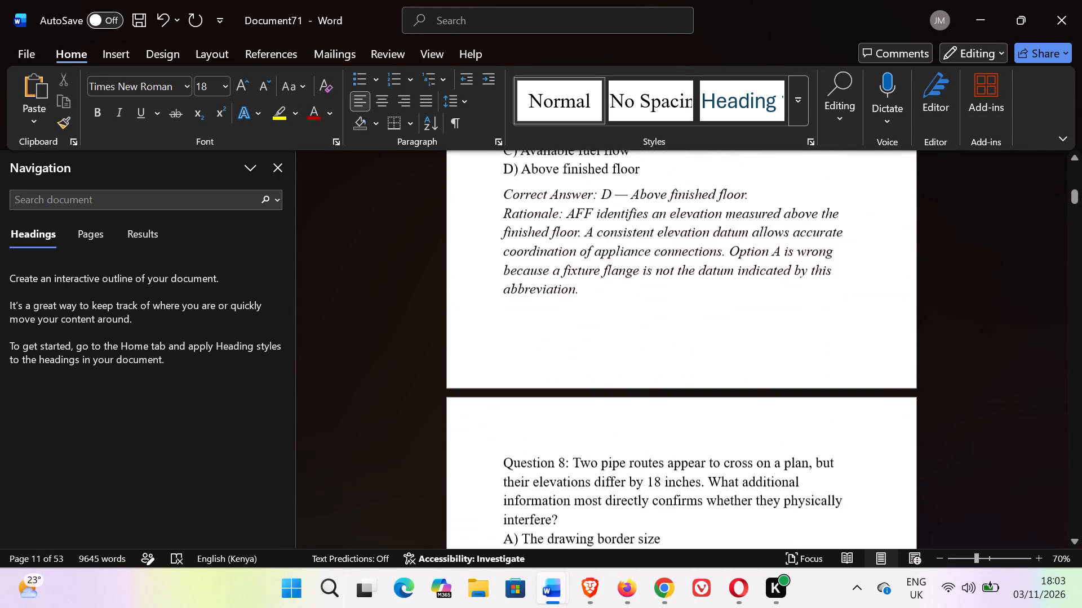
{"action": "scroll", "coordinate": [664, 289], "scroll_direction": "up", "scroll_amount": 19}
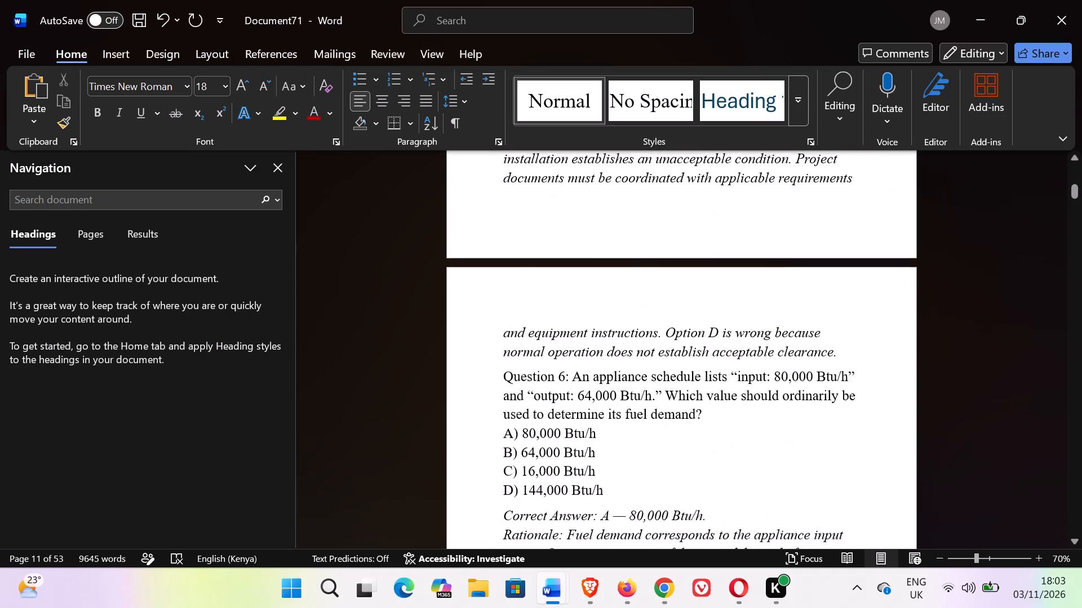
{"action": "scroll", "coordinate": [655, 291], "scroll_direction": "up", "scroll_amount": 16}
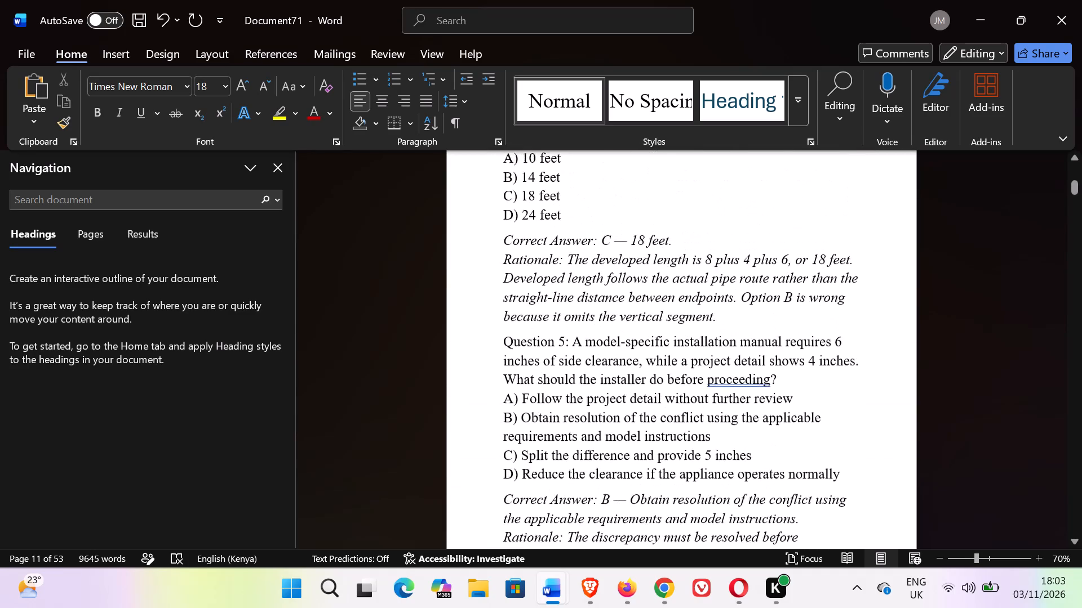
{"action": "scroll", "coordinate": [663, 284], "scroll_direction": "up", "scroll_amount": 20}
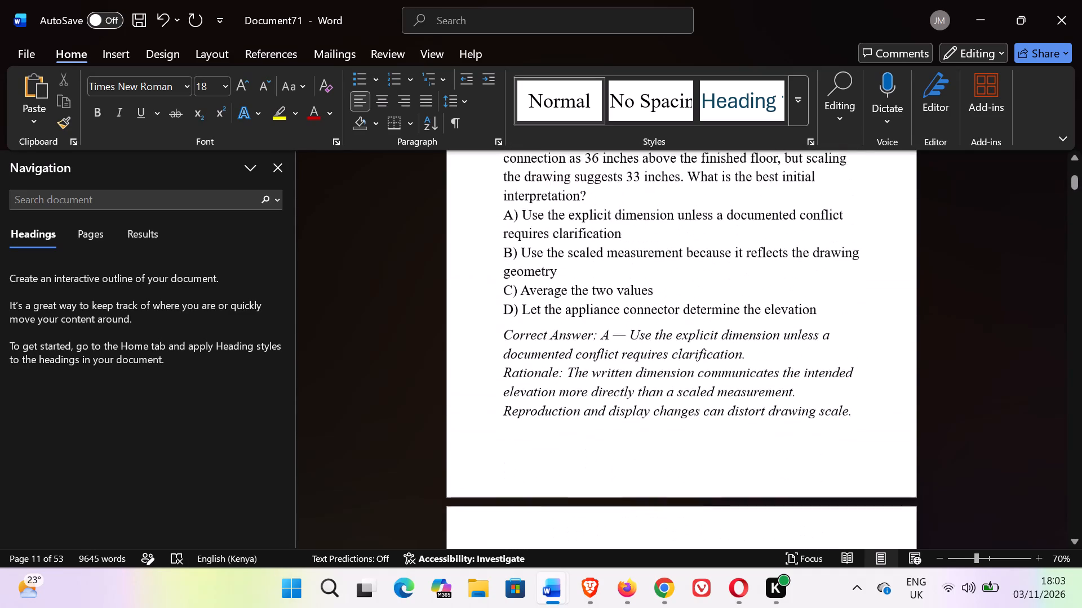
{"action": "scroll", "coordinate": [649, 287], "scroll_direction": "up", "scroll_amount": 20}
{"action": "scroll", "coordinate": [649, 287], "scroll_direction": "up", "scroll_amount": 3}
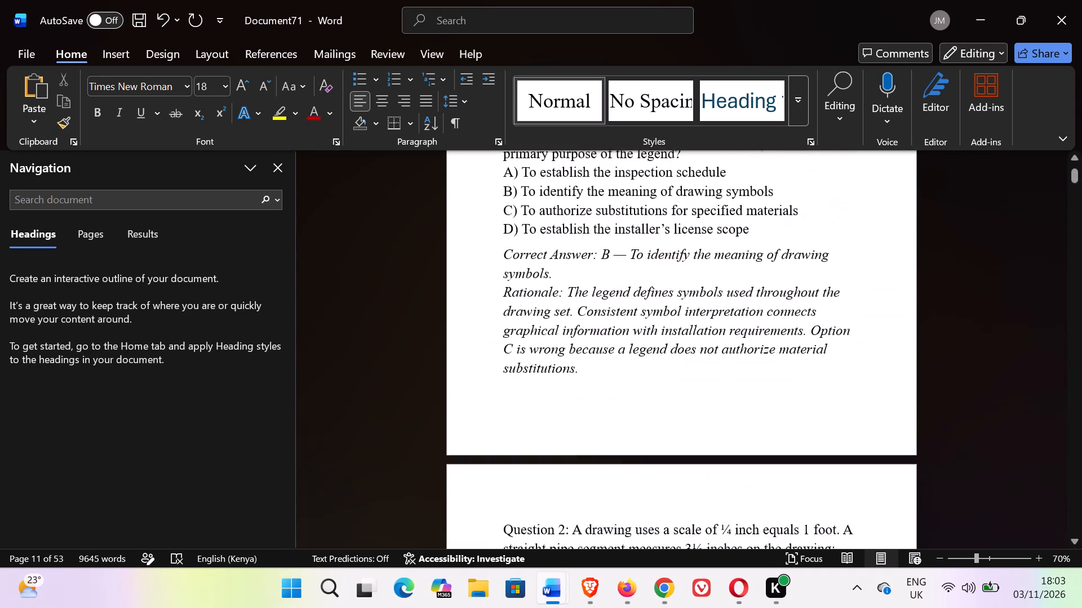
{"action": "scroll", "coordinate": [661, 275], "scroll_direction": "up", "scroll_amount": 14}
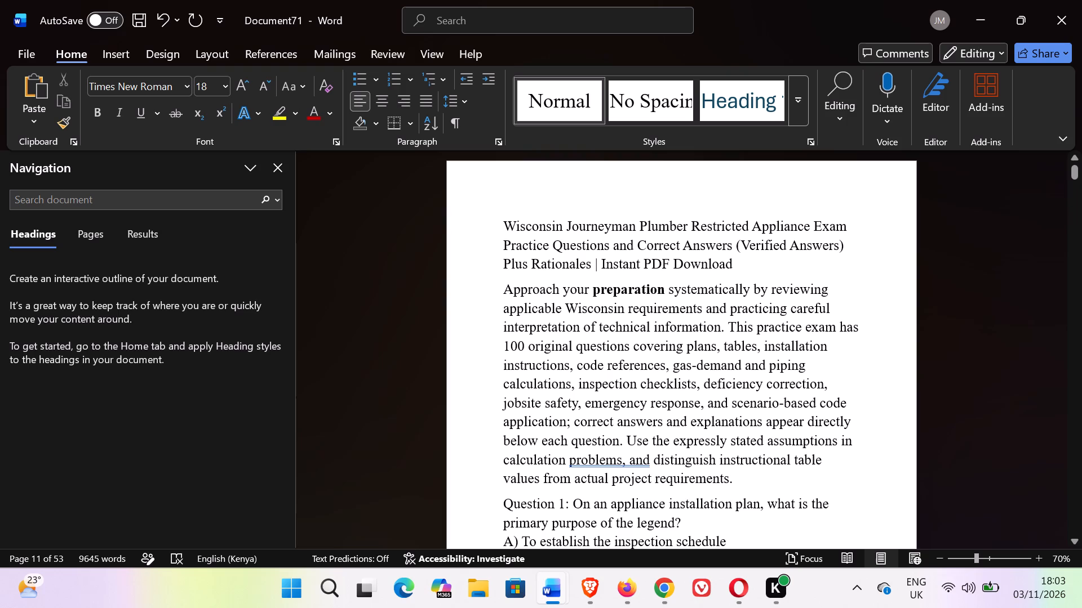
Delete the introduction's final sentence about using stated assumptions and distinguishing instructional table values.
{"action": "left_click_drag", "start_coordinate": [635, 433], "coordinate": [677, 476]}
{"action": "key", "text": "BackSpace"}
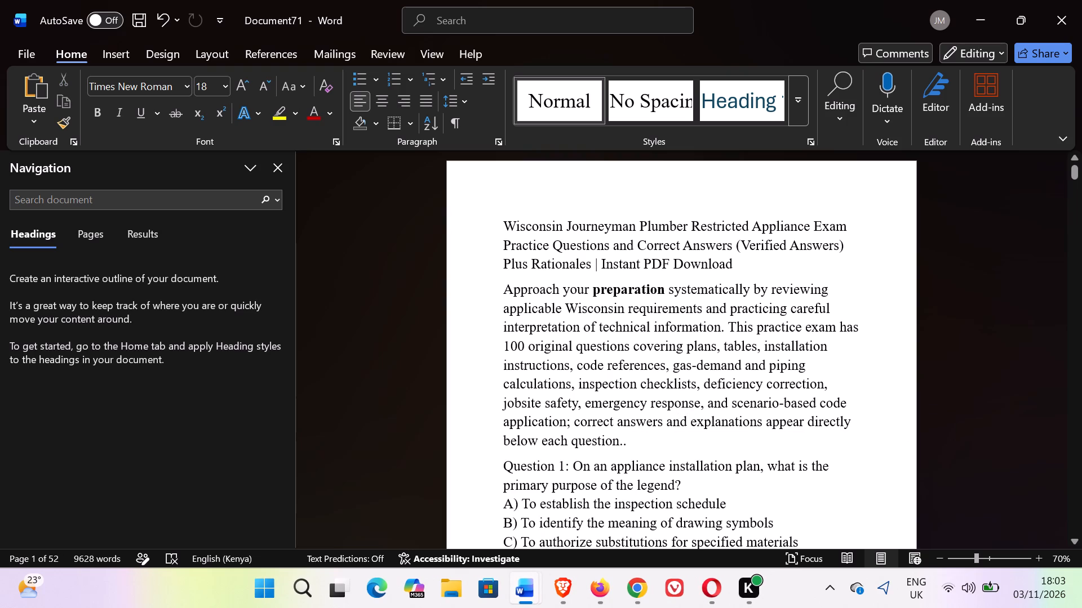
Delete "appear directly below each question" and its trailing periods so the introduction ends at "correct answers and explanations".
{"action": "left_click_drag", "start_coordinate": [628, 442], "coordinate": [558, 441]}
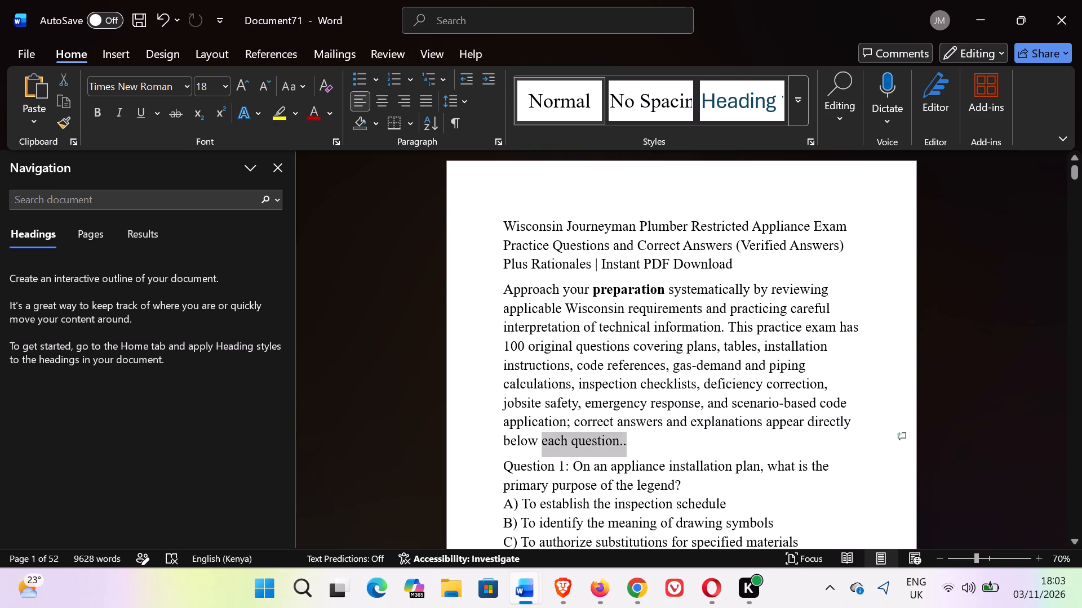
{"action": "key", "text": "BackSpace"}
{"action": "key", "text": "BackSpace"}
{"action": "key", "text": "BackSpace"}
{"action": "key", "text": "BackSpace"}
{"action": "key", "text": "BackSpace"}
{"action": "key", "text": "BackSpace"}
{"action": "key", "text": "BackSpace"}
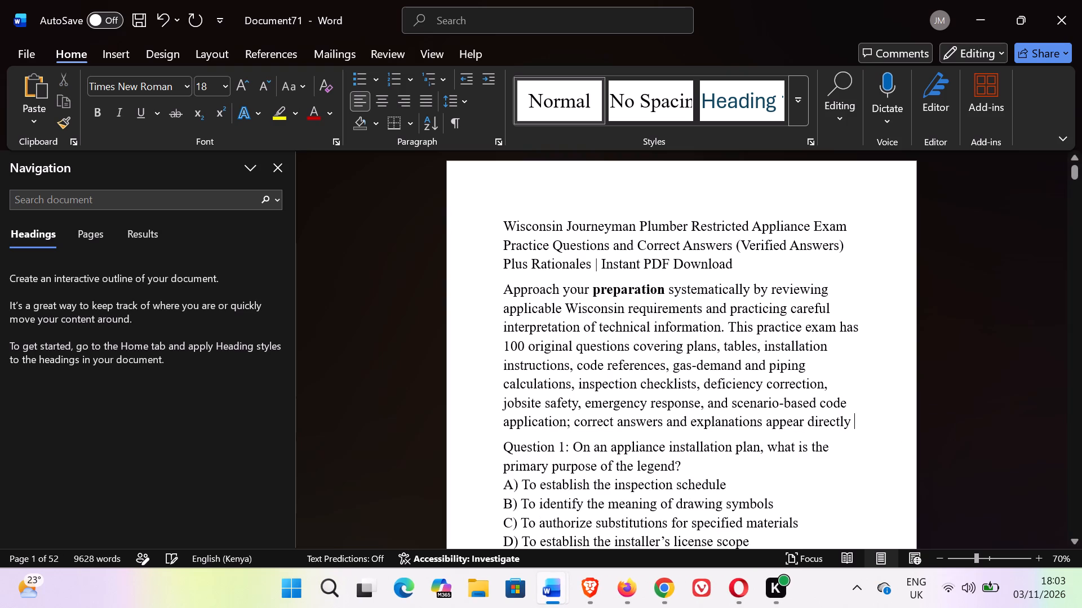
{"action": "key", "text": "BackSpace"}
{"action": "key", "text": "BackSpace"}
{"action": "key", "text": "BackSpace"}
{"action": "key", "text": "BackSpace"}
{"action": "key", "text": "BackSpace"}
{"action": "key", "text": "BackSpace"}
{"action": "key", "text": "BackSpace"}
{"action": "key", "text": "BackSpace"}
{"action": "key", "text": "BackSpace"}
{"action": "key", "text": "BackSpace"}
{"action": "key", "text": "BackSpace"}
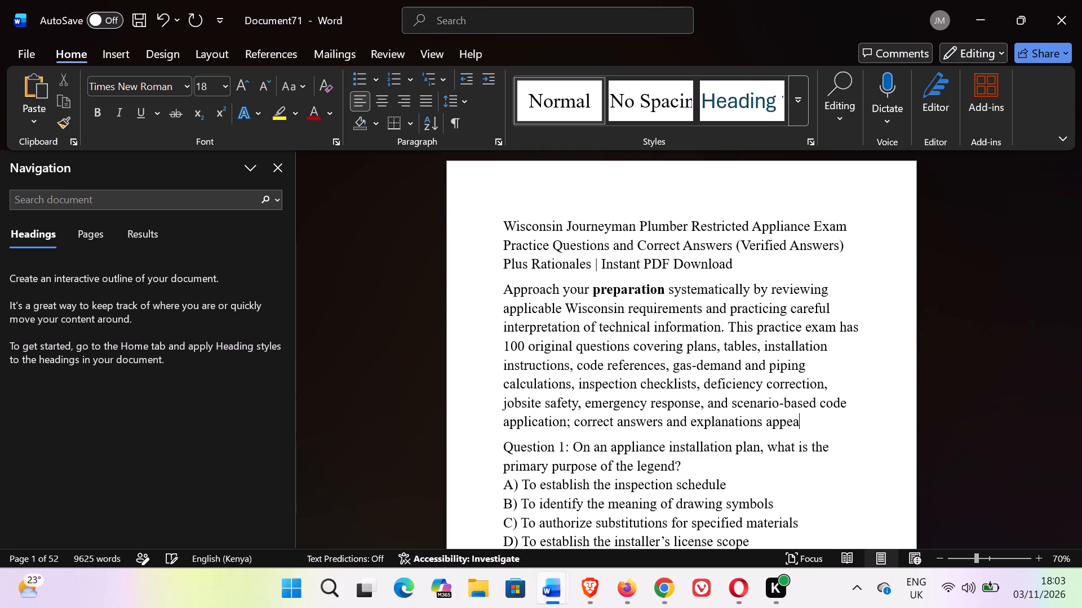
{"action": "key", "text": "BackSpace"}
{"action": "key", "text": "BackSpace"}
{"action": "key", "text": "BackSpace"}
{"action": "key", "text": "BackSpace"}
{"action": "key", "text": "BackSpace"}
Colour the whole introduction paragraph dark red.
{"action": "left_click_drag", "start_coordinate": [762, 423], "coordinate": [468, 305]}
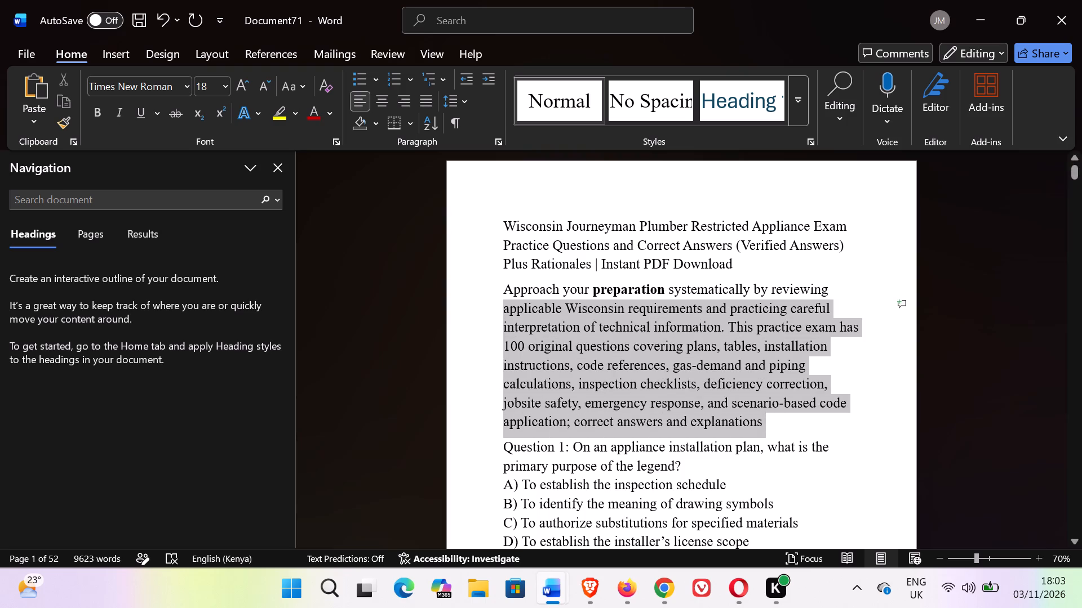
{"action": "left_click_drag", "start_coordinate": [468, 305], "coordinate": [500, 292]}
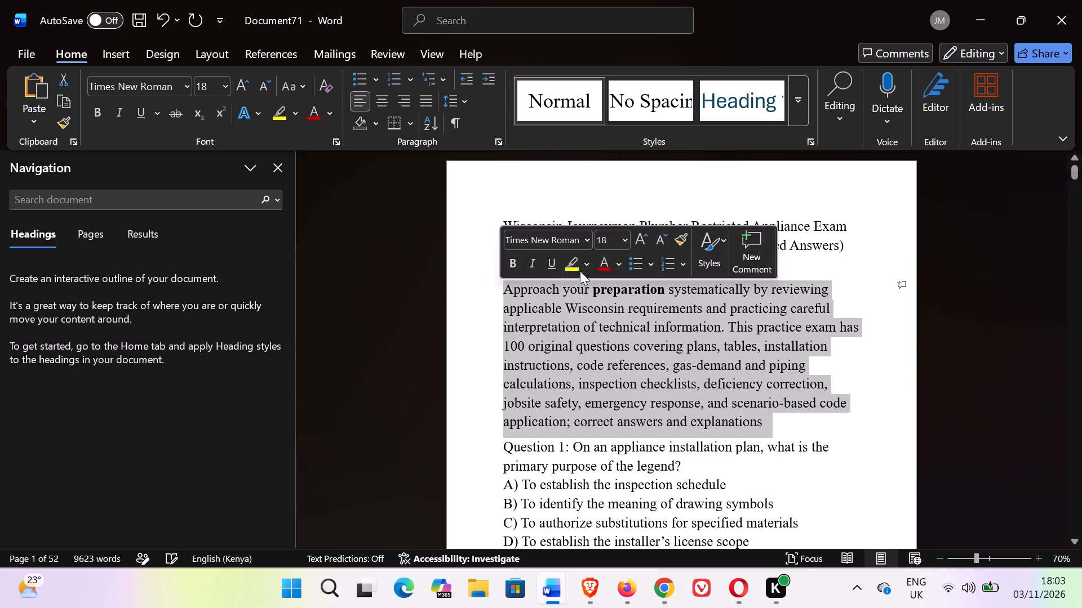
{"action": "left_click", "coordinate": [607, 265]}
{"action": "left_click", "coordinate": [598, 312]}
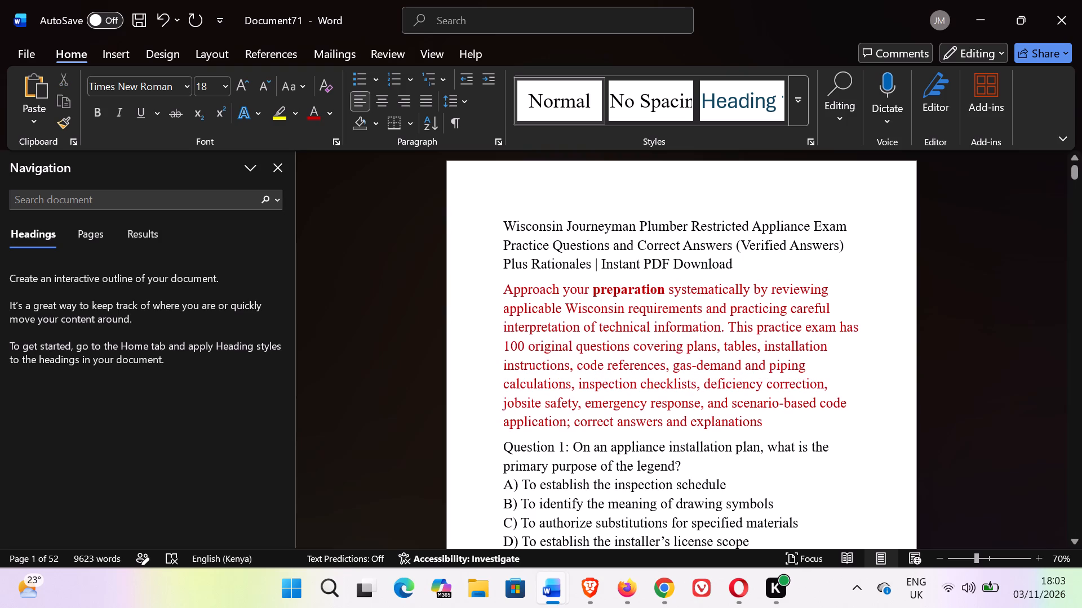
Format the exam title as 24 pt, light blue, bold and underlined.
{"action": "left_click_drag", "start_coordinate": [739, 274], "coordinate": [539, 230]}
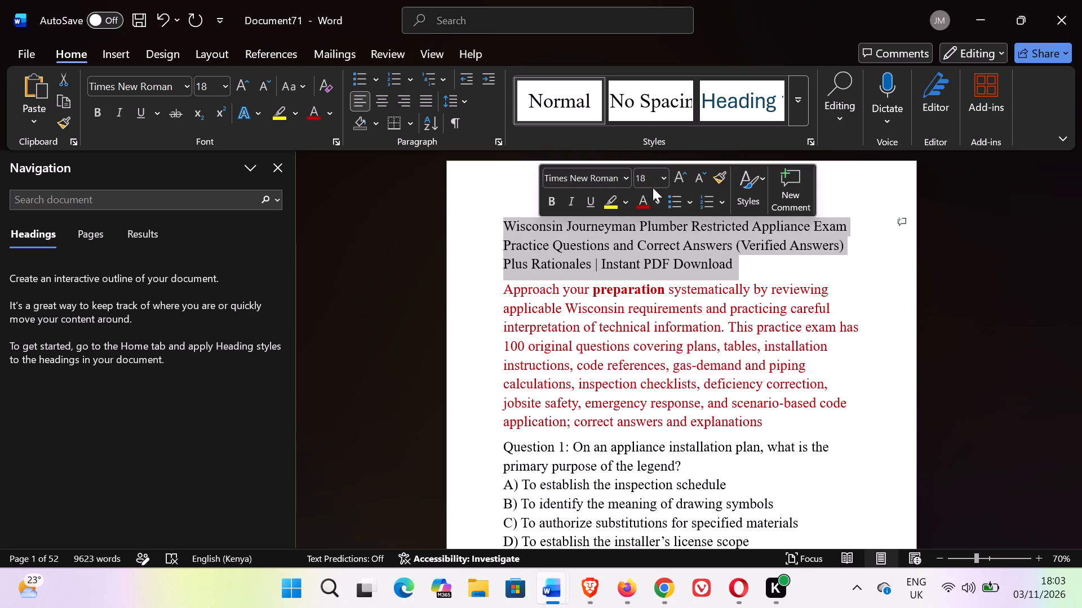
{"action": "left_click", "coordinate": [660, 183]}
{"action": "left_click", "coordinate": [645, 405]}
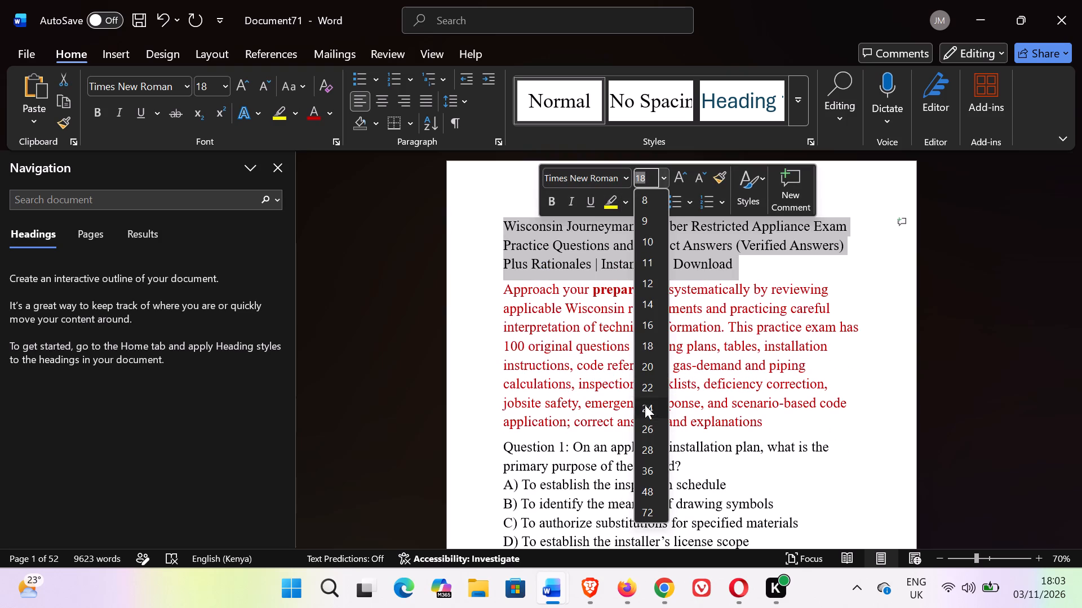
{"action": "left_click", "coordinate": [655, 205]}
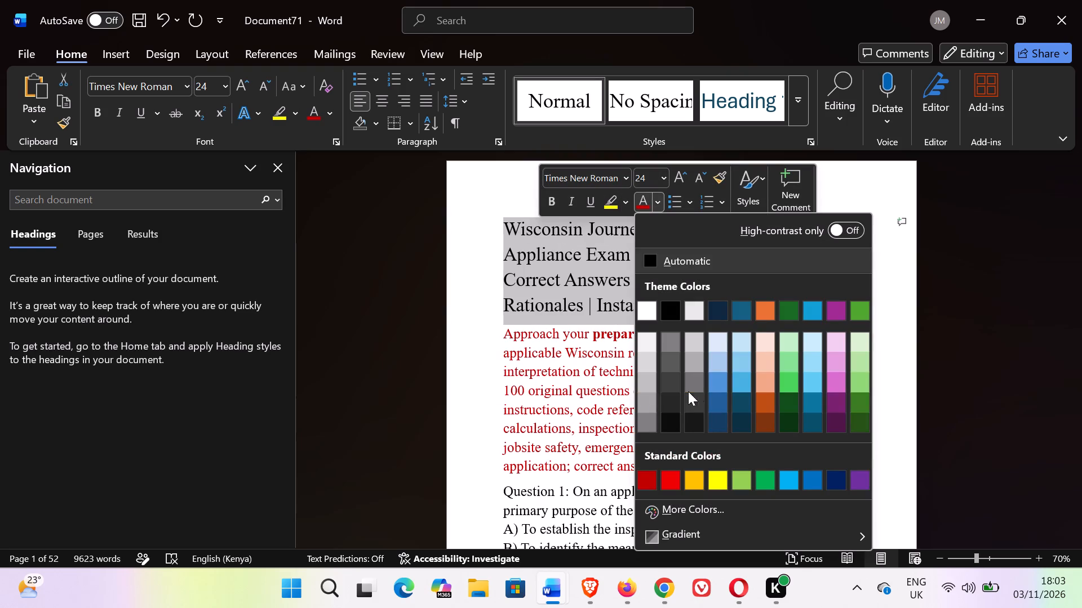
{"action": "left_click", "coordinate": [711, 384]}
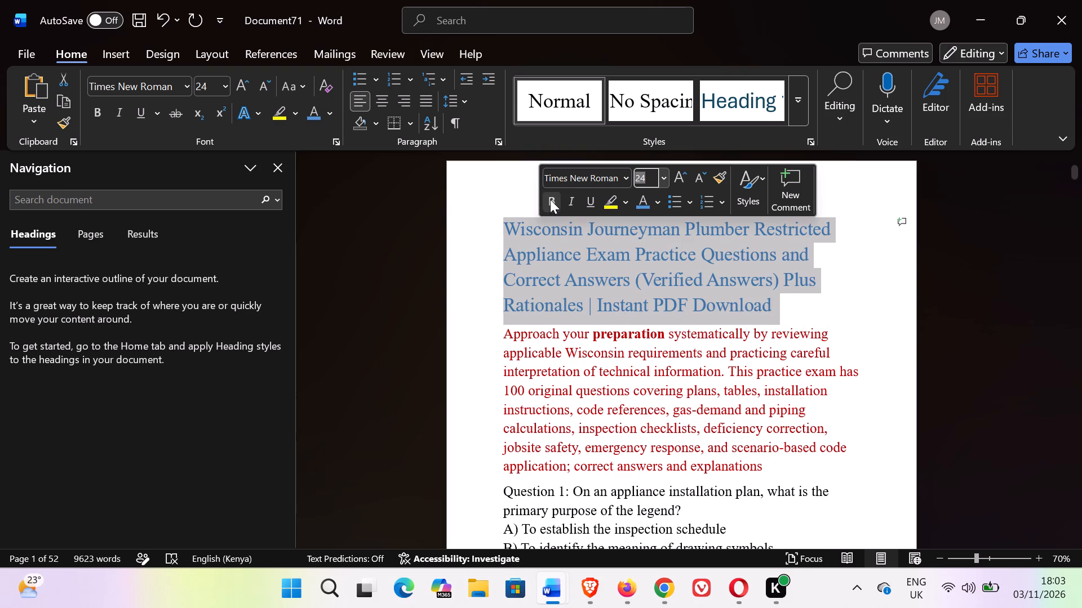
{"action": "left_click", "coordinate": [549, 199]}
{"action": "left_click", "coordinate": [546, 276]}
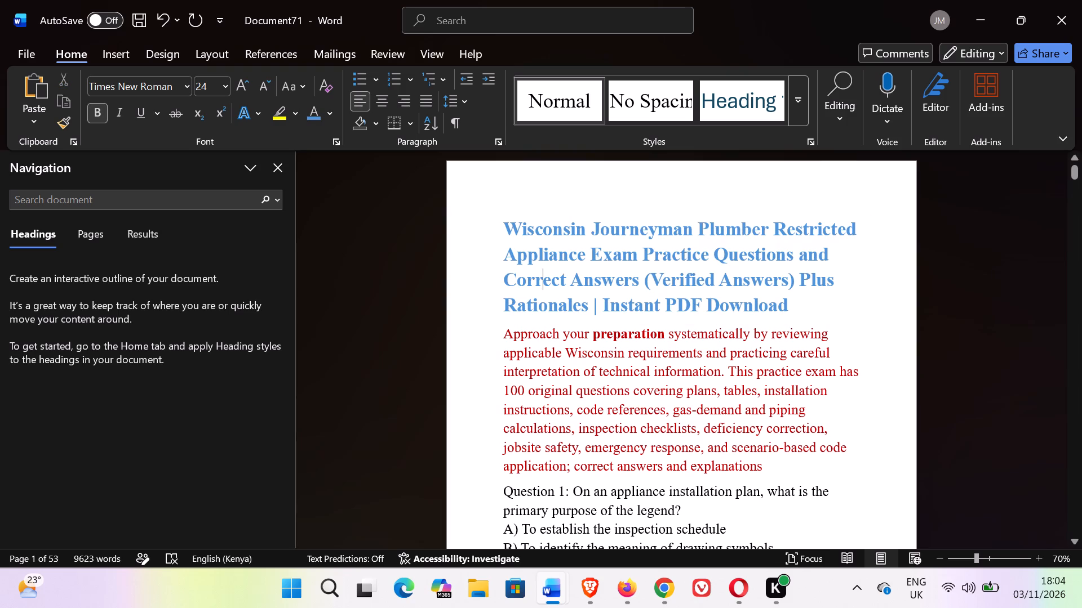
{"action": "left_click_drag", "start_coordinate": [787, 310], "coordinate": [538, 238]}
{"action": "left_click", "coordinate": [591, 210]}
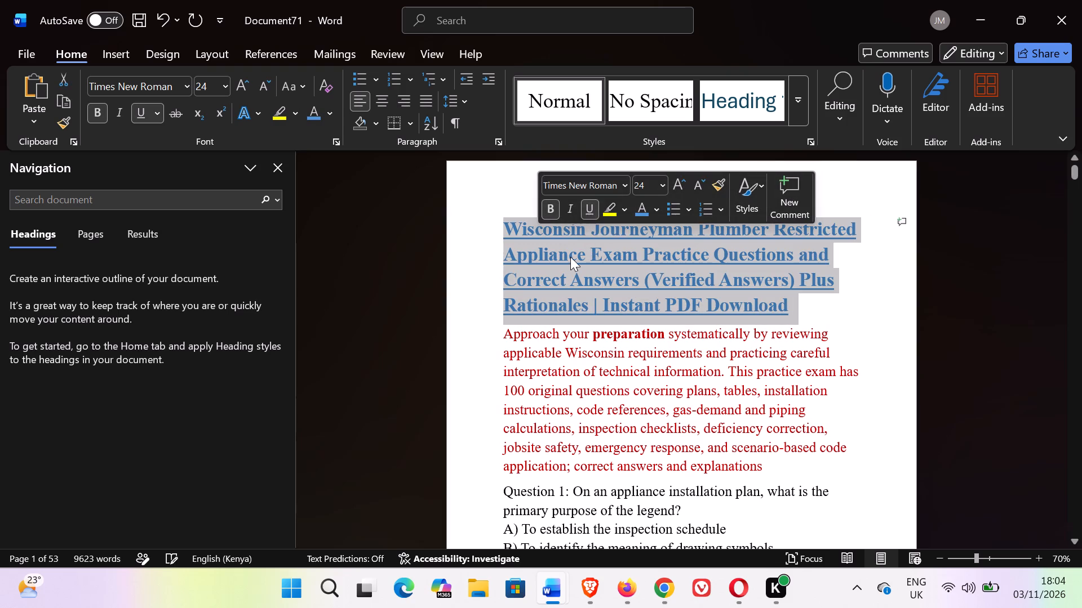
{"action": "left_click", "coordinate": [570, 257]}
Select all the italic answer and rationale text by similar formatting and highlight it in yellow.
{"action": "scroll", "coordinate": [582, 301], "scroll_direction": "down", "scroll_amount": 10}
{"action": "scroll", "coordinate": [587, 338], "scroll_direction": "up", "scroll_amount": 9}
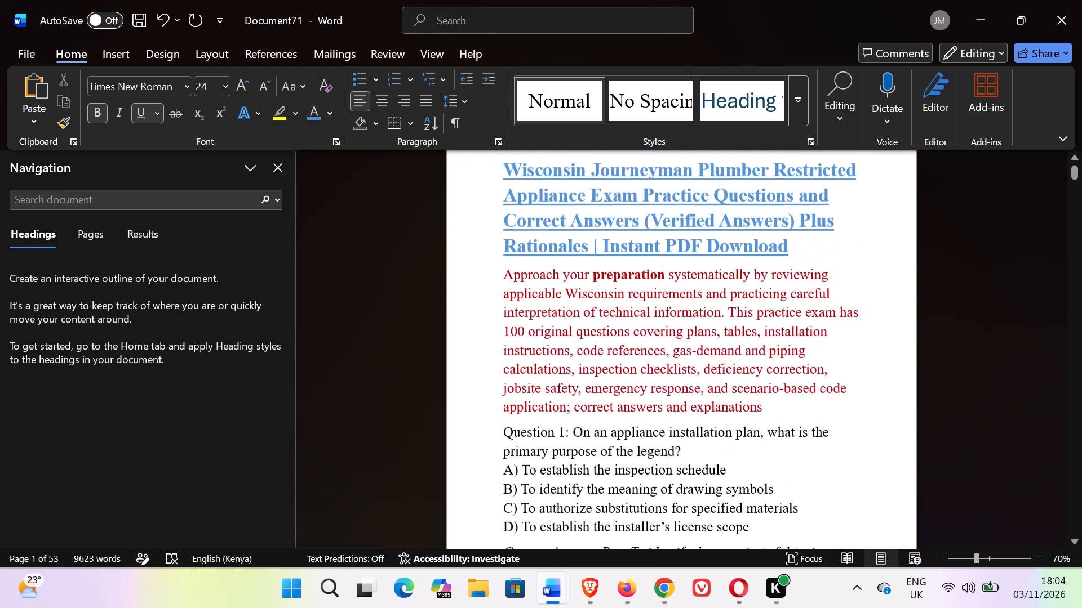
{"action": "scroll", "coordinate": [570, 299], "scroll_direction": "down", "scroll_amount": 10}
{"action": "scroll", "coordinate": [558, 364], "scroll_direction": "down", "scroll_amount": 2}
{"action": "left_click_drag", "start_coordinate": [596, 366], "coordinate": [550, 332]}
{"action": "left_click", "coordinate": [833, 122]}
{"action": "left_click", "coordinate": [839, 207]}
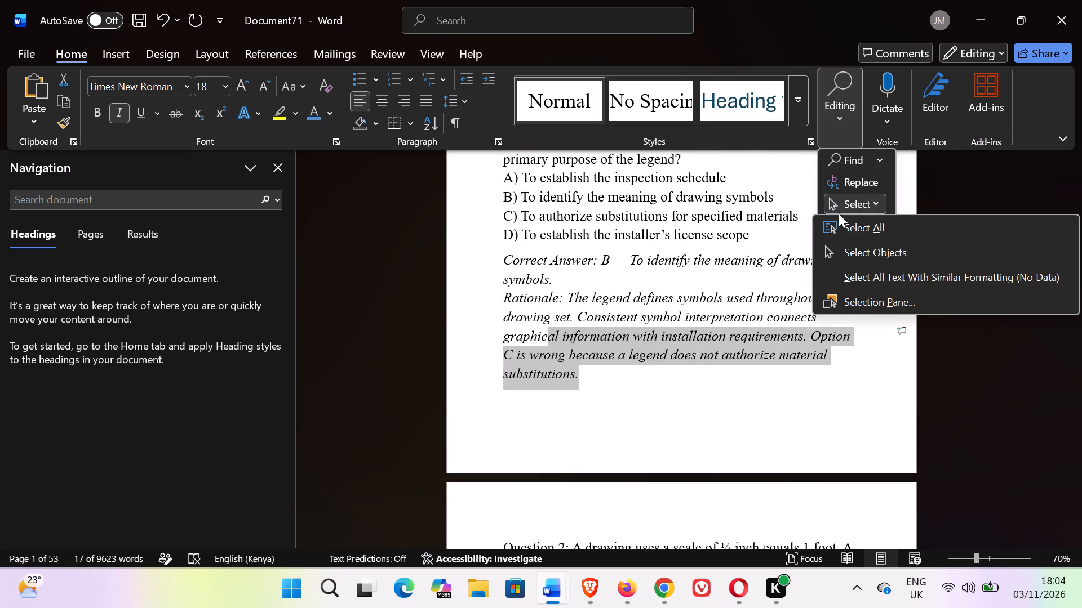
{"action": "left_click", "coordinate": [850, 275]}
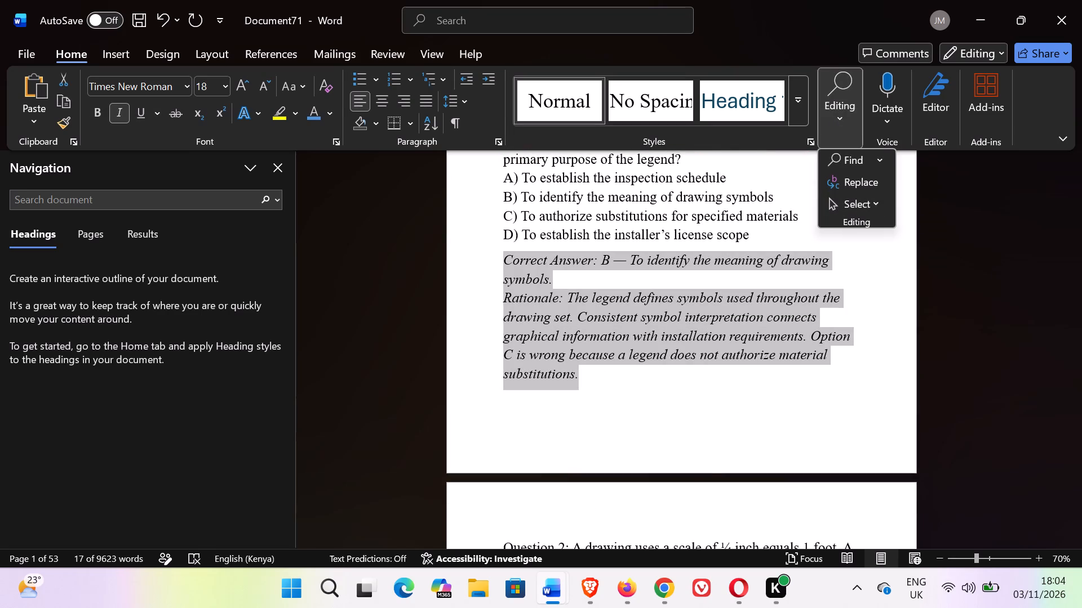
{"action": "left_click", "coordinate": [274, 118]}
{"action": "scroll", "coordinate": [499, 286], "scroll_direction": "down", "scroll_amount": 7}
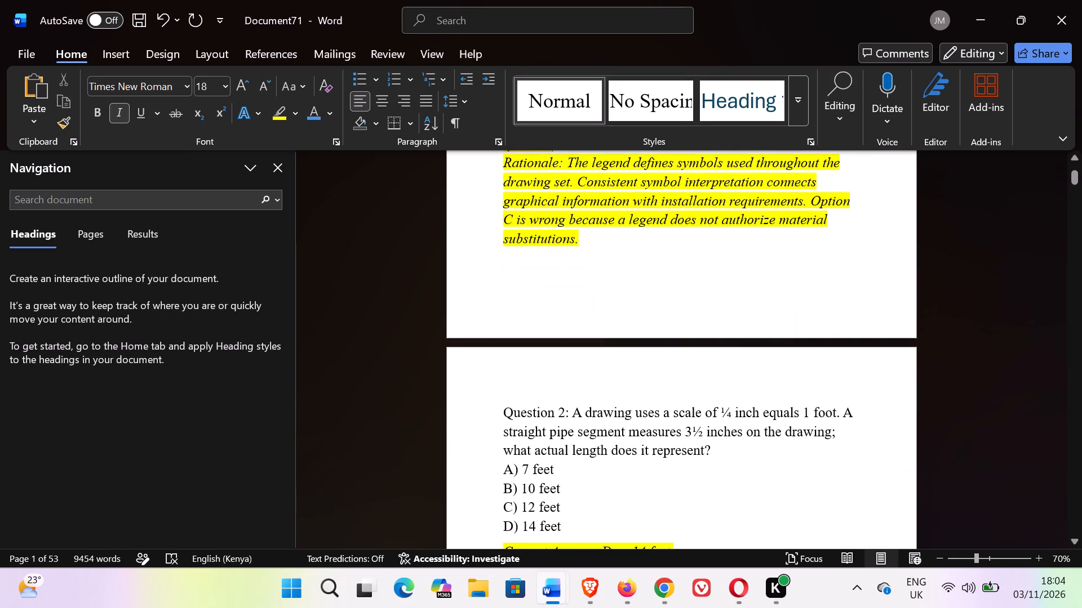
{"action": "scroll", "coordinate": [500, 297], "scroll_direction": "down", "scroll_amount": 2}
{"action": "scroll", "coordinate": [494, 294], "scroll_direction": "up", "scroll_amount": 6}
Add a box page border to the whole document.
{"action": "left_click", "coordinate": [150, 60]}
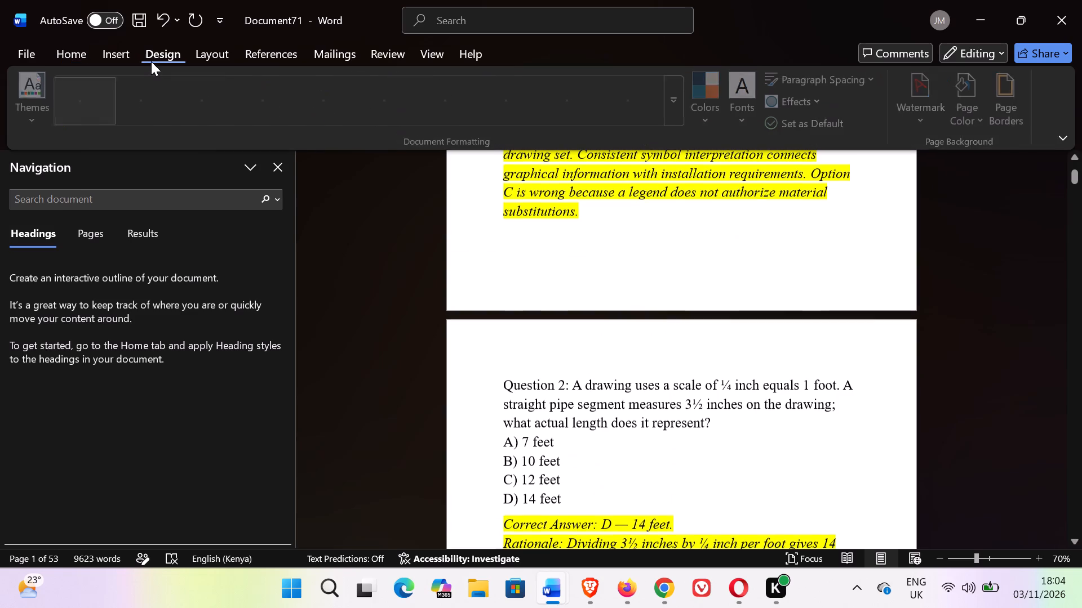
{"action": "left_click", "coordinate": [1014, 101]}
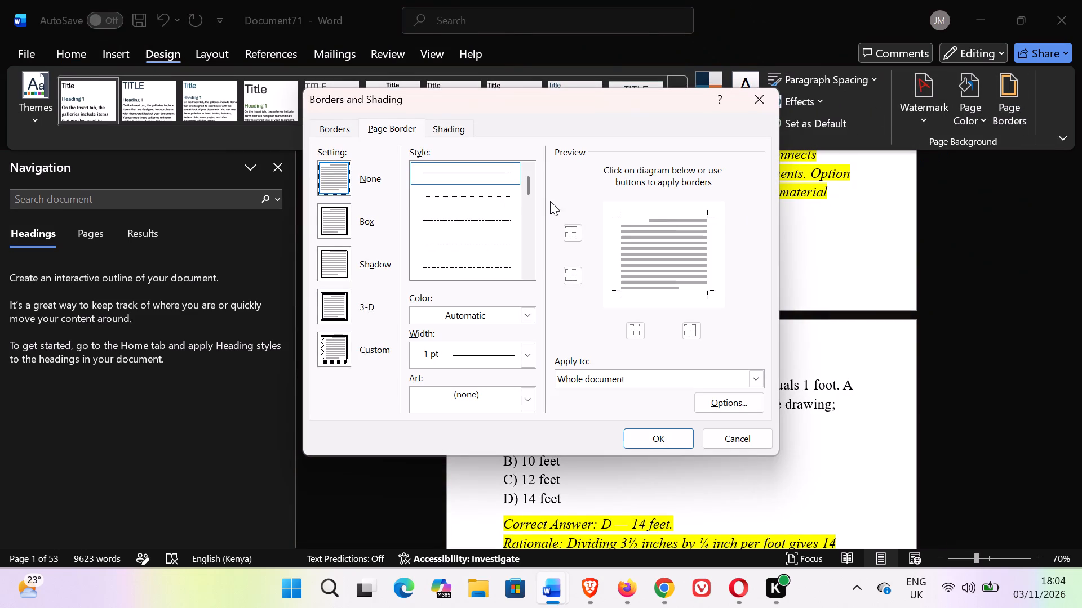
{"action": "left_click", "coordinate": [331, 220]}
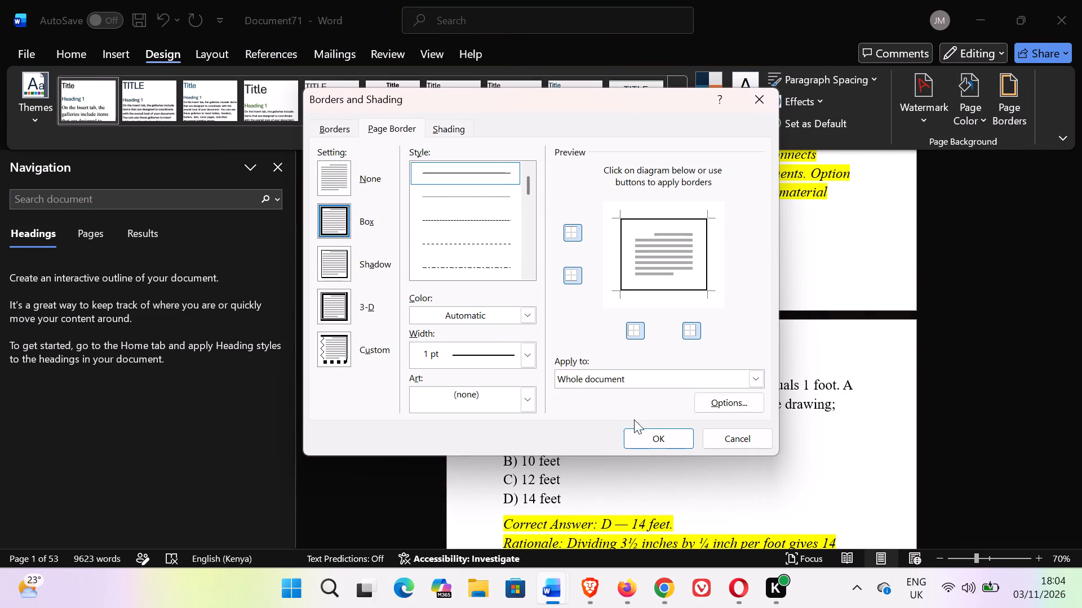
{"action": "left_click", "coordinate": [648, 433]}
Save the document as a PDF in the acc2 folder, prefixing the file name with 4, and close the published copy.
{"action": "key", "text": "F12"}
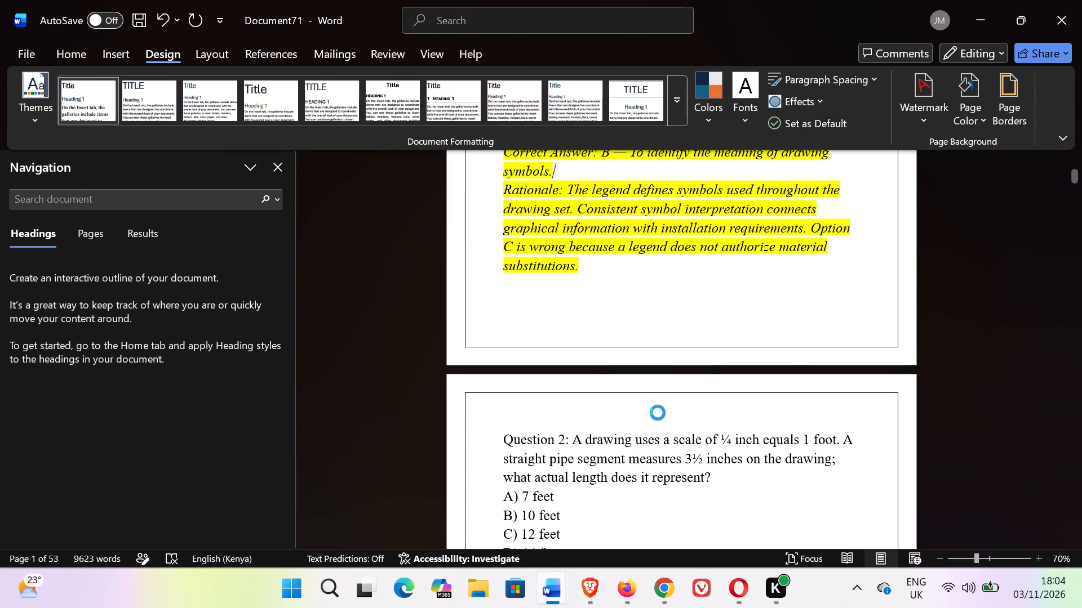
{"action": "left_click", "coordinate": [150, 272]}
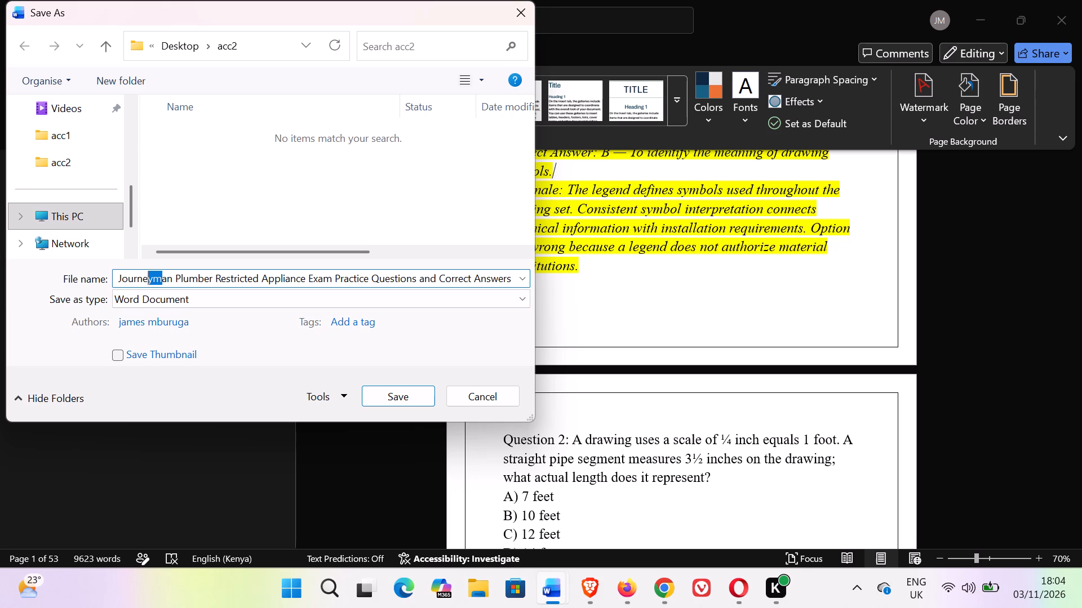
{"action": "left_click", "coordinate": [140, 293]}
{"action": "left_click", "coordinate": [120, 394]}
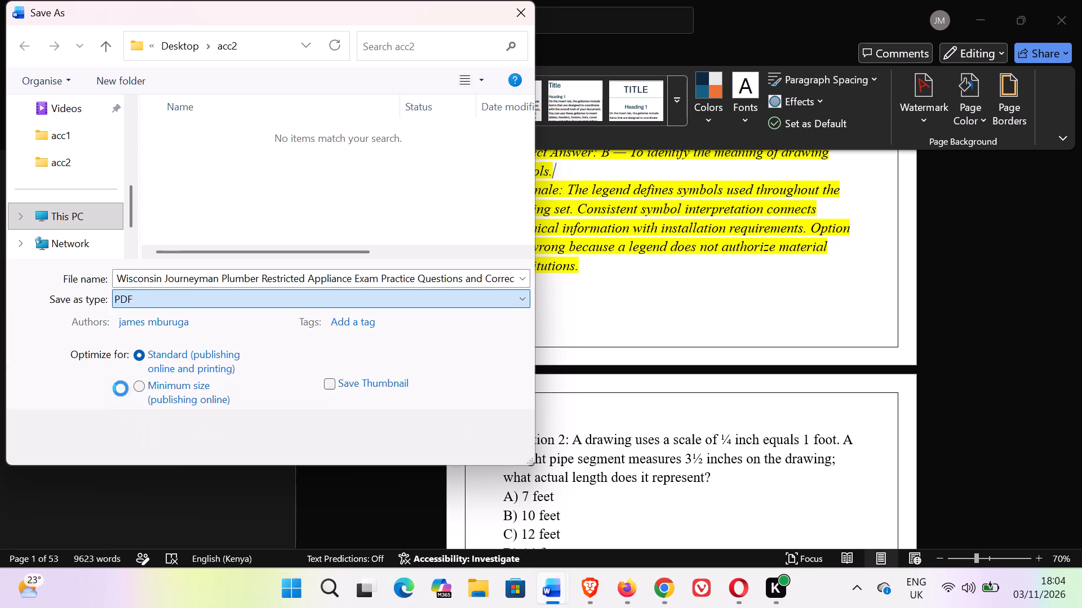
{"action": "double_click", "coordinate": [117, 278]}
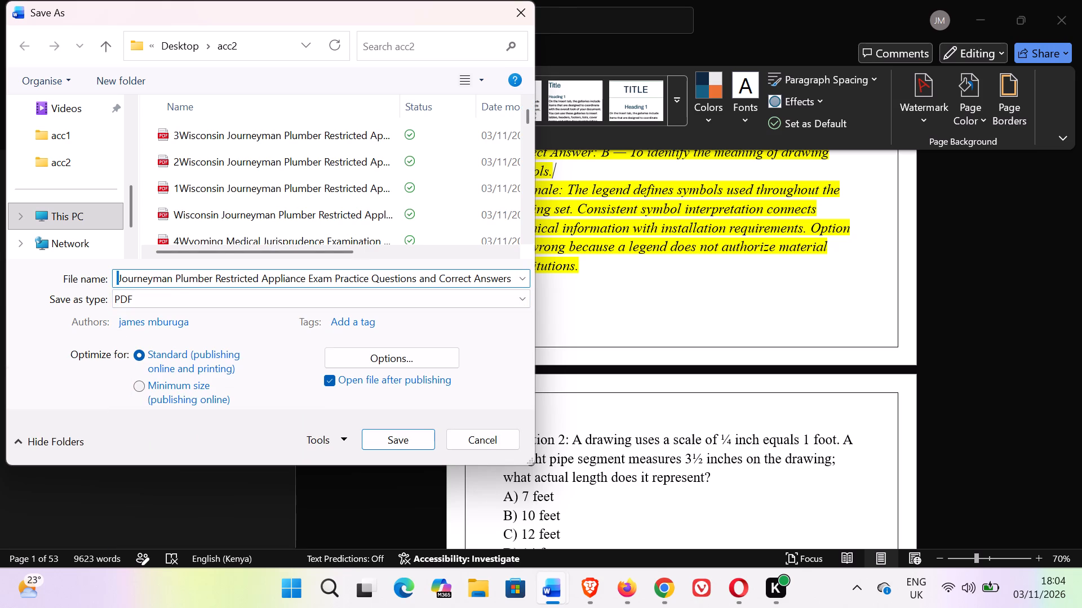
{"action": "key", "text": "Left"}
{"action": "key", "text": "Left"}
{"action": "key", "text": "Left"}
{"action": "key", "text": "Left"}
{"action": "key", "text": "Left"}
{"action": "key", "text": "Left"}
{"action": "key", "text": "Left"}
{"action": "key", "text": "Left"}
{"action": "key", "text": "Left"}
{"action": "key", "text": "Left"}
{"action": "key", "text": "Left"}
{"action": "key", "text": "Left"}
{"action": "key", "text": "Left"}
{"action": "key", "text": "Left"}
{"action": "key", "text": "Left"}
{"action": "key", "text": "Left"}
{"action": "key", "text": "Left"}
{"action": "key", "text": "Left"}
{"action": "key", "text": "Left"}
{"action": "key", "text": "Left"}
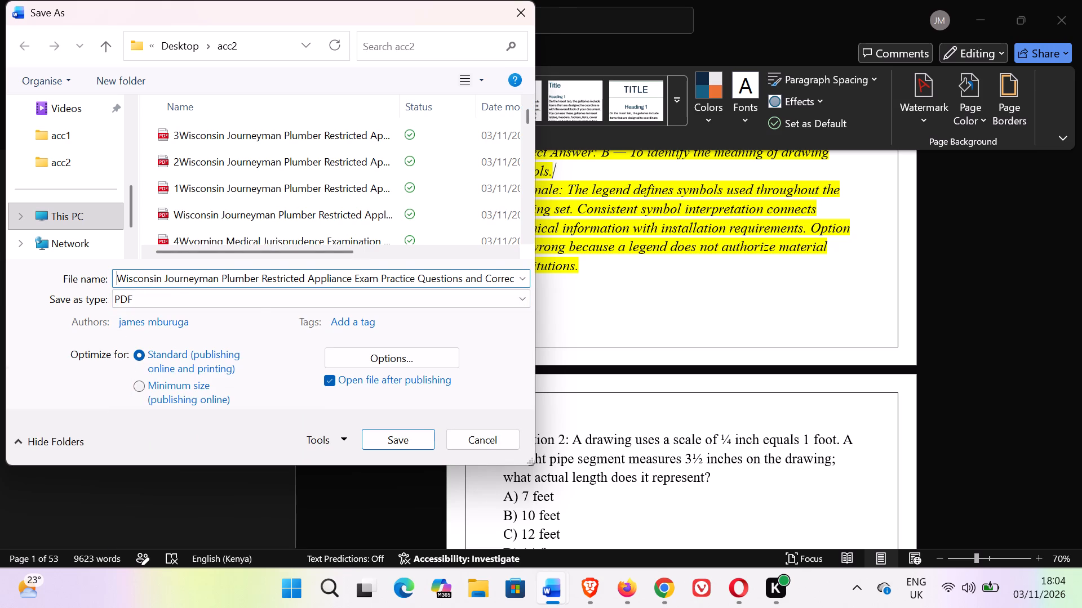
{"action": "key", "text": "4"}
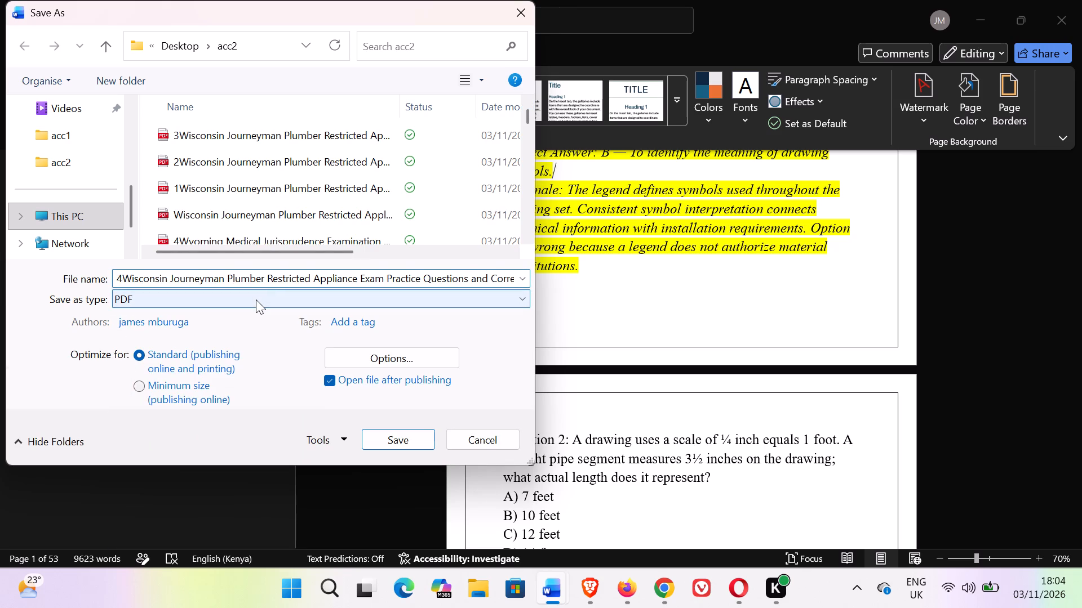
{"action": "key", "text": "Return"}
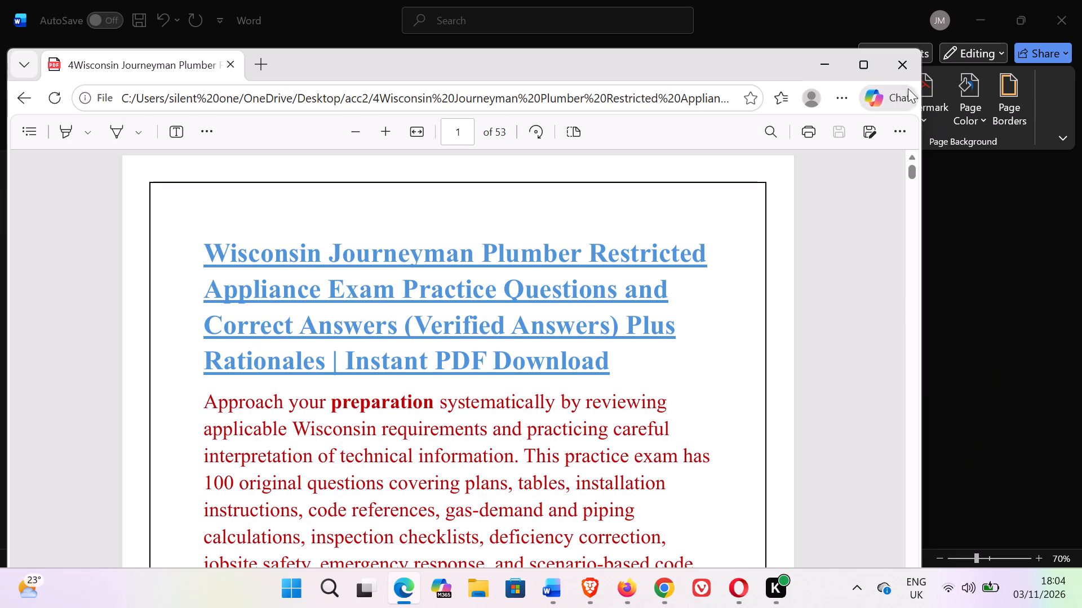
{"action": "left_click", "coordinate": [903, 75]}
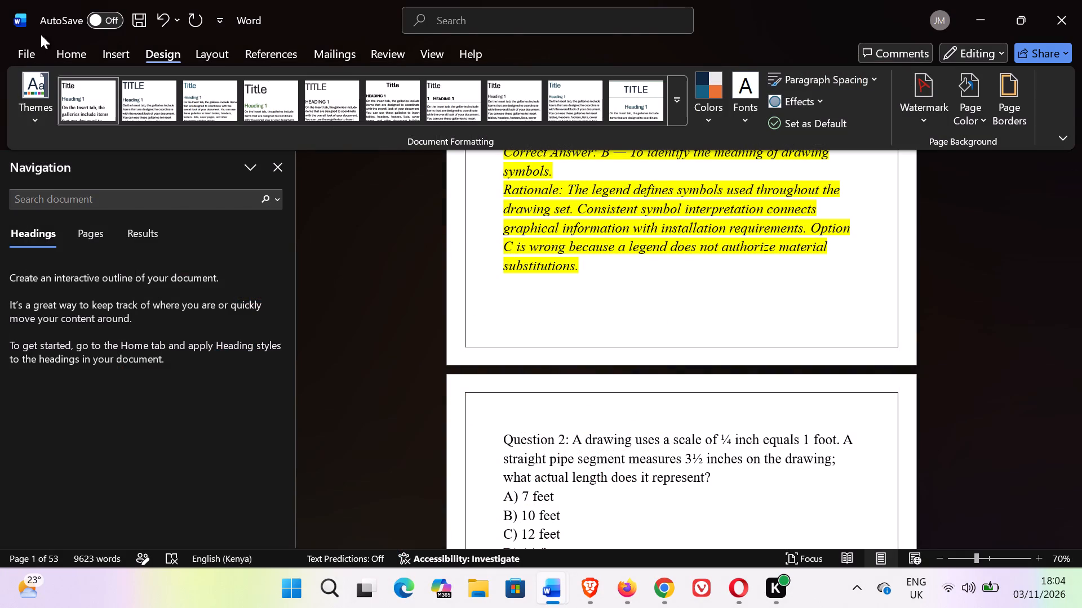
Create a new blank document.
{"action": "left_click", "coordinate": [30, 47]}
{"action": "left_click", "coordinate": [279, 159]}
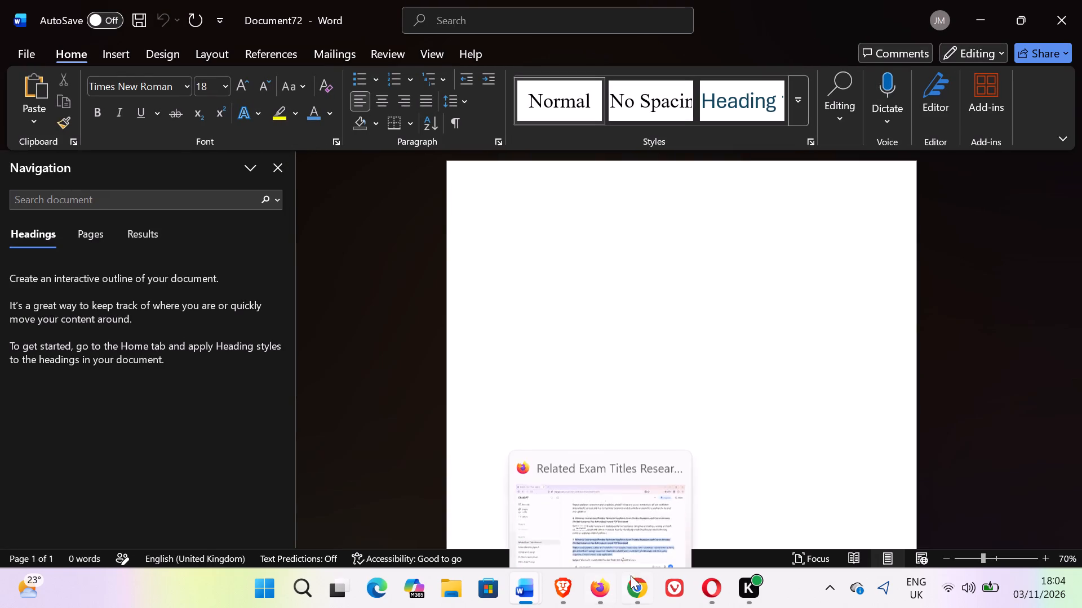
{"action": "left_click", "coordinate": [636, 574]}
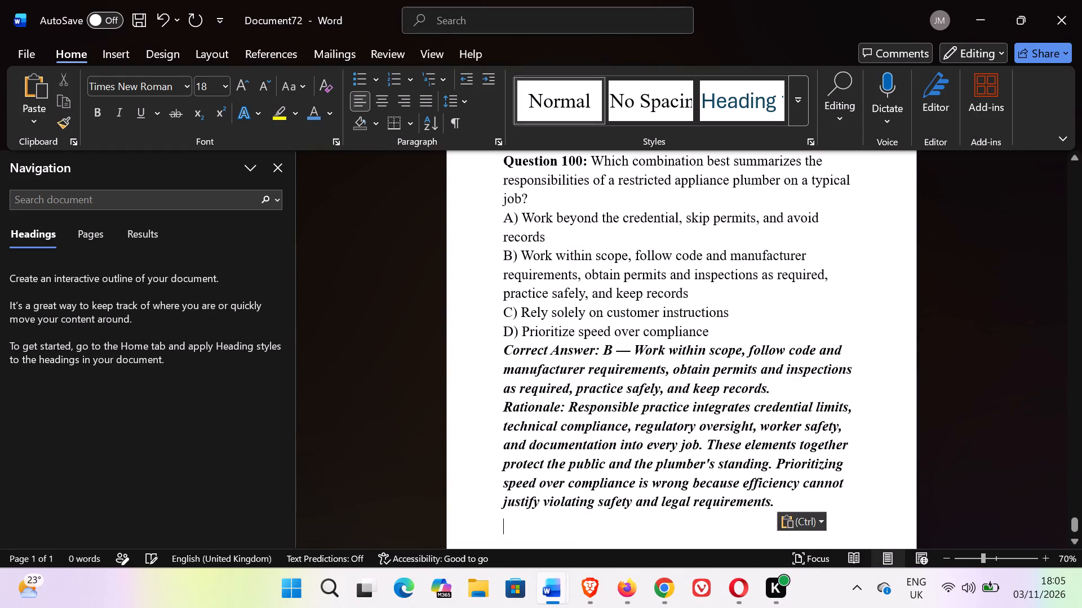
Delete the introduction's ending from "appear directly beneath every question" through "before test day", so it ends at "detailed explanations".
{"action": "scroll", "coordinate": [689, 384], "scroll_direction": "up", "scroll_amount": 1}
{"action": "scroll", "coordinate": [1001, 277], "scroll_direction": "up", "scroll_amount": 1}
{"action": "scroll", "coordinate": [778, 298], "scroll_direction": "up", "scroll_amount": 9}
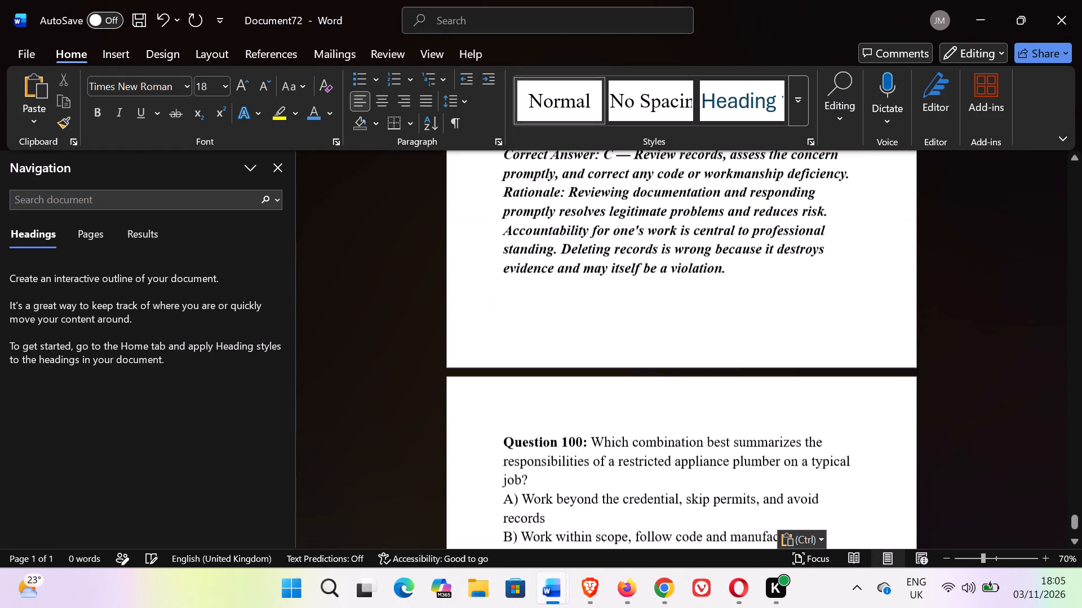
{"action": "left_click_drag", "start_coordinate": [1078, 184], "coordinate": [1079, 184]}
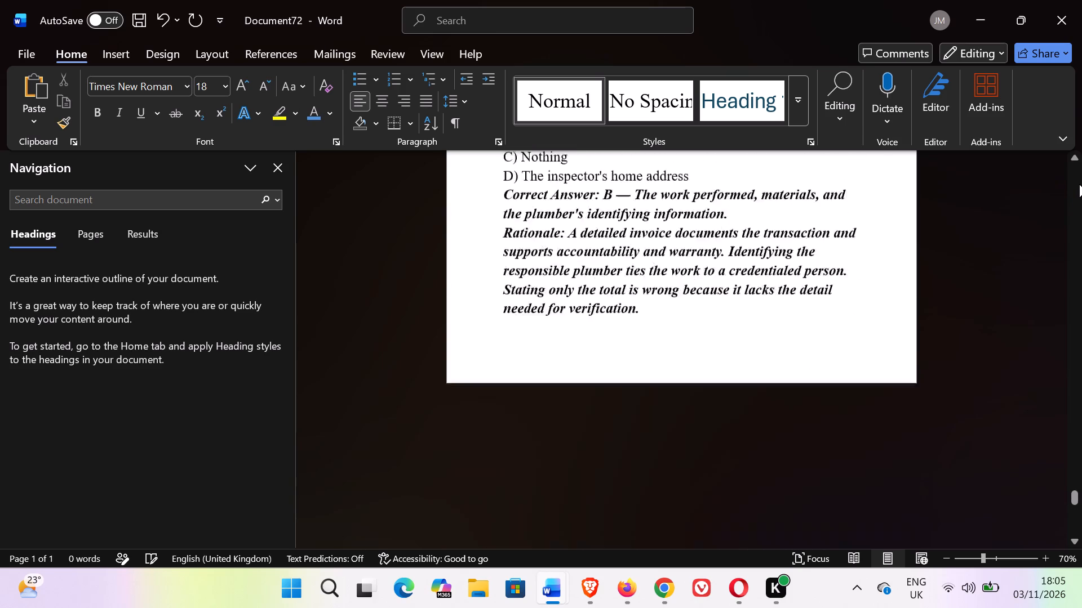
{"action": "left_click_drag", "start_coordinate": [1079, 184], "coordinate": [1077, 170]}
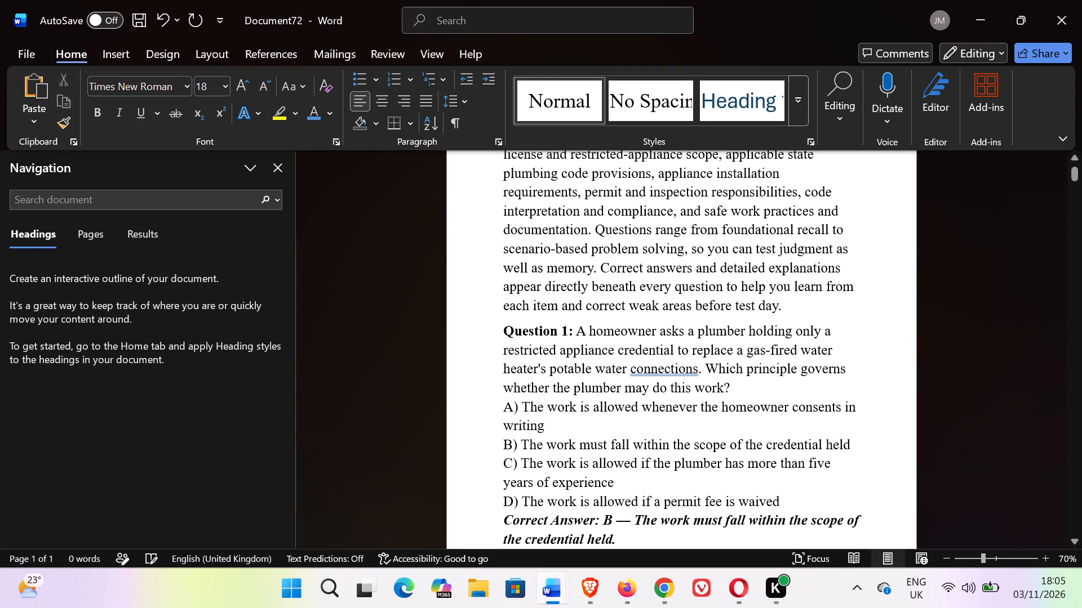
{"action": "scroll", "coordinate": [740, 321], "scroll_direction": "up", "scroll_amount": 1}
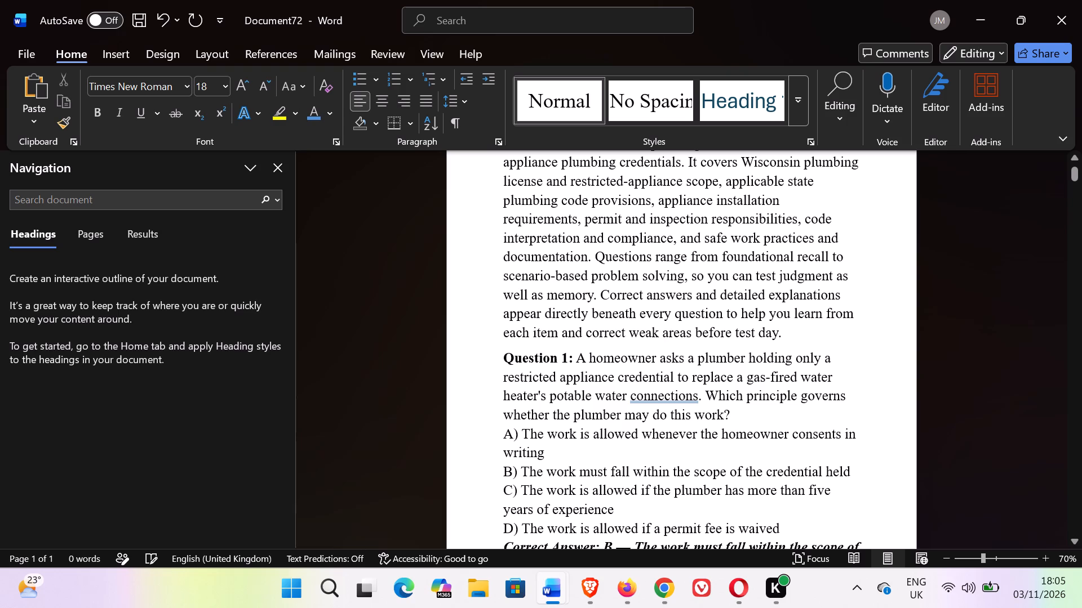
{"action": "left_click_drag", "start_coordinate": [503, 315], "coordinate": [777, 323]}
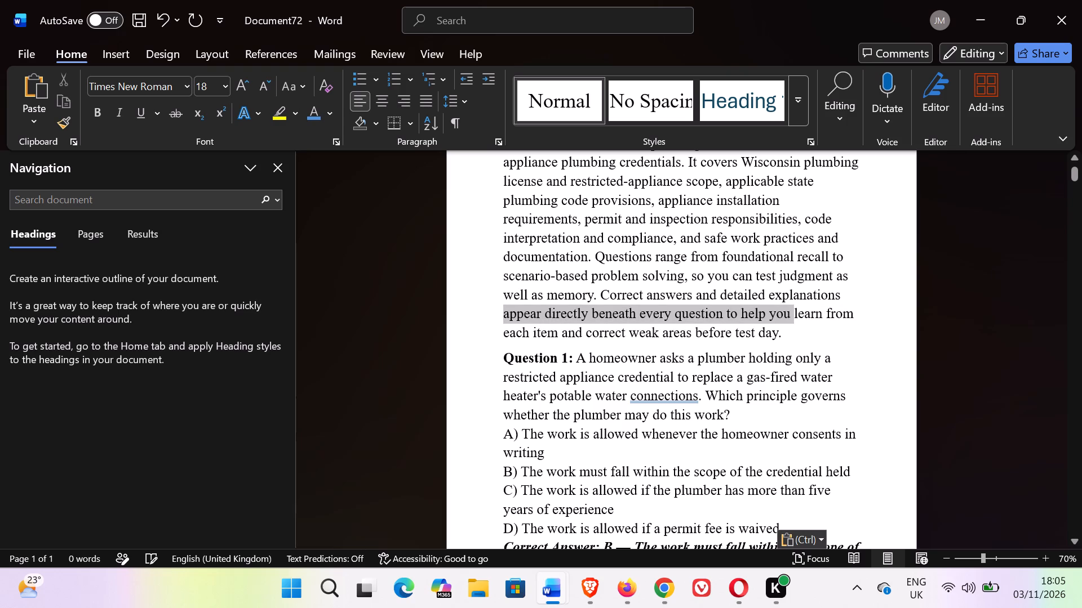
{"action": "left_click_drag", "start_coordinate": [777, 323], "coordinate": [781, 326]}
{"action": "key", "text": "BackSpace"}
Colour the whole introduction paragraph light blue.
{"action": "scroll", "coordinate": [681, 343], "scroll_direction": "down", "scroll_amount": 5}
{"action": "scroll", "coordinate": [627, 367], "scroll_direction": "up", "scroll_amount": 2}
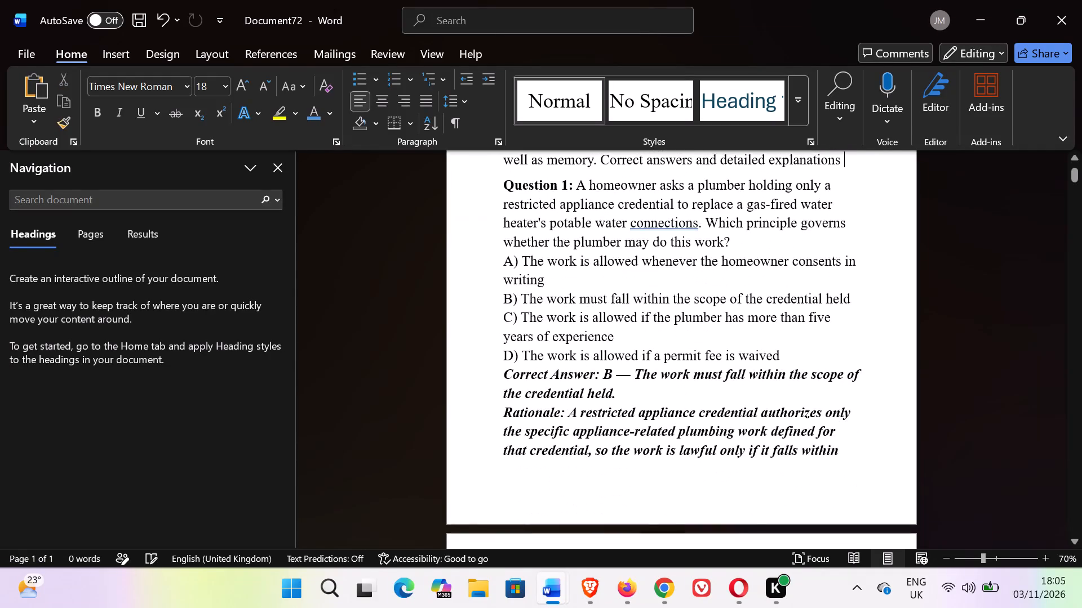
{"action": "scroll", "coordinate": [625, 366], "scroll_direction": "up", "scroll_amount": 7}
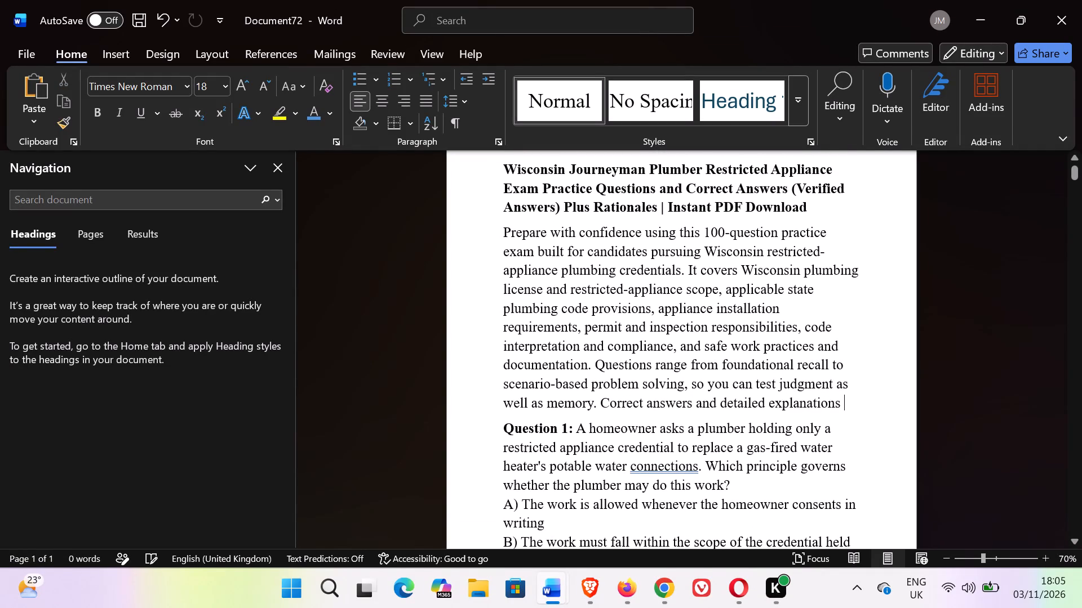
{"action": "left_click_drag", "start_coordinate": [837, 404], "coordinate": [510, 245]}
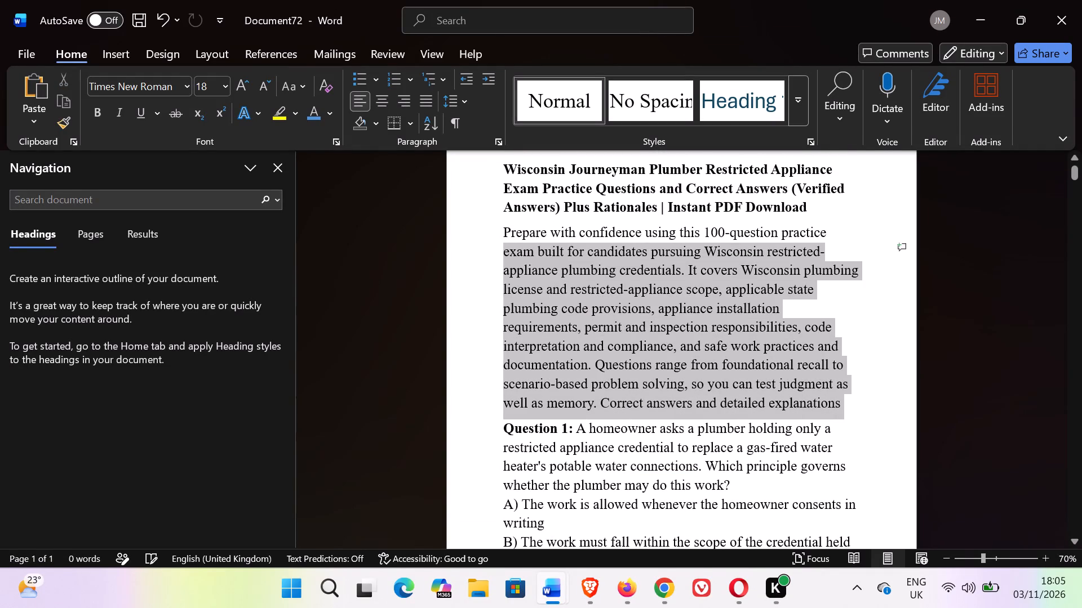
{"action": "left_click_drag", "start_coordinate": [510, 245], "coordinate": [507, 239]}
{"action": "left_click", "coordinate": [608, 214]}
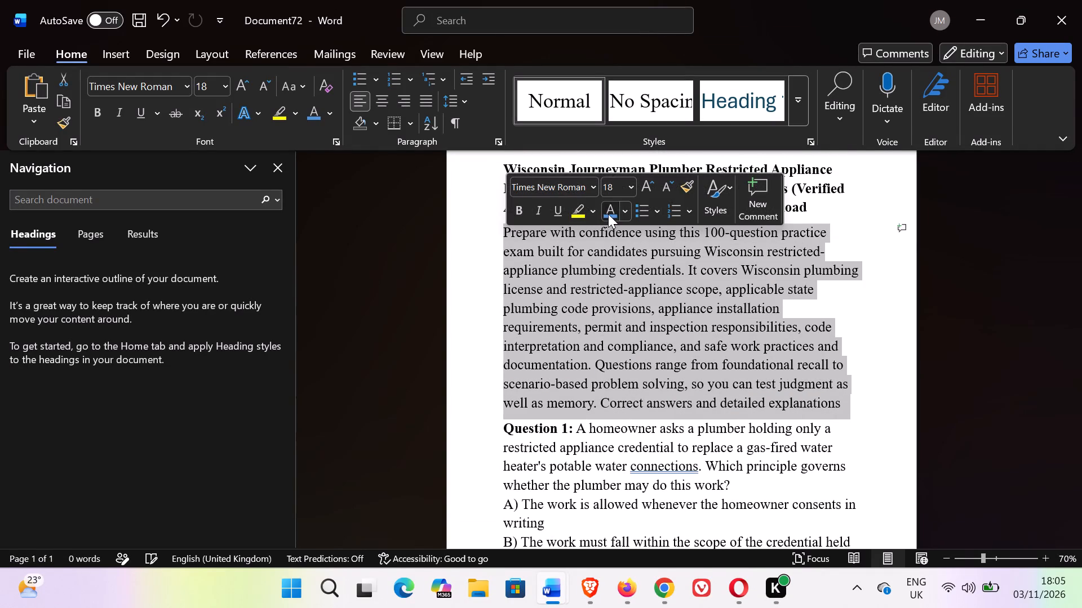
{"action": "left_click", "coordinate": [604, 251]}
Format the bold exam title as dark red, 24 pt and underlined.
{"action": "scroll", "coordinate": [771, 232], "scroll_direction": "up", "scroll_amount": 1}
{"action": "left_click_drag", "start_coordinate": [817, 240], "coordinate": [797, 238]}
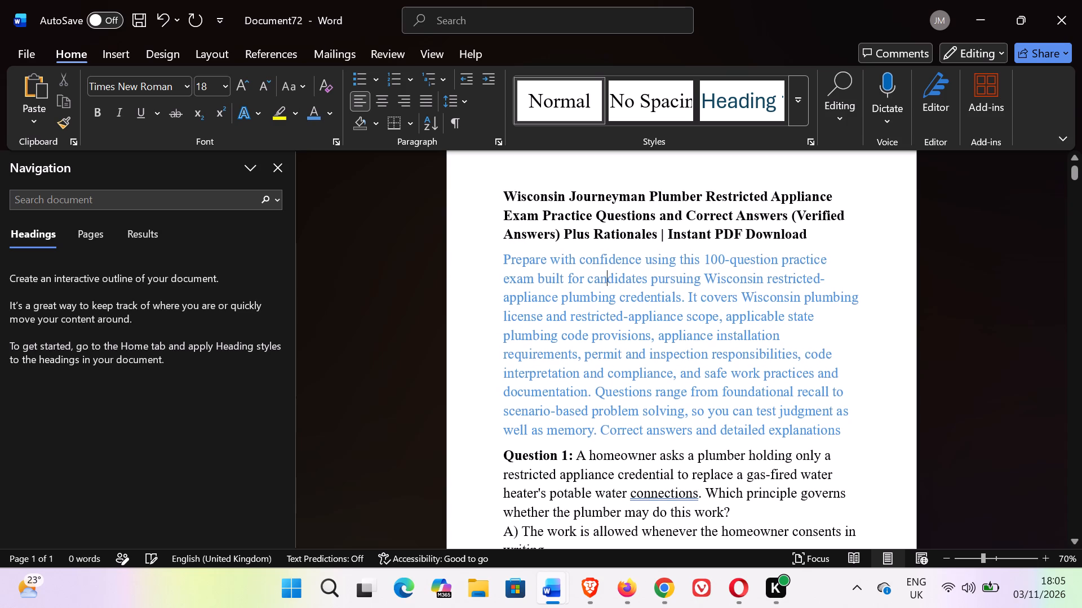
{"action": "left_click_drag", "start_coordinate": [797, 238], "coordinate": [532, 201]}
{"action": "left_click", "coordinate": [653, 173]}
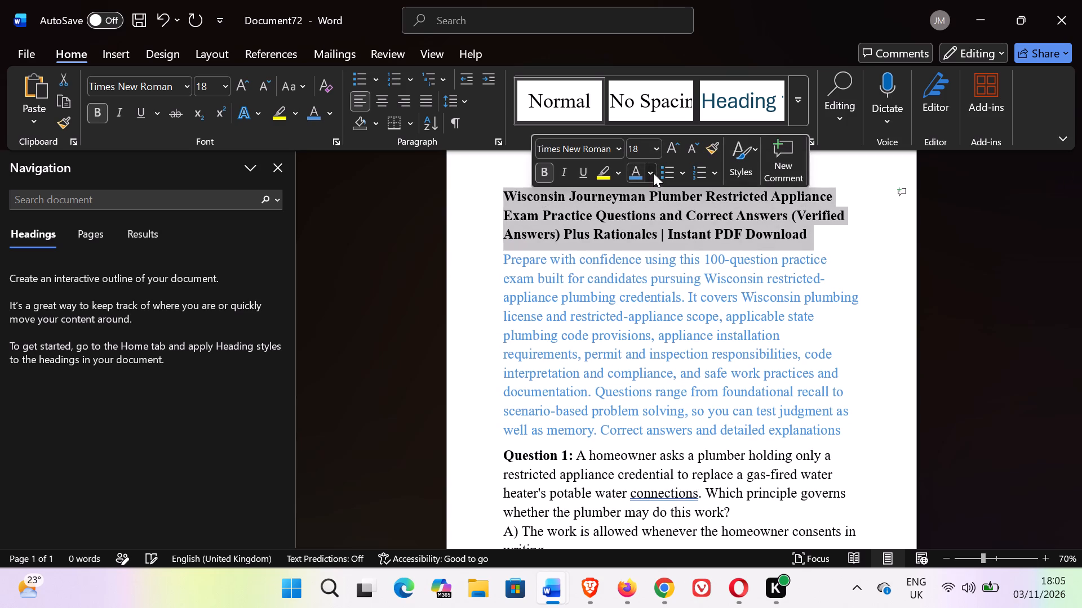
{"action": "left_click", "coordinate": [644, 442]}
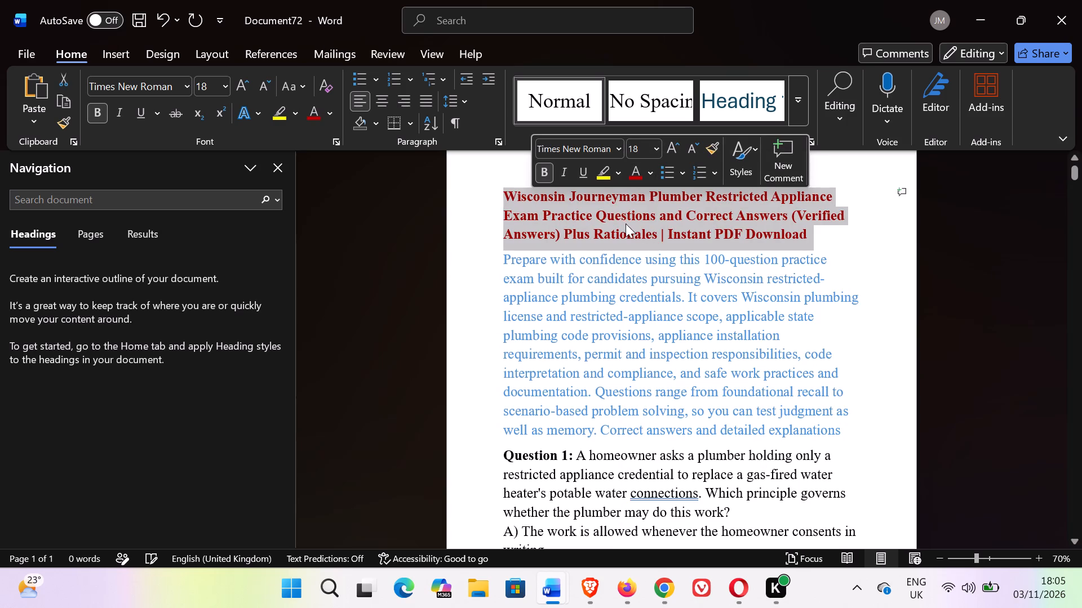
{"action": "left_click", "coordinate": [653, 150]}
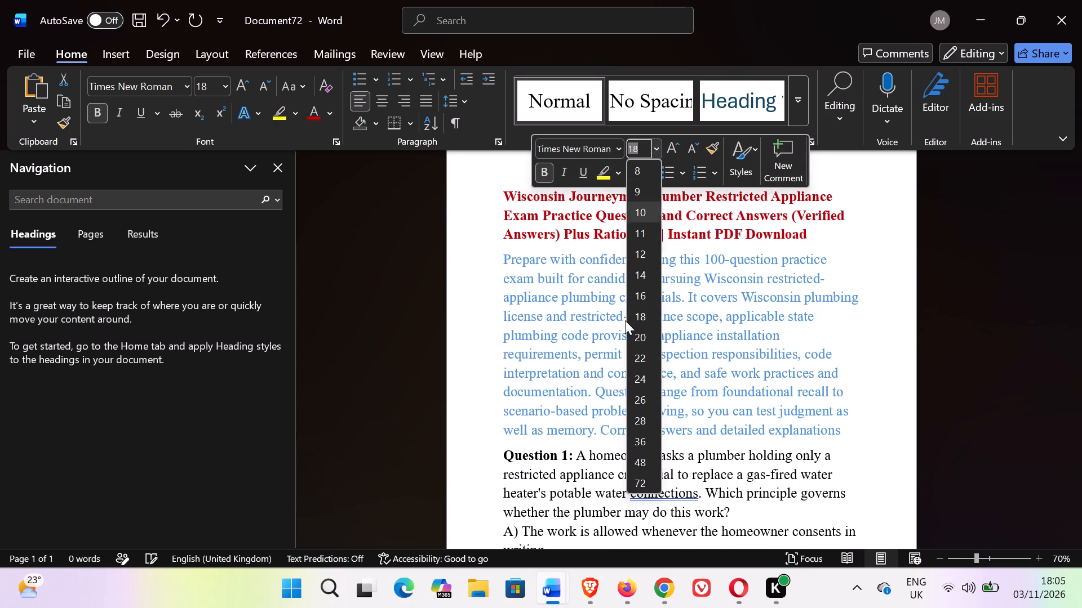
{"action": "left_click", "coordinate": [640, 373]}
{"action": "left_click", "coordinate": [586, 167]}
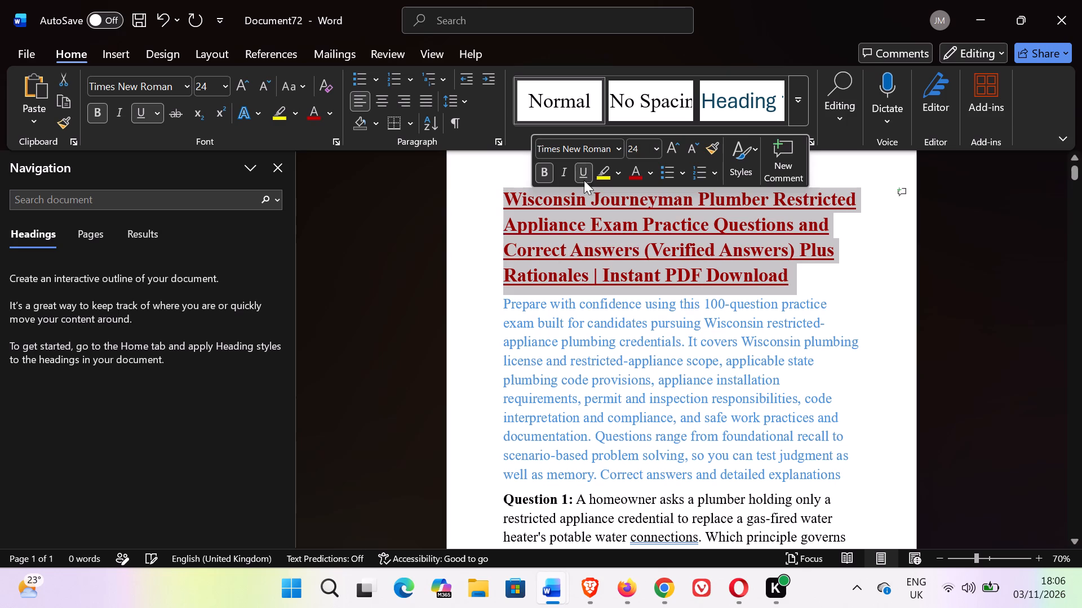
Apply a box page border to the whole document.
{"action": "left_click", "coordinate": [584, 229]}
{"action": "scroll", "coordinate": [599, 275], "scroll_direction": "down", "scroll_amount": 7}
{"action": "scroll", "coordinate": [587, 320], "scroll_direction": "down", "scroll_amount": 3}
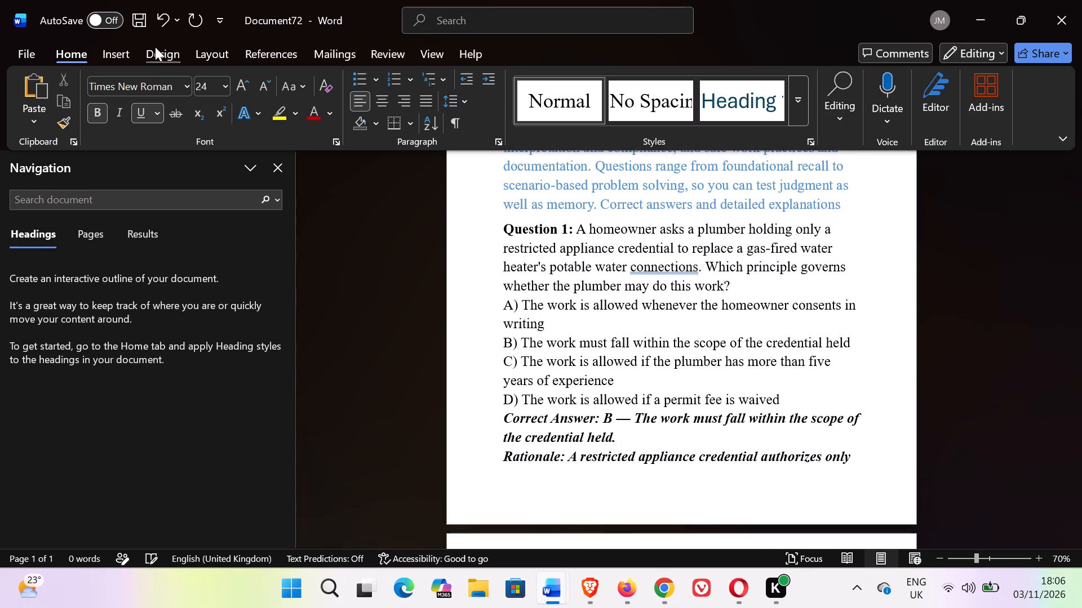
{"action": "left_click", "coordinate": [155, 47]}
{"action": "left_click", "coordinate": [1009, 96]}
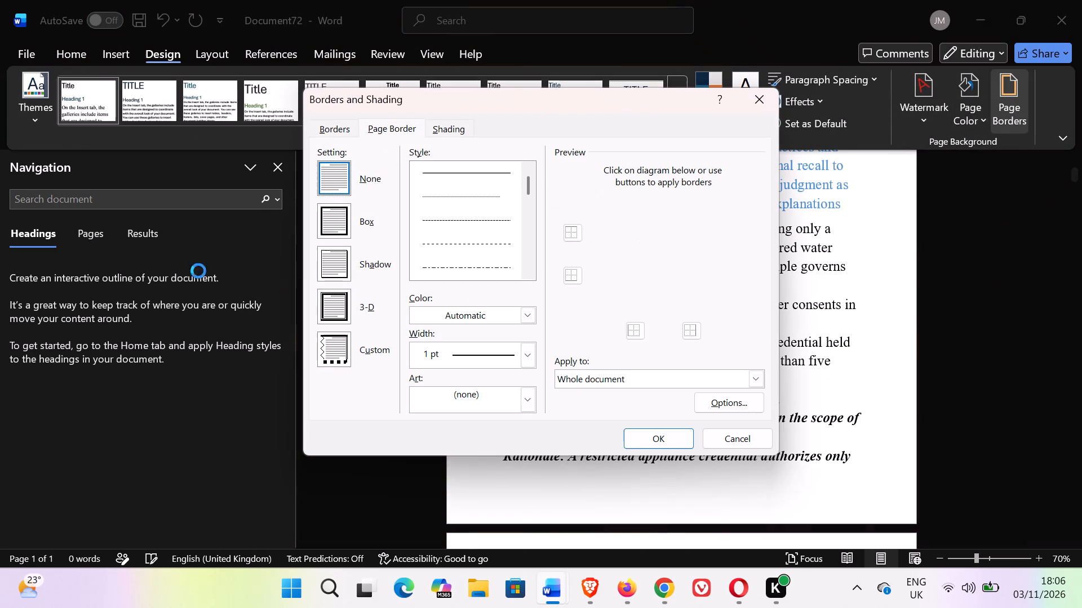
{"action": "left_click", "coordinate": [321, 225]}
{"action": "left_click", "coordinate": [642, 432]}
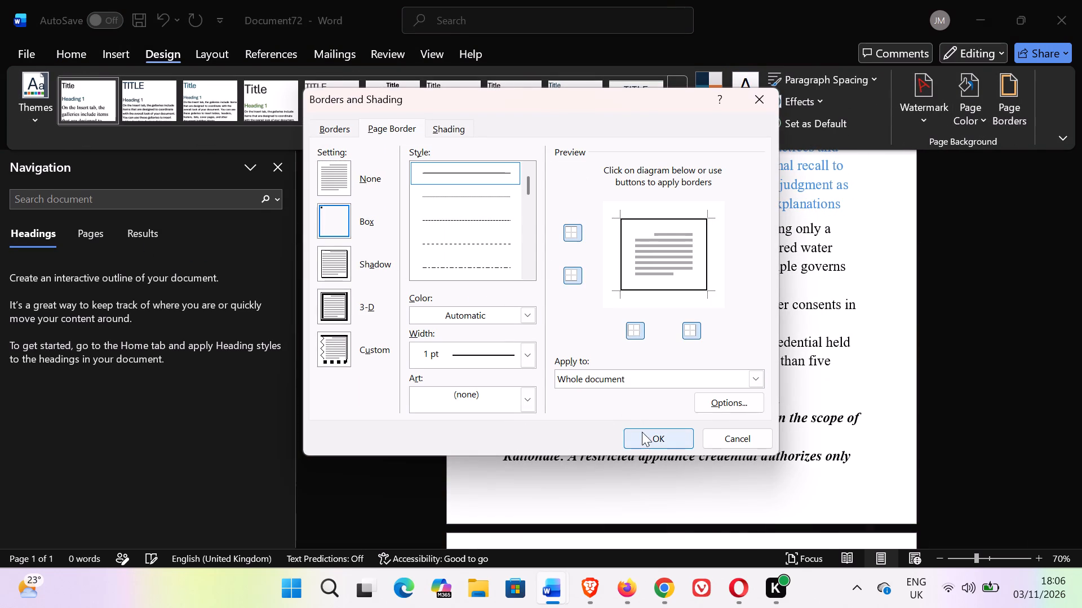
Save the document as a PDF in the acc1 folder under the suggested exam-title file name, and close the opened PDF.
{"action": "key", "text": "F12"}
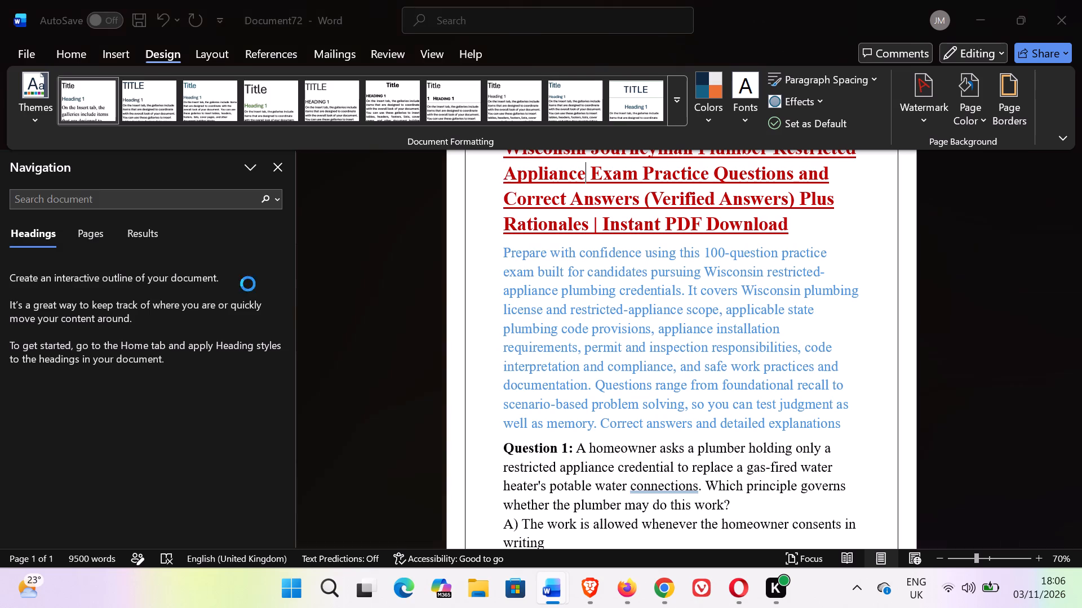
{"action": "left_click", "coordinate": [55, 141]}
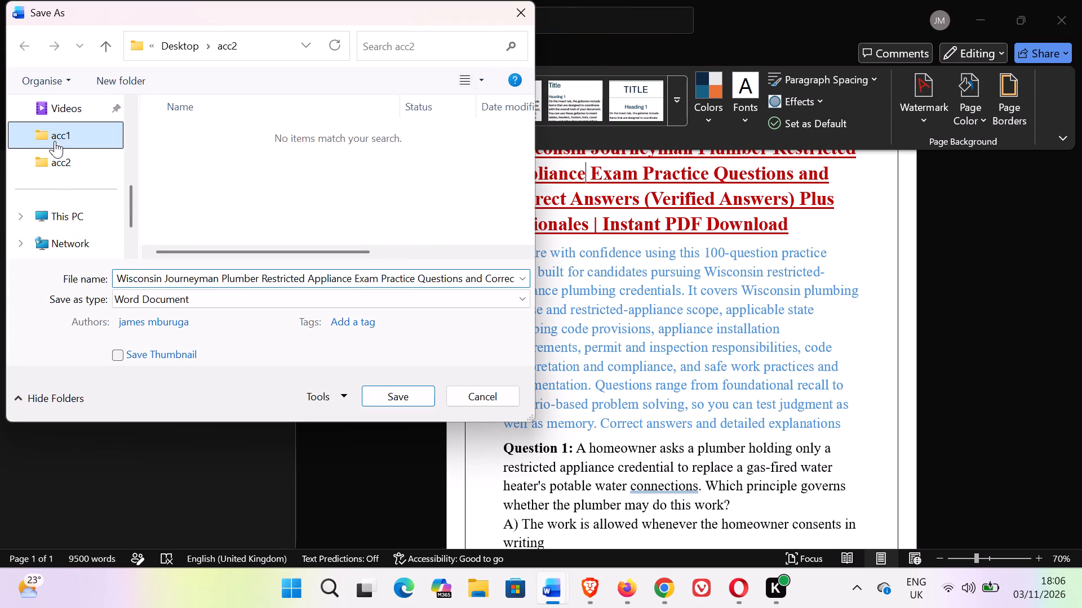
{"action": "left_click", "coordinate": [174, 305]}
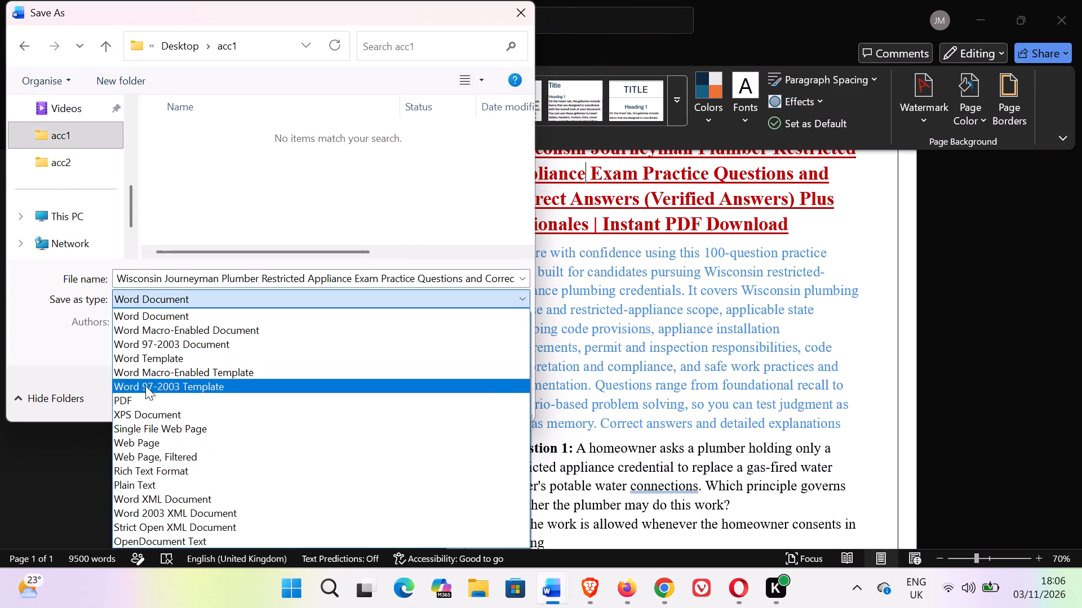
{"action": "left_click", "coordinate": [142, 401]}
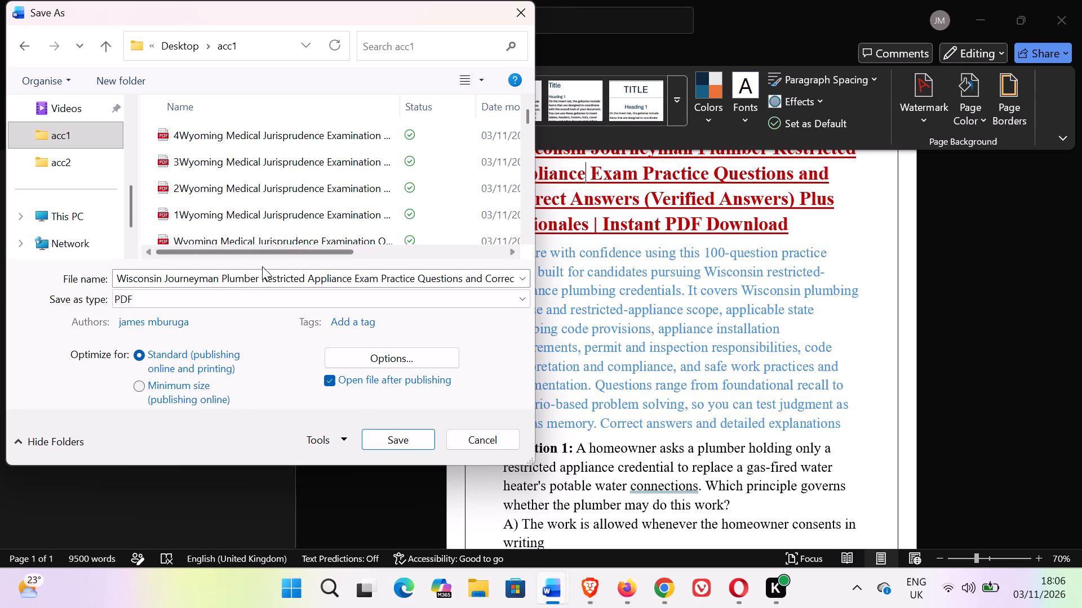
{"action": "left_click", "coordinate": [385, 439]}
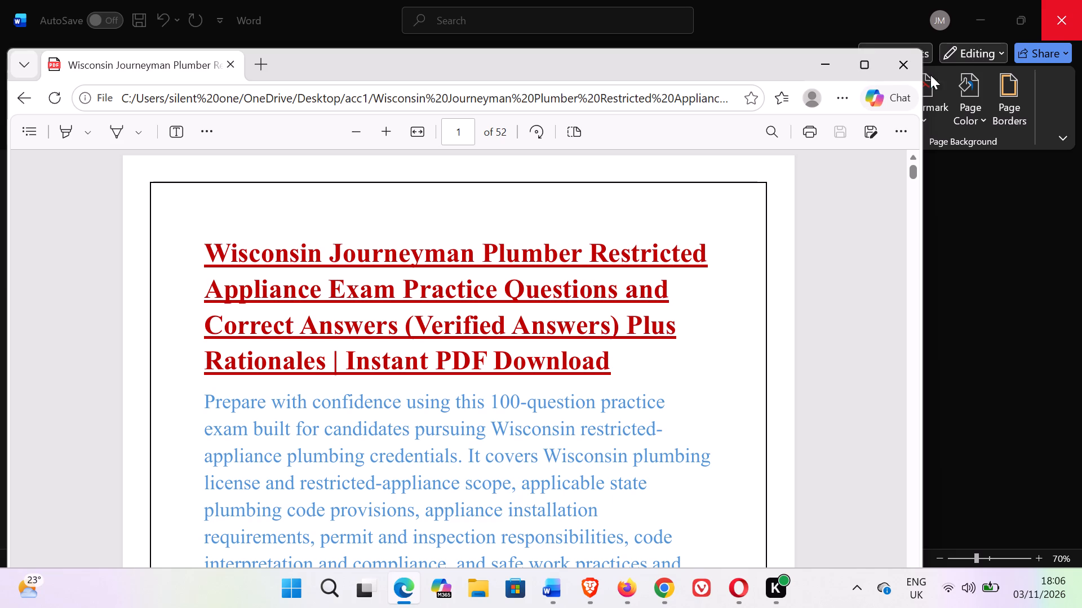
{"action": "left_click", "coordinate": [906, 72]}
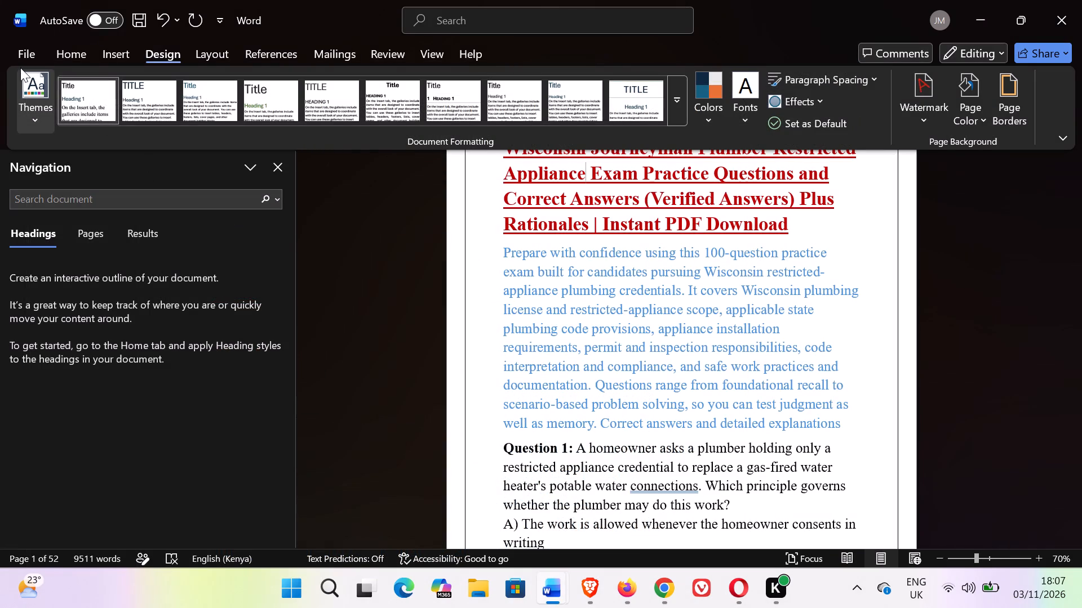
Create a new blank Word document.
{"action": "left_click", "coordinate": [19, 60]}
{"action": "left_click", "coordinate": [236, 180]}
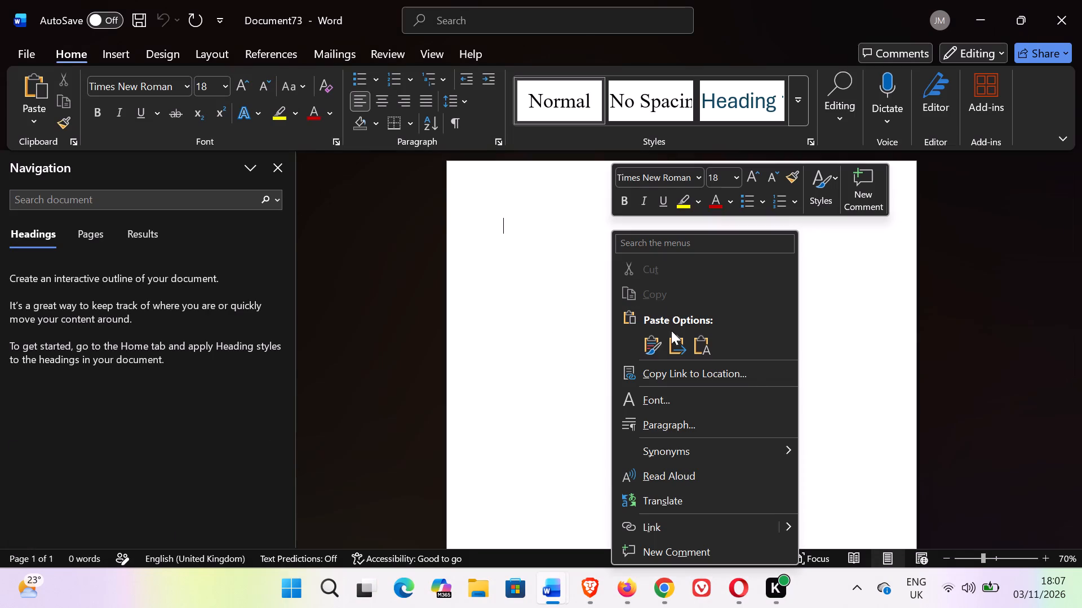
{"action": "left_click", "coordinate": [673, 338]}
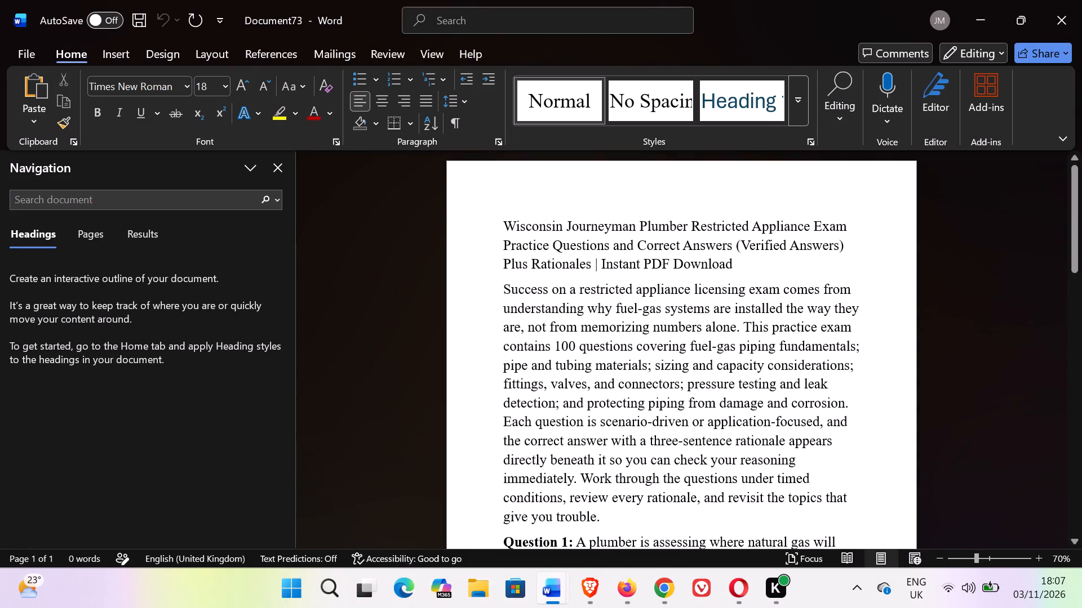
Trim the introduction by deleting "a three-sentence" and its ending from "directly beneath it" through "give you trouble".
{"action": "left_click_drag", "start_coordinate": [1081, 181], "coordinate": [1081, 176]}
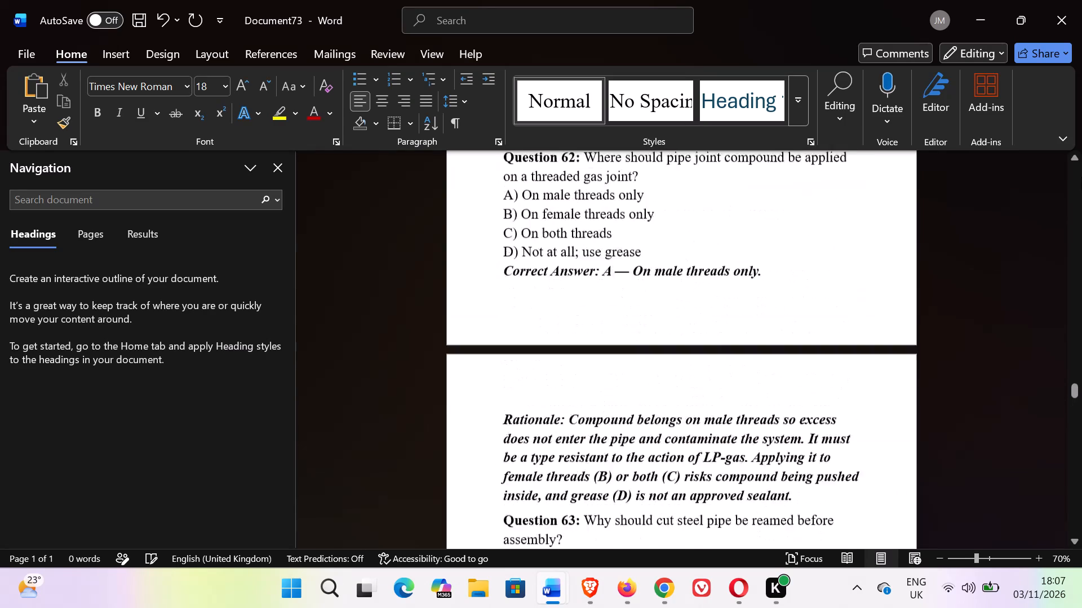
{"action": "left_click_drag", "start_coordinate": [1081, 176], "coordinate": [1078, 173]}
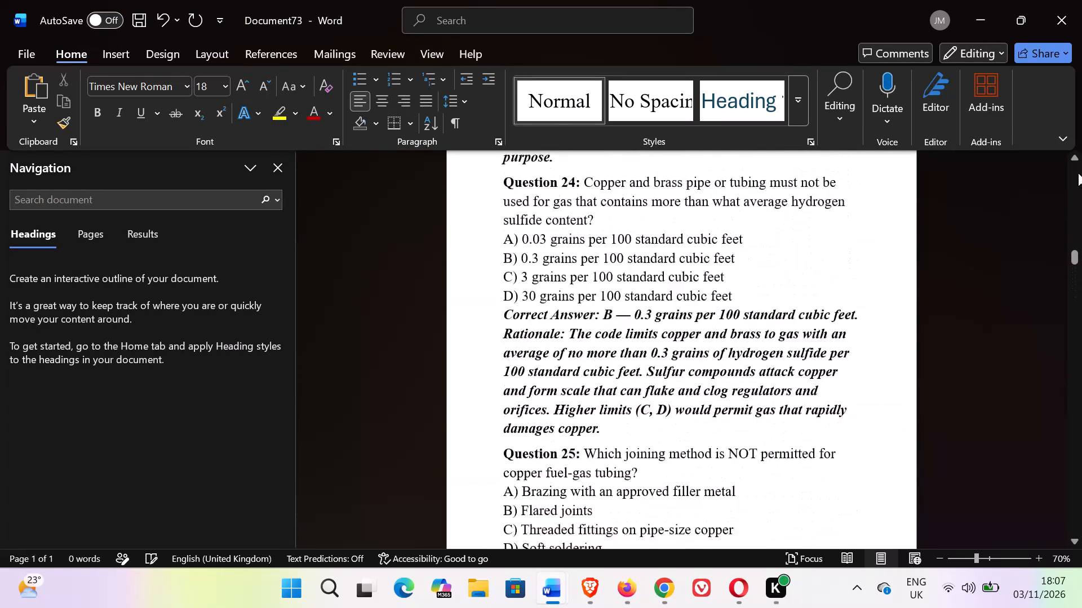
{"action": "left_click_drag", "start_coordinate": [1078, 173], "coordinate": [1079, 172]}
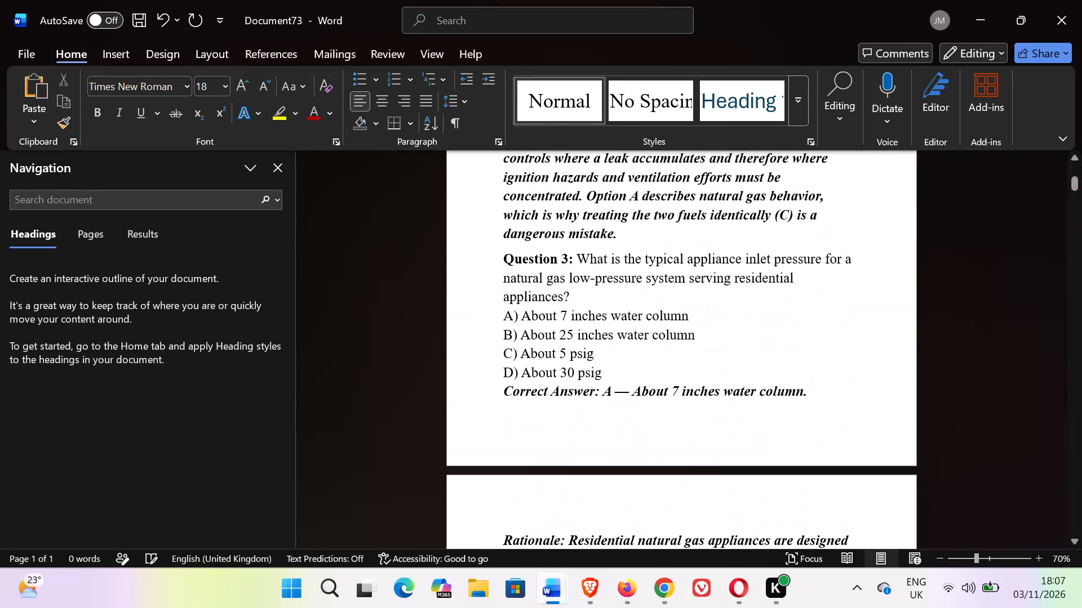
{"action": "left_click_drag", "start_coordinate": [1073, 180], "coordinate": [1074, 171]}
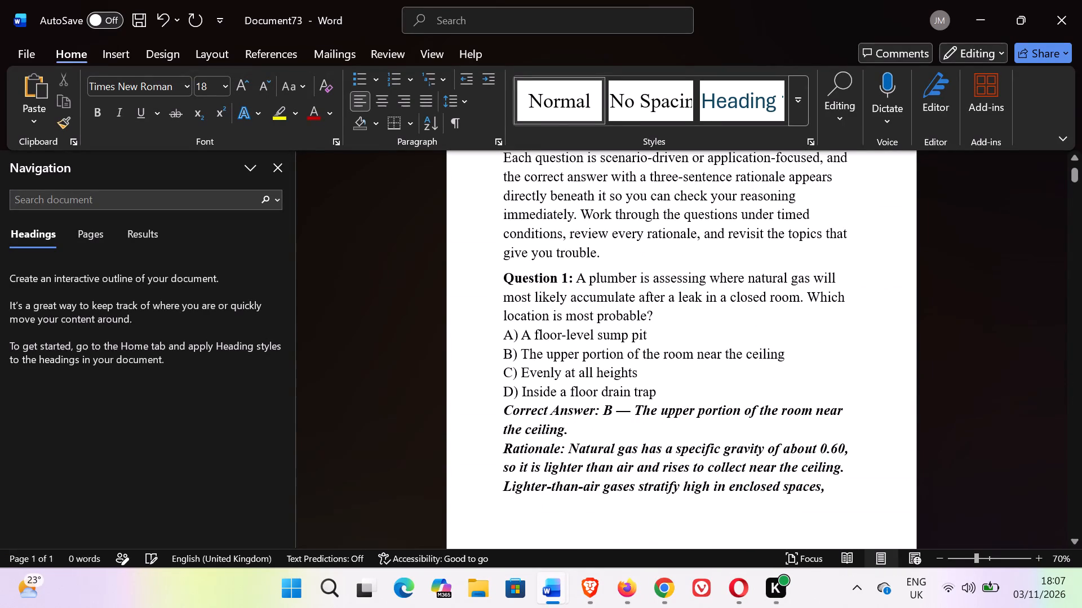
{"action": "scroll", "coordinate": [801, 173], "scroll_direction": "up", "scroll_amount": 1}
{"action": "scroll", "coordinate": [646, 252], "scroll_direction": "up", "scroll_amount": 3}
{"action": "scroll", "coordinate": [606, 275], "scroll_direction": "up", "scroll_amount": 2}
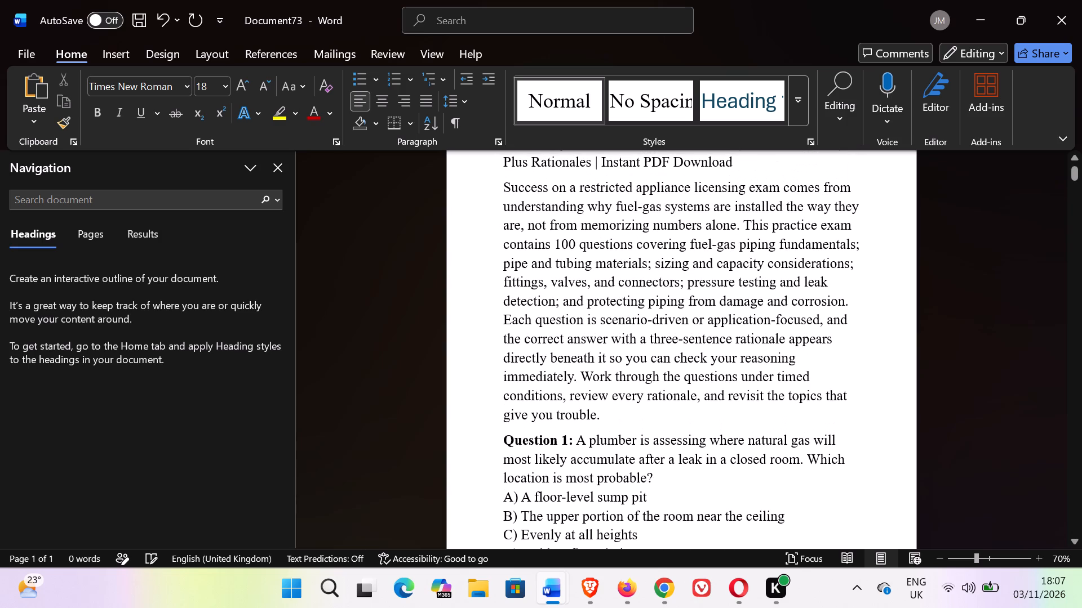
{"action": "left_click_drag", "start_coordinate": [732, 341], "coordinate": [692, 343]}
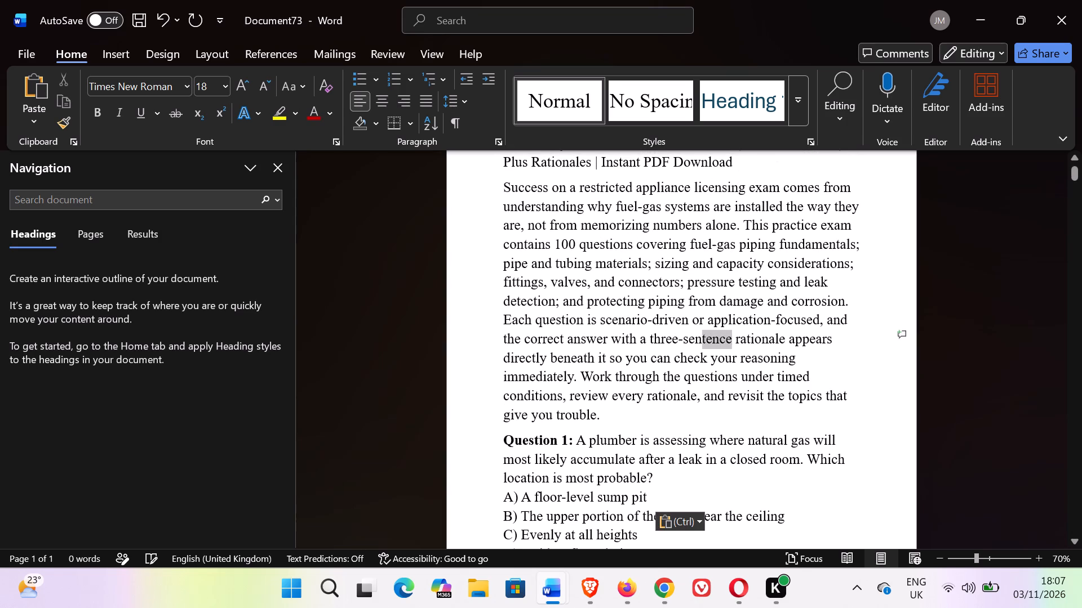
{"action": "left_click_drag", "start_coordinate": [692, 343], "coordinate": [648, 342]}
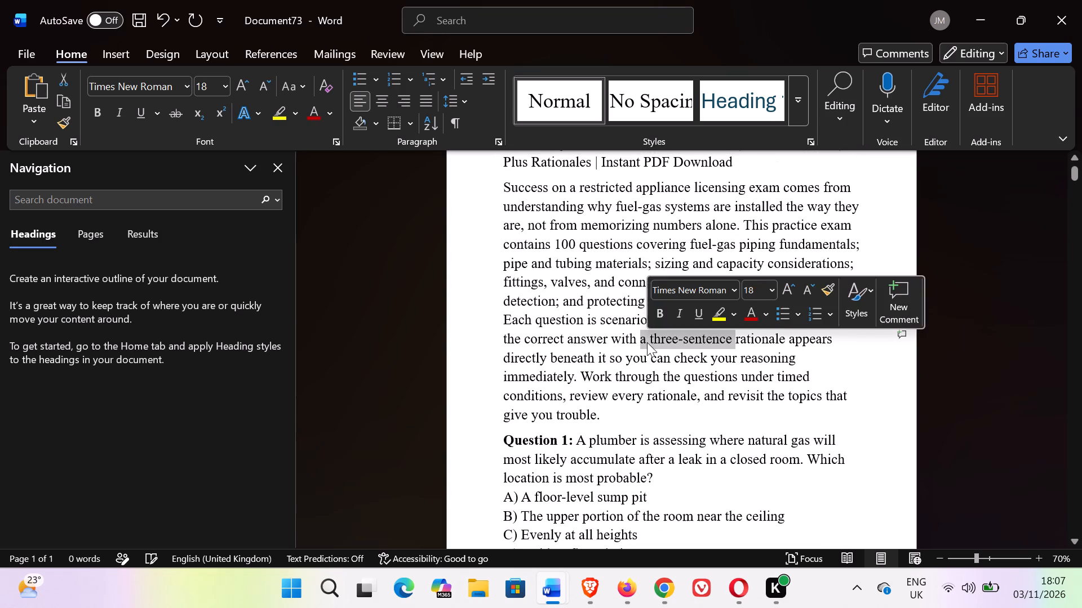
{"action": "key", "text": "BackSpace"}
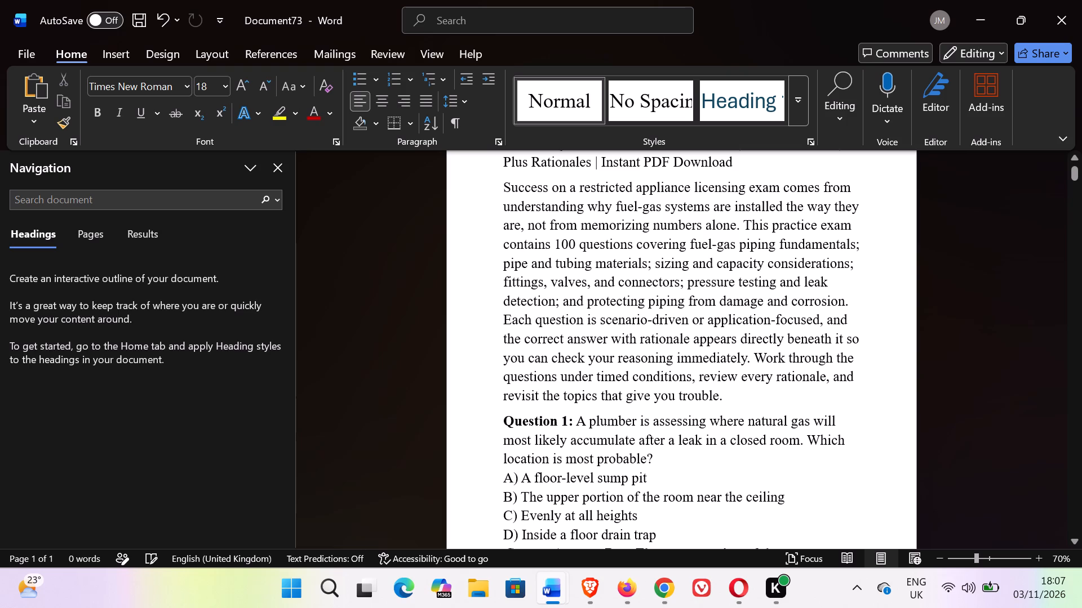
{"action": "left_click_drag", "start_coordinate": [742, 338], "coordinate": [764, 387]}
{"action": "key", "text": "BackSpace"}
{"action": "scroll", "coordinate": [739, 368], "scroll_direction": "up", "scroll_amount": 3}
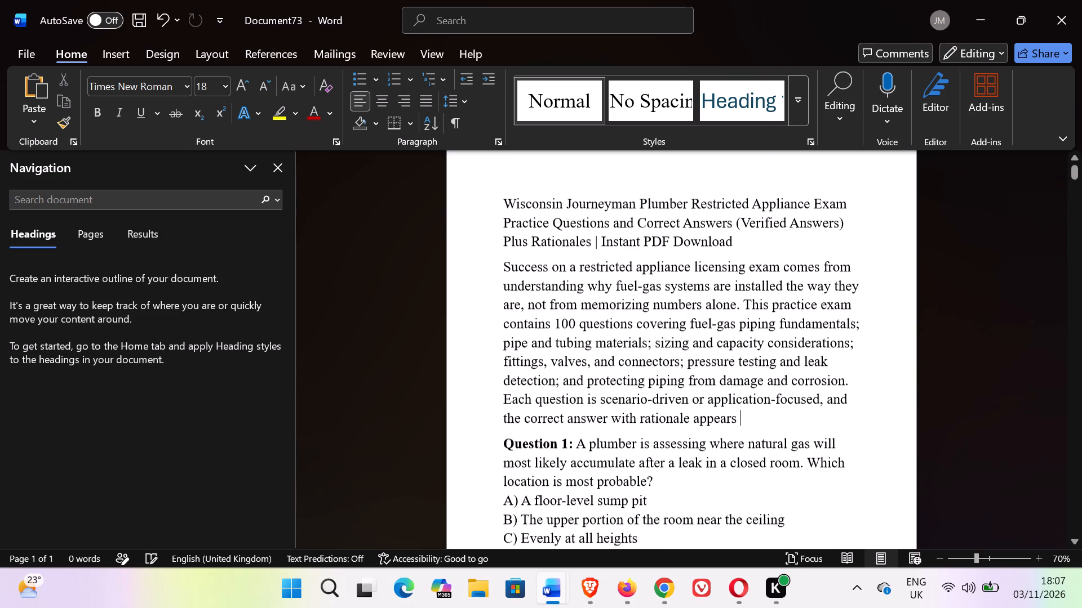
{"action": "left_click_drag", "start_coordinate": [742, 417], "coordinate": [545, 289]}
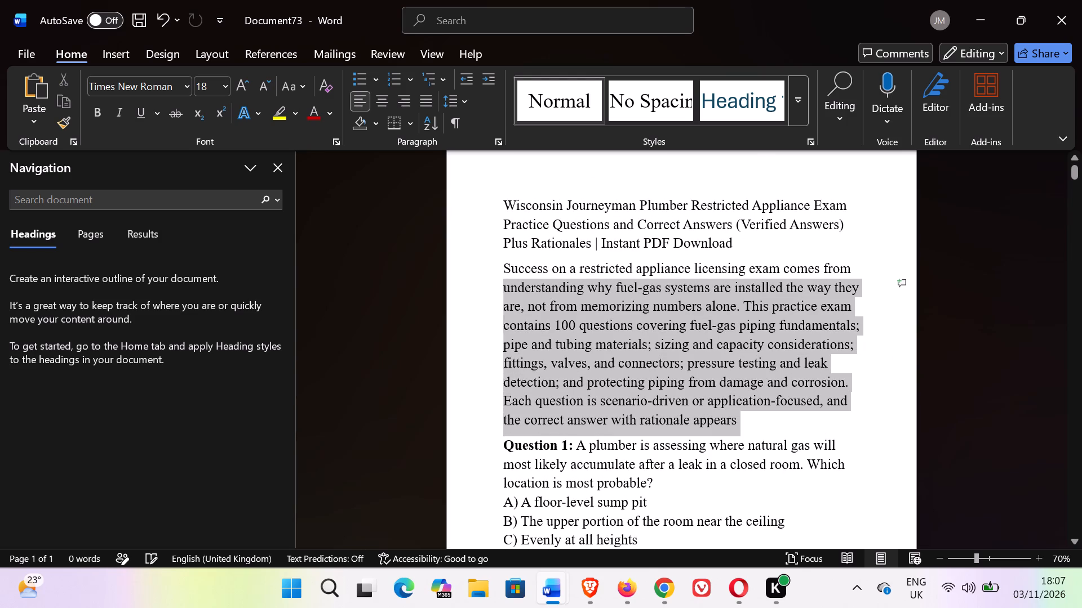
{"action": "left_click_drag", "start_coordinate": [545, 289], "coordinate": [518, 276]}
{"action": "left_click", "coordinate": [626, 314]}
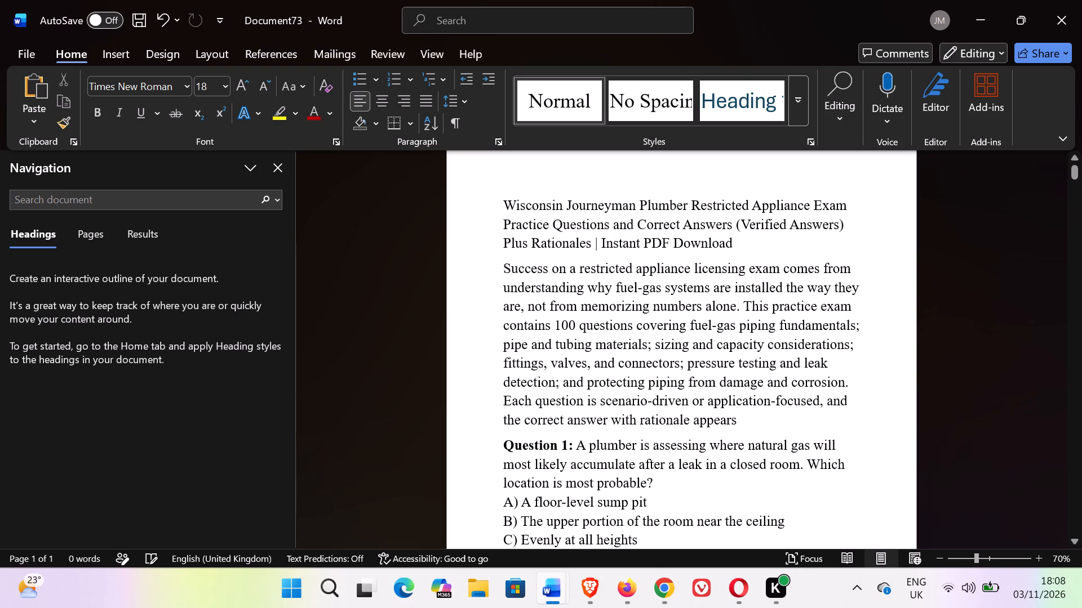
Delete "not from memorizing numbers alone." from the introduction's first sentence.
{"action": "left_click_drag", "start_coordinate": [738, 308], "coordinate": [683, 305]}
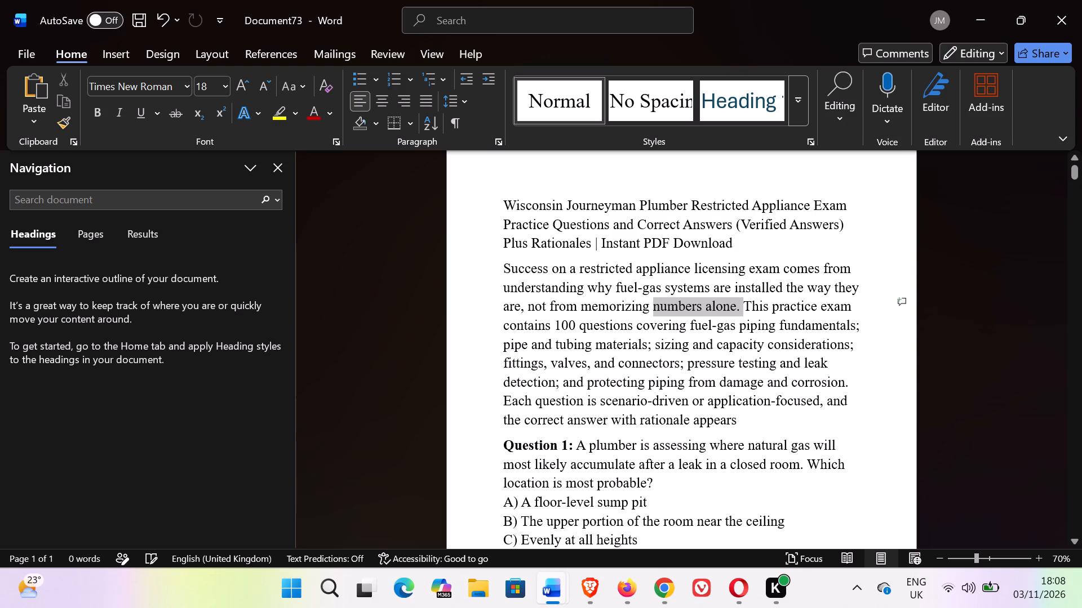
{"action": "left_click_drag", "start_coordinate": [683, 305], "coordinate": [546, 312]}
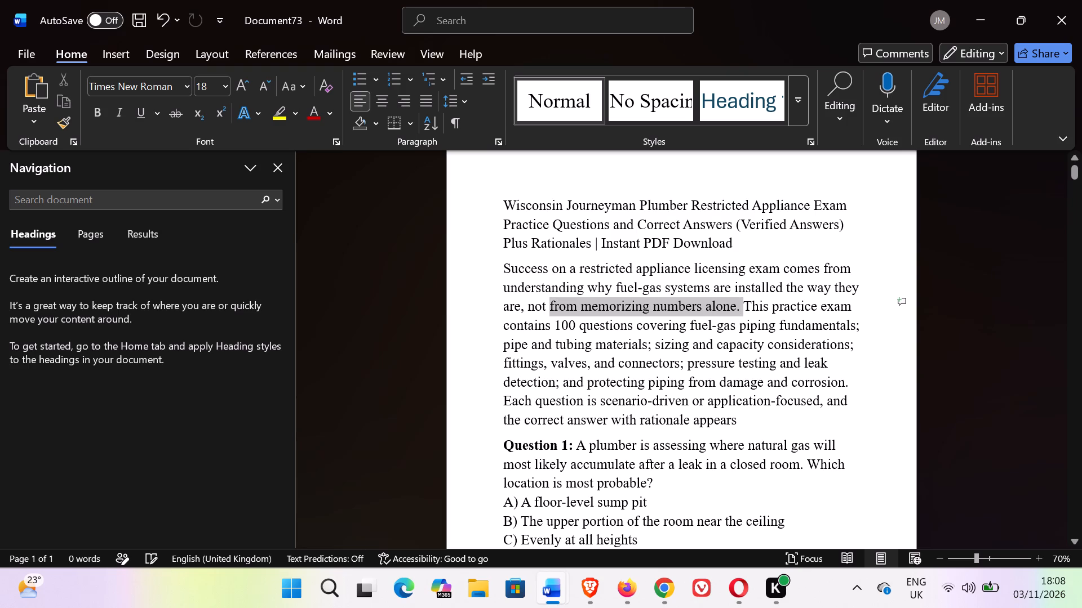
{"action": "left_click_drag", "start_coordinate": [546, 312], "coordinate": [529, 314]}
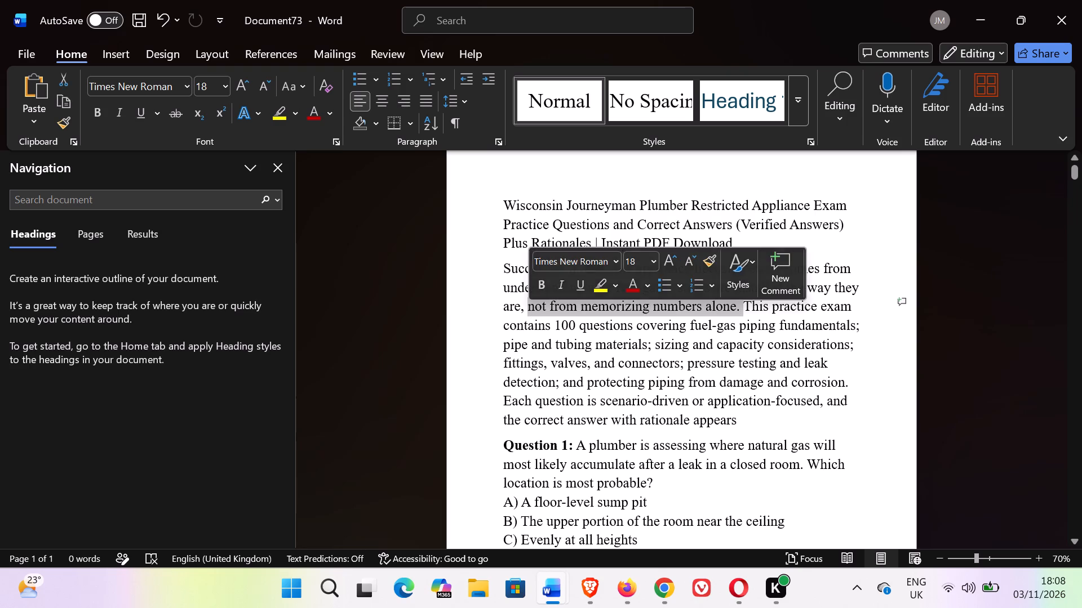
{"action": "key", "text": "BackSpace"}
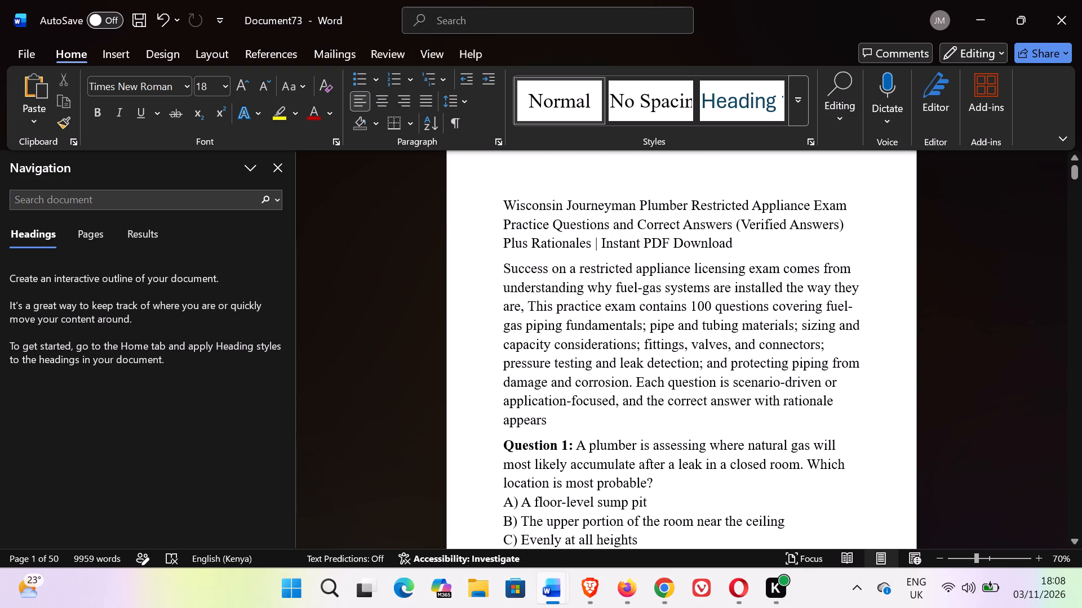
Colour the introduction paragraph dark red.
{"action": "left_click_drag", "start_coordinate": [561, 426], "coordinate": [494, 283]}
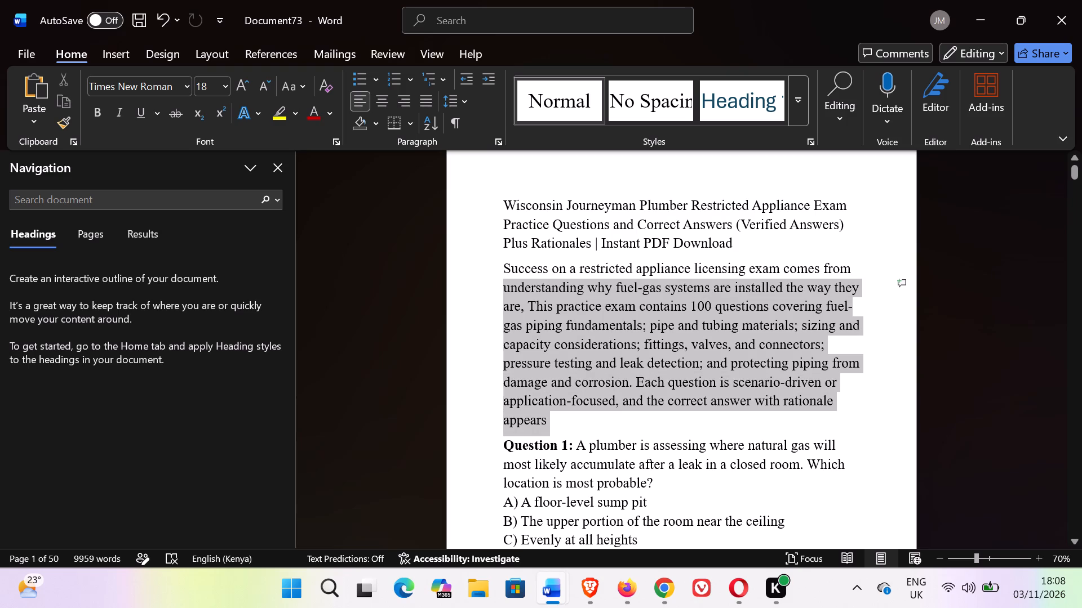
{"action": "left_click_drag", "start_coordinate": [494, 283], "coordinate": [494, 276]}
{"action": "left_click", "coordinate": [592, 251]}
{"action": "left_click", "coordinate": [589, 291]}
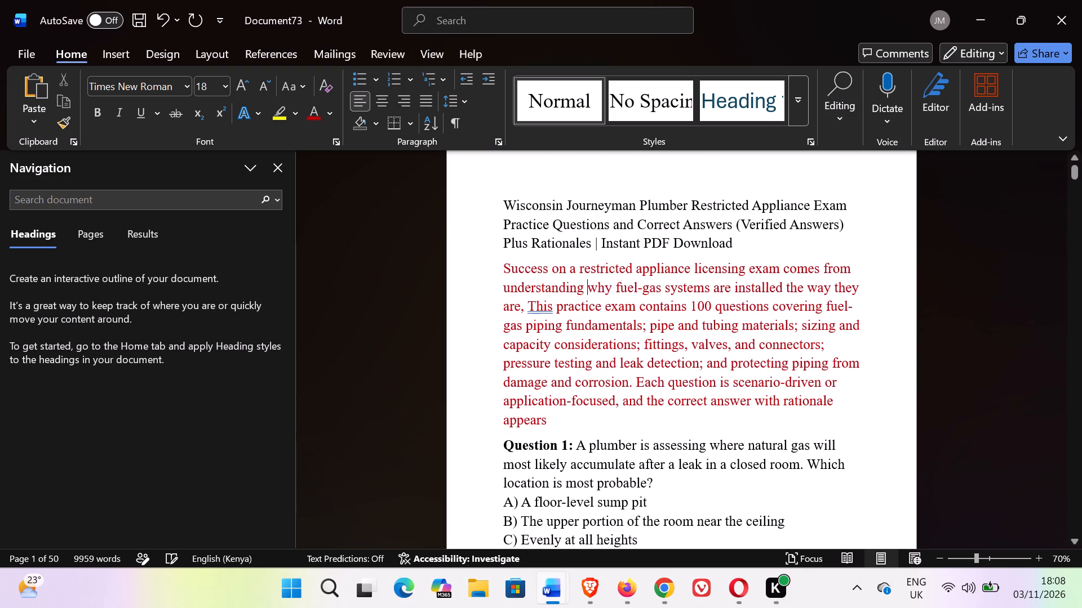
Format the exam title as 24 pt, blue, underlined and bold.
{"action": "left_click_drag", "start_coordinate": [733, 247], "coordinate": [512, 213]}
{"action": "left_click", "coordinate": [636, 162]}
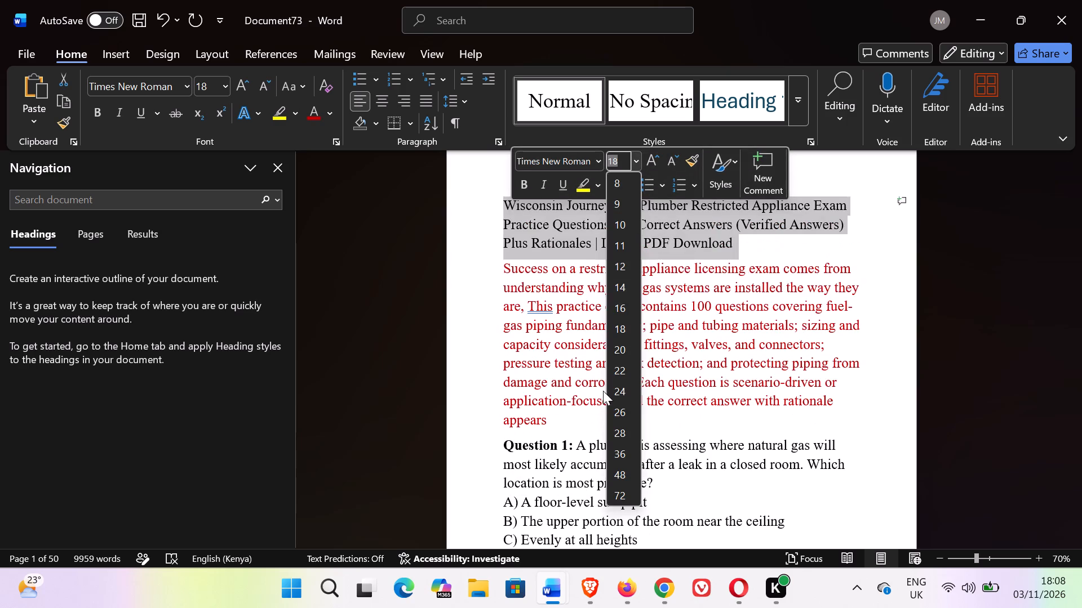
{"action": "left_click", "coordinate": [614, 395]}
{"action": "left_click", "coordinate": [631, 180]}
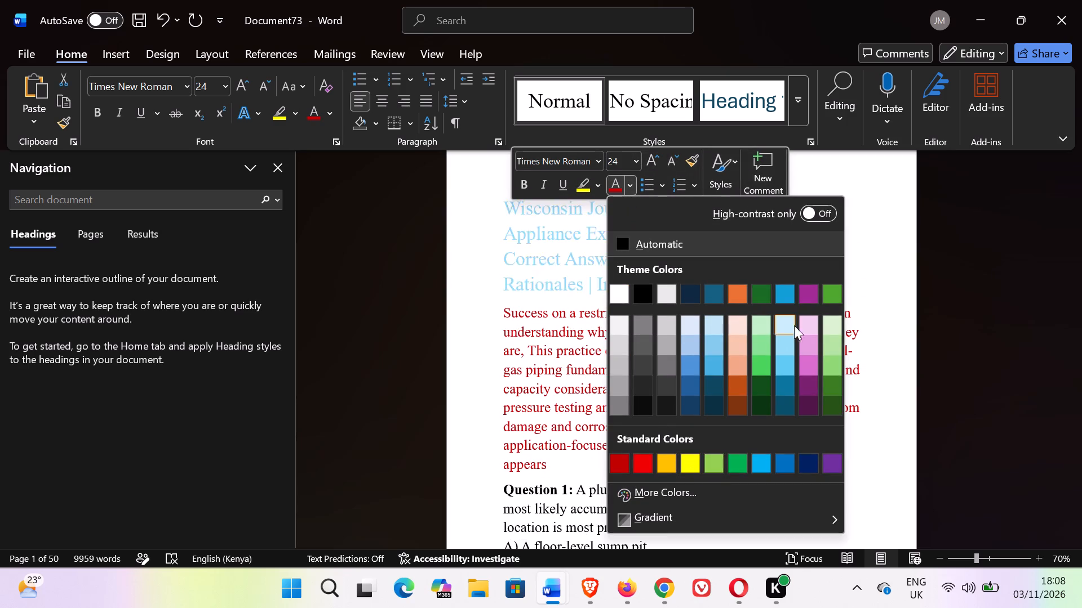
{"action": "left_click", "coordinate": [779, 294]}
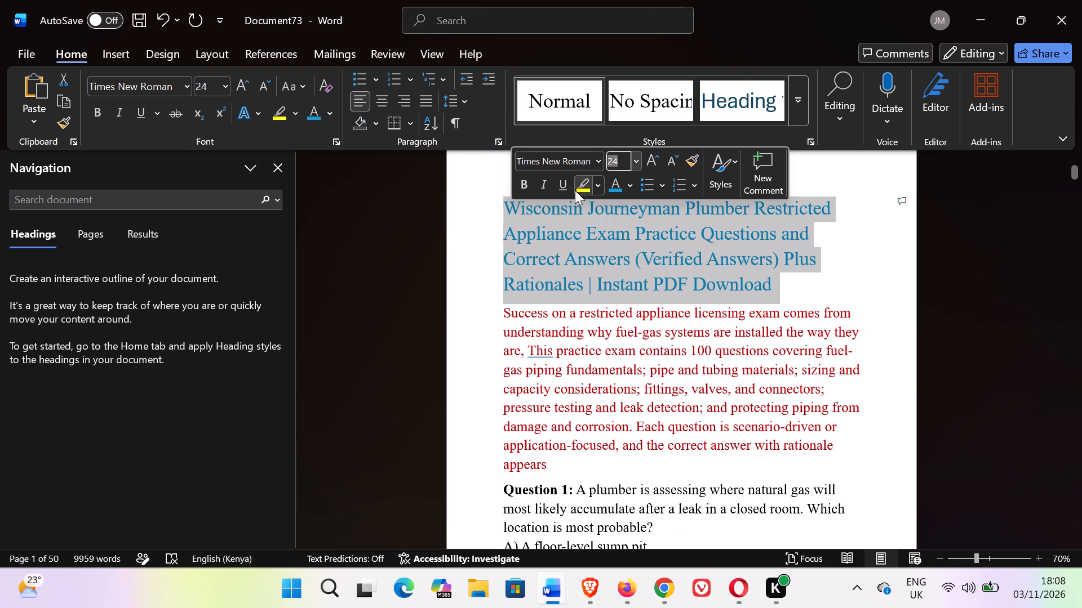
{"action": "left_click", "coordinate": [560, 182]}
{"action": "left_click", "coordinate": [521, 186]}
{"action": "left_click", "coordinate": [542, 233]}
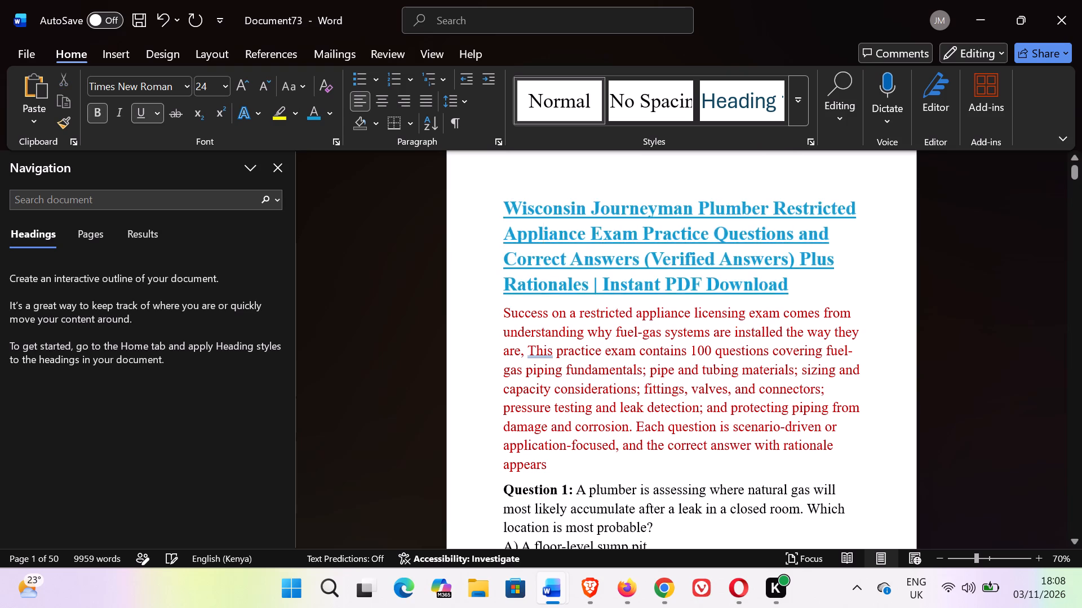
Add a box page border to the whole document.
{"action": "scroll", "coordinate": [580, 305], "scroll_direction": "down", "scroll_amount": 7}
{"action": "scroll", "coordinate": [552, 346], "scroll_direction": "up", "scroll_amount": 4}
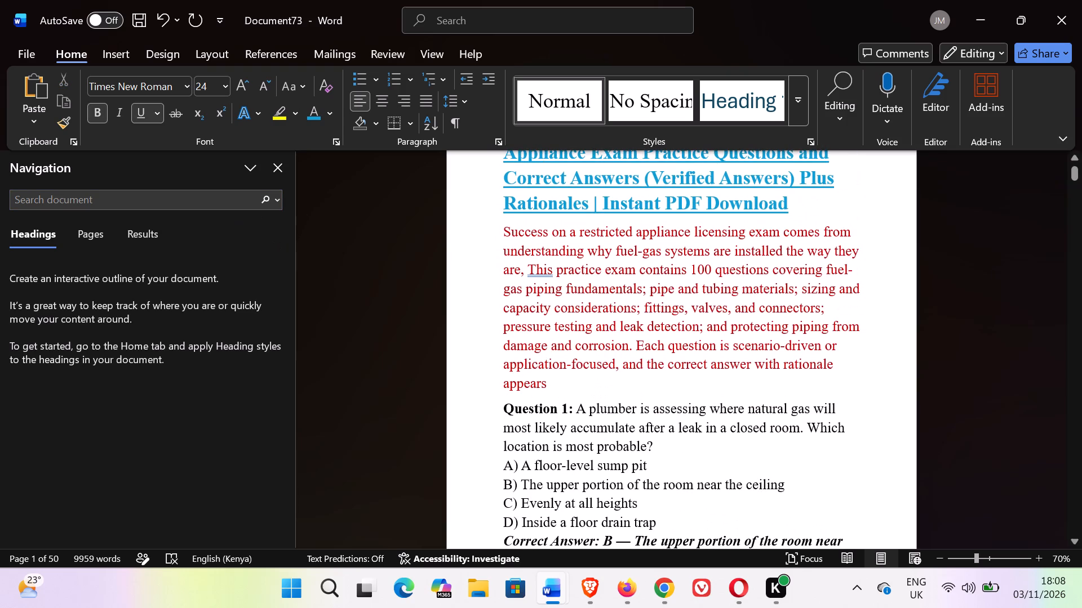
{"action": "left_click", "coordinate": [176, 56]}
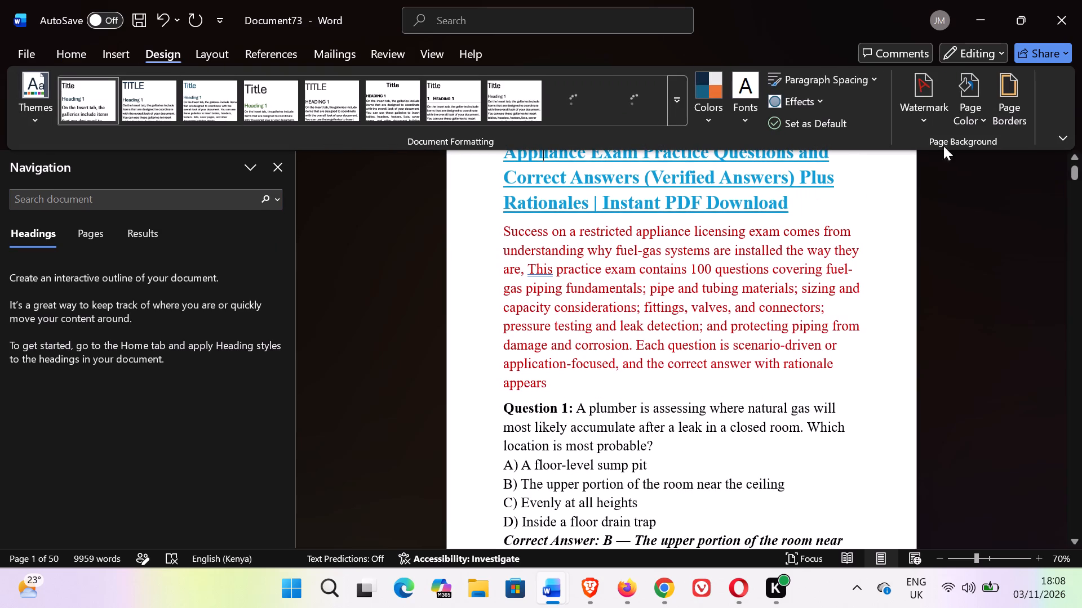
{"action": "left_click", "coordinate": [1029, 99]}
{"action": "left_click", "coordinate": [993, 104]}
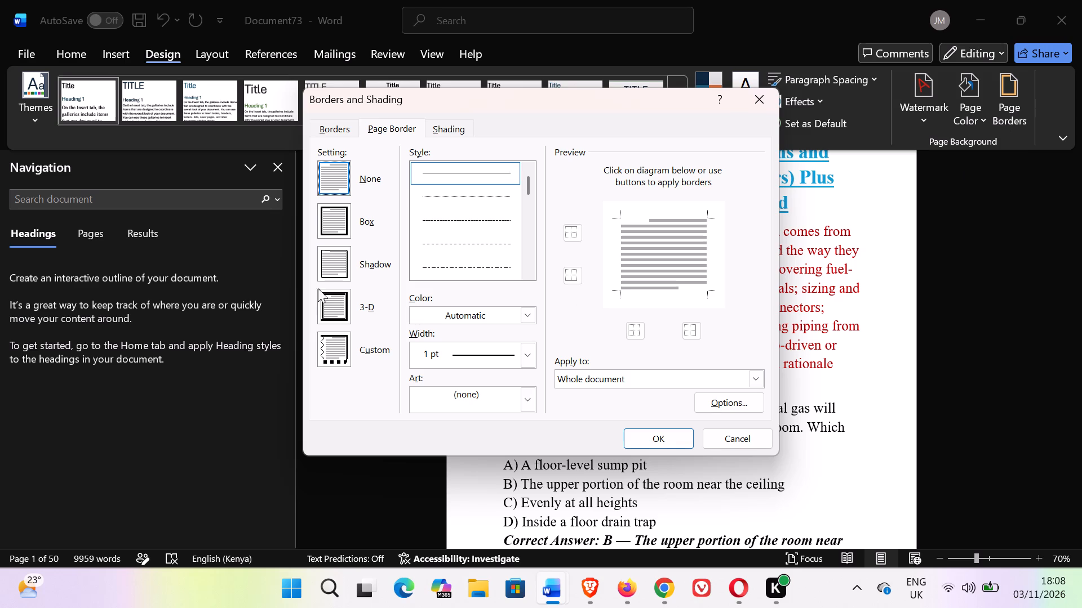
{"action": "left_click", "coordinate": [320, 217]}
{"action": "left_click", "coordinate": [632, 436]}
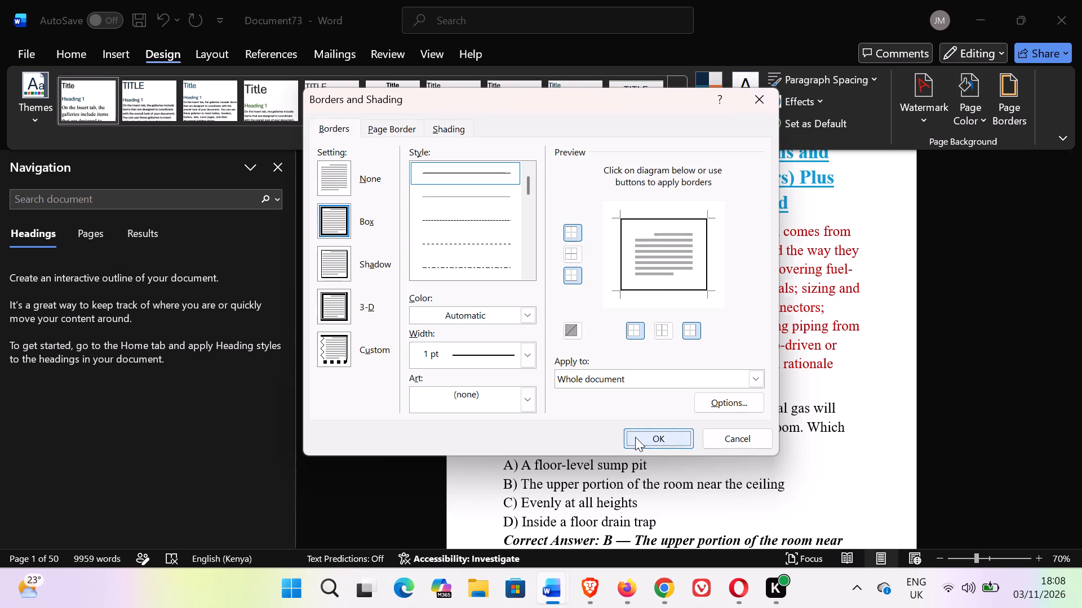
Save the document as a PDF in the acc1 folder with 1 prefixed to the file name, and close the opened PDF.
{"action": "key", "text": "F12"}
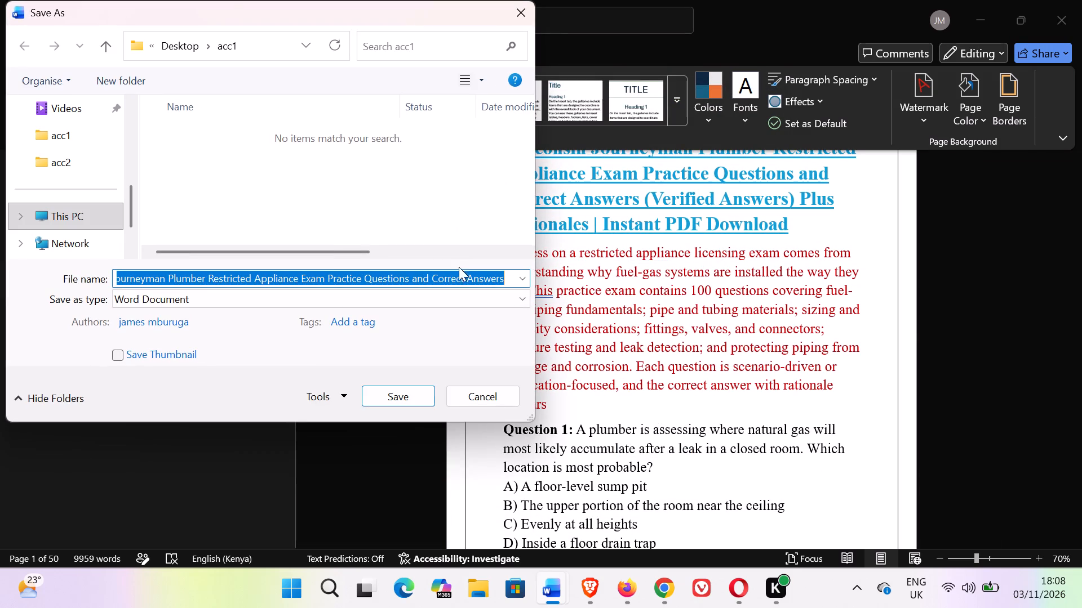
{"action": "left_click", "coordinate": [148, 305]}
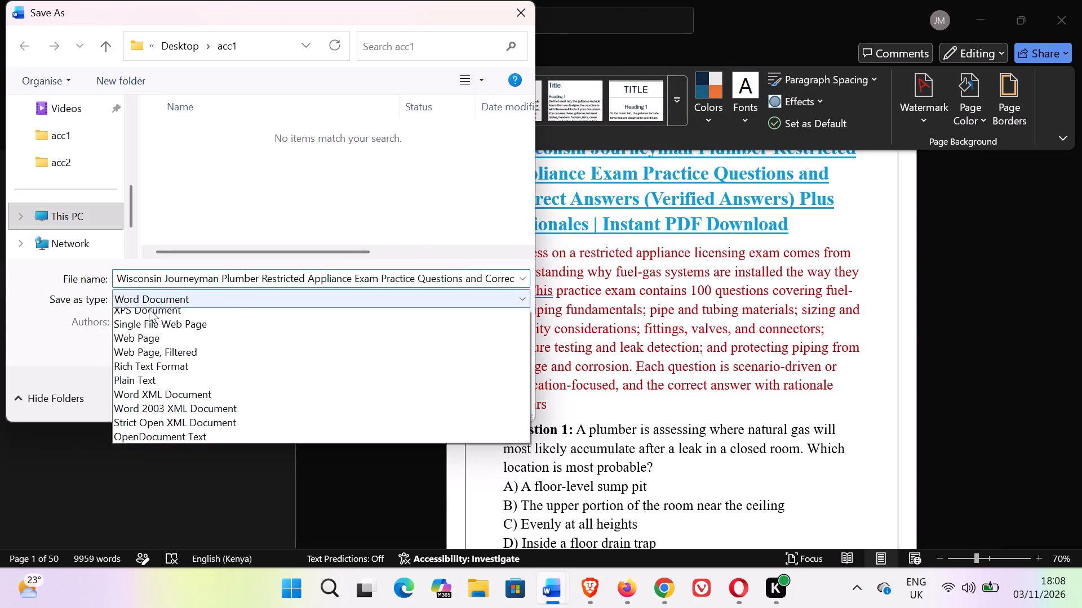
{"action": "left_click", "coordinate": [127, 401]}
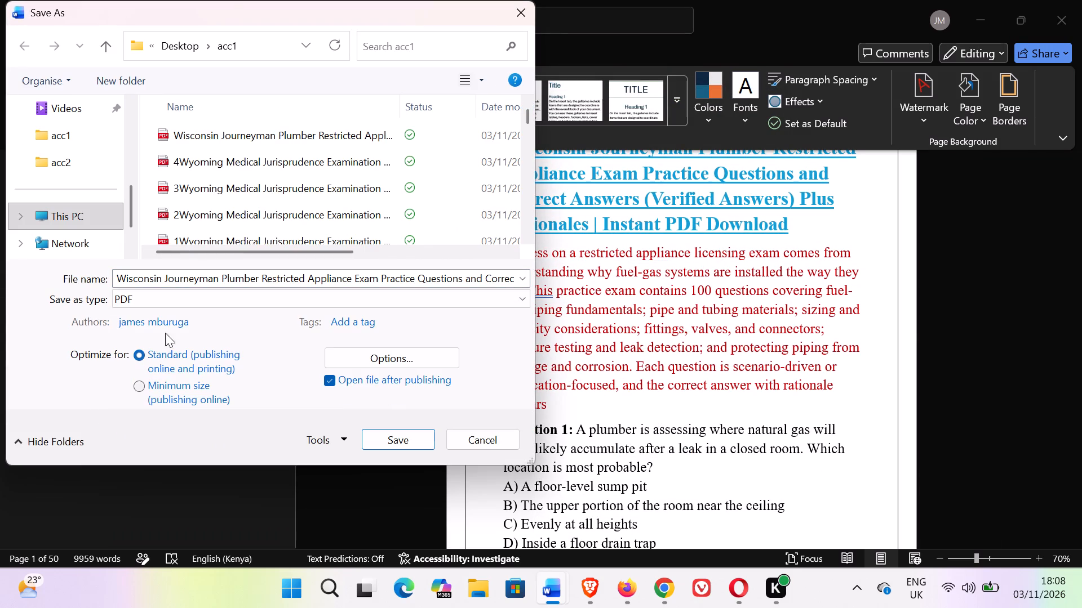
{"action": "double_click", "coordinate": [120, 280]}
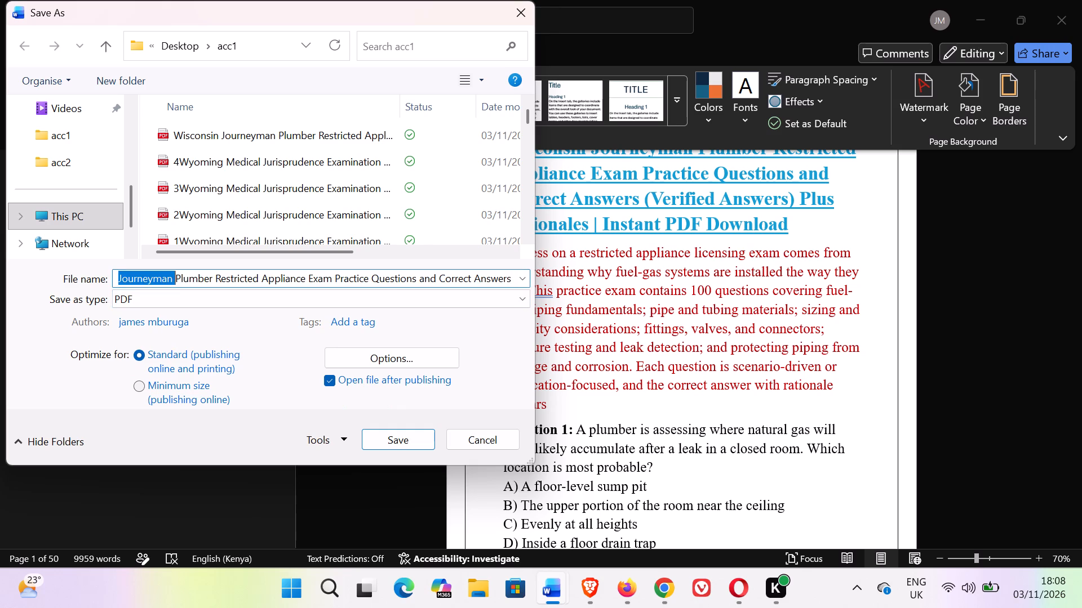
{"action": "left_click", "coordinate": [119, 277]}
{"action": "key", "text": "Left"}
{"action": "key", "text": "Left"}
{"action": "key", "text": "Left"}
{"action": "key", "text": "Left"}
{"action": "key", "text": "Left"}
{"action": "key", "text": "Left"}
{"action": "key", "text": "Left"}
{"action": "key", "text": "Left"}
{"action": "key", "text": "Left"}
{"action": "key", "text": "Left"}
{"action": "key", "text": "Left"}
{"action": "key", "text": "Left"}
{"action": "key", "text": "Left"}
{"action": "key", "text": "Left"}
{"action": "key", "text": "Left"}
{"action": "key", "text": "Left"}
{"action": "key", "text": "Left"}
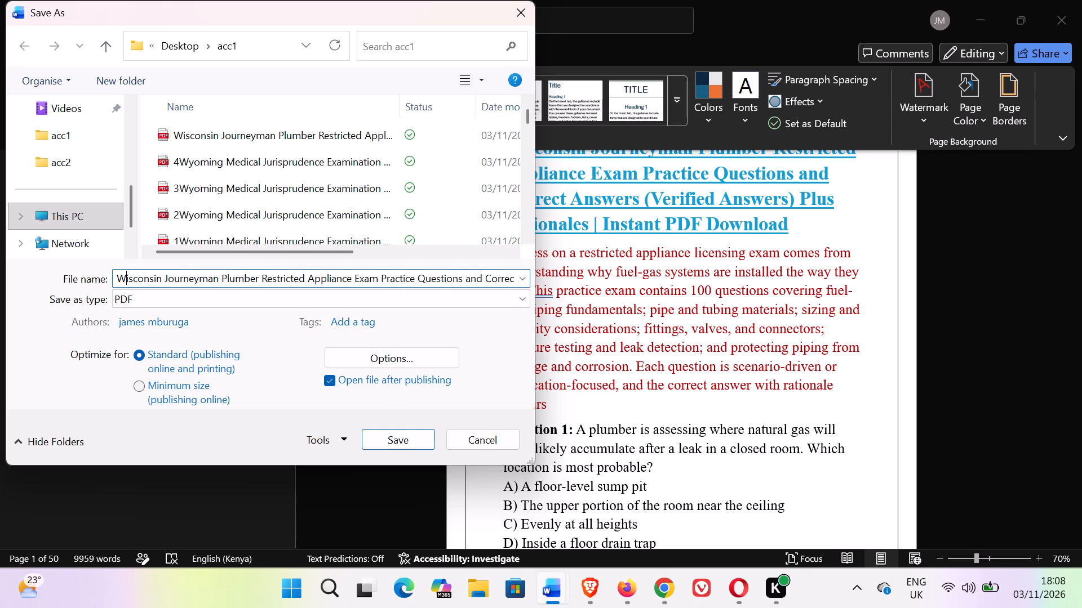
{"action": "key", "text": "1"}
{"action": "key", "text": "Return"}
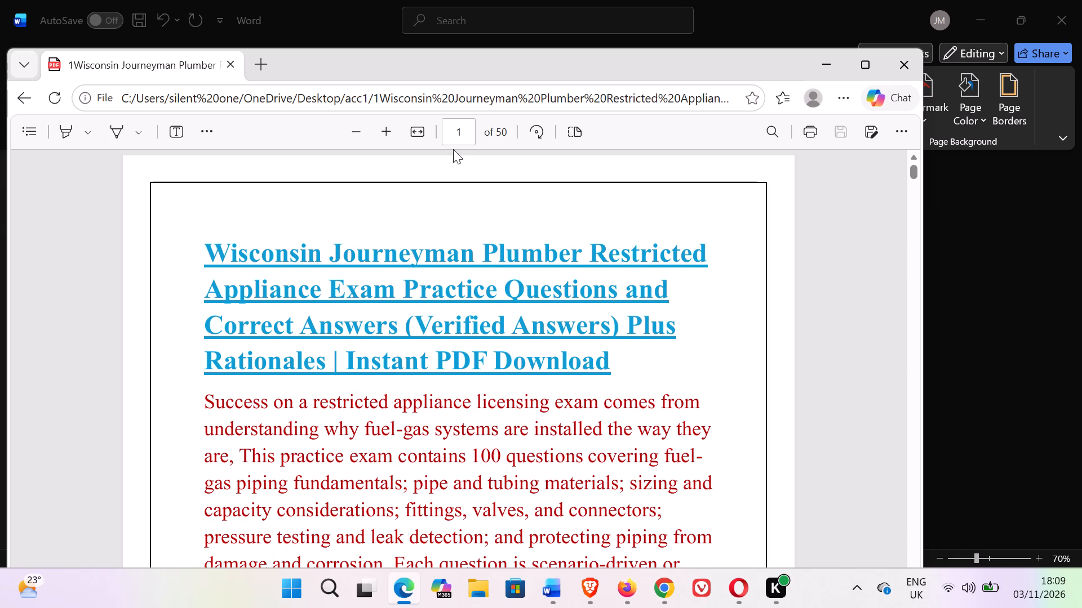
{"action": "left_click", "coordinate": [903, 61]}
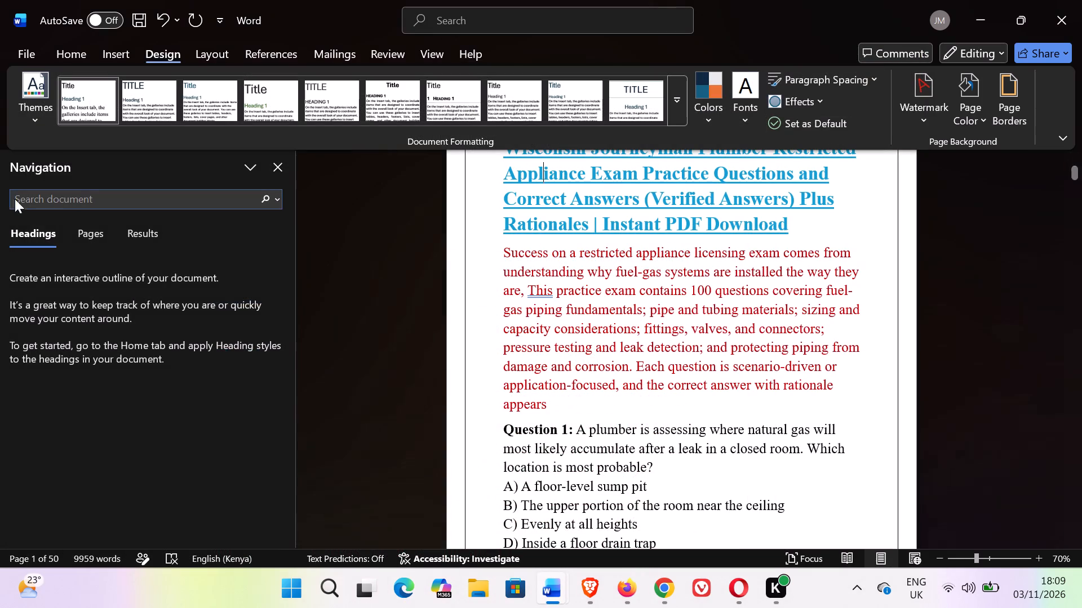
Create a new blank Word document.
{"action": "left_click", "coordinate": [12, 48]}
{"action": "left_click", "coordinate": [236, 167]}
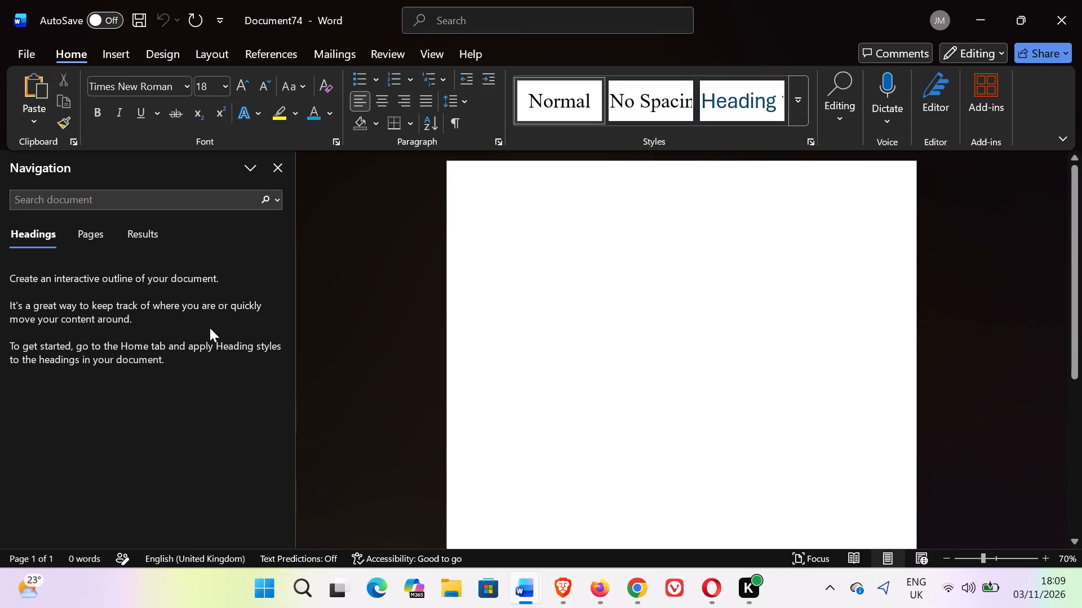
{"action": "left_click", "coordinate": [570, 585]}
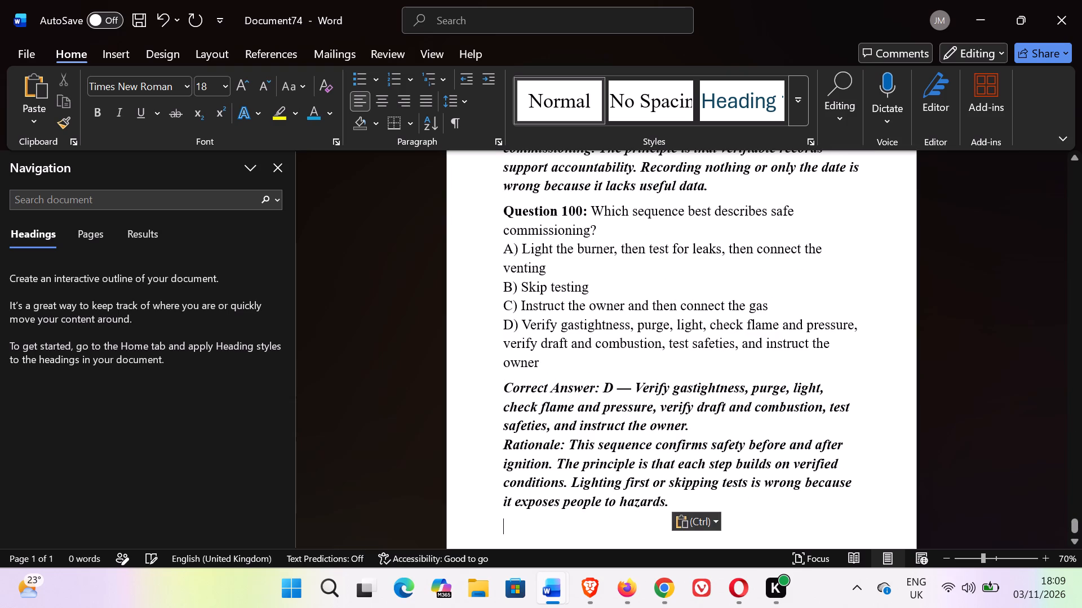
Trim the introduction's ending by deleting from "are provided directly" through "behind each answer.".
{"action": "scroll", "coordinate": [669, 281], "scroll_direction": "up", "scroll_amount": 4}
{"action": "scroll", "coordinate": [820, 287], "scroll_direction": "up", "scroll_amount": 5}
{"action": "scroll", "coordinate": [1079, 207], "scroll_direction": "up", "scroll_amount": 2}
{"action": "left_click_drag", "start_coordinate": [1077, 203], "coordinate": [1081, 191]}
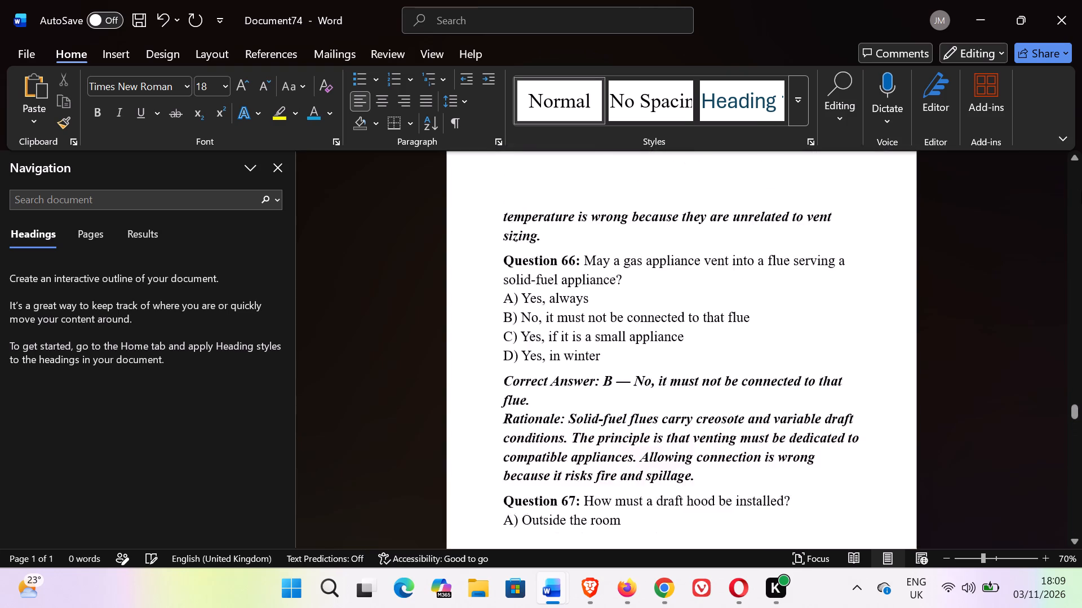
{"action": "left_click_drag", "start_coordinate": [1081, 191], "coordinate": [1080, 182]}
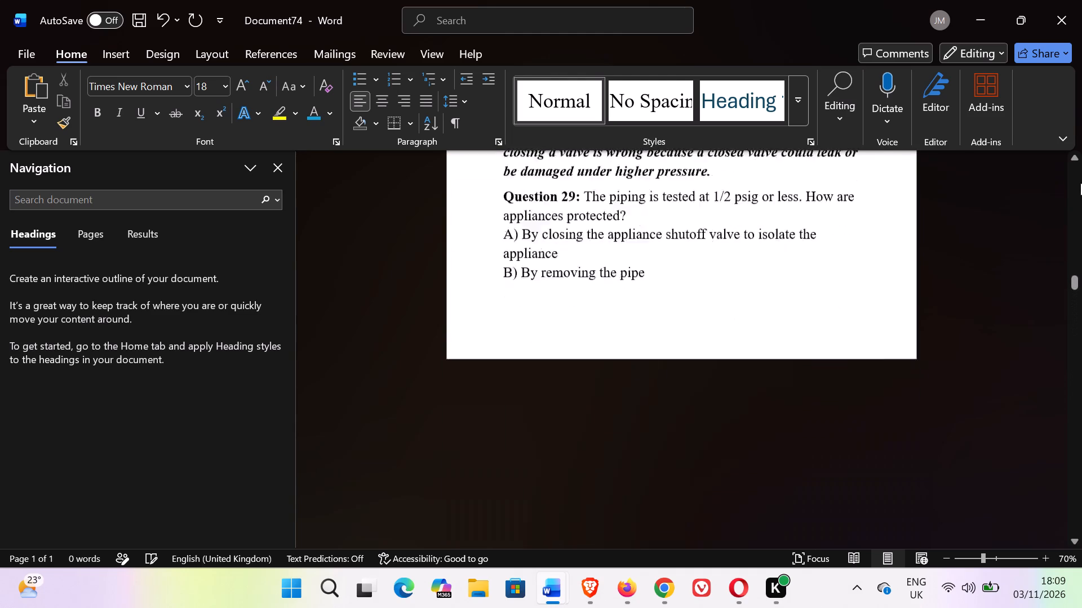
{"action": "left_click_drag", "start_coordinate": [1080, 182], "coordinate": [1080, 169]}
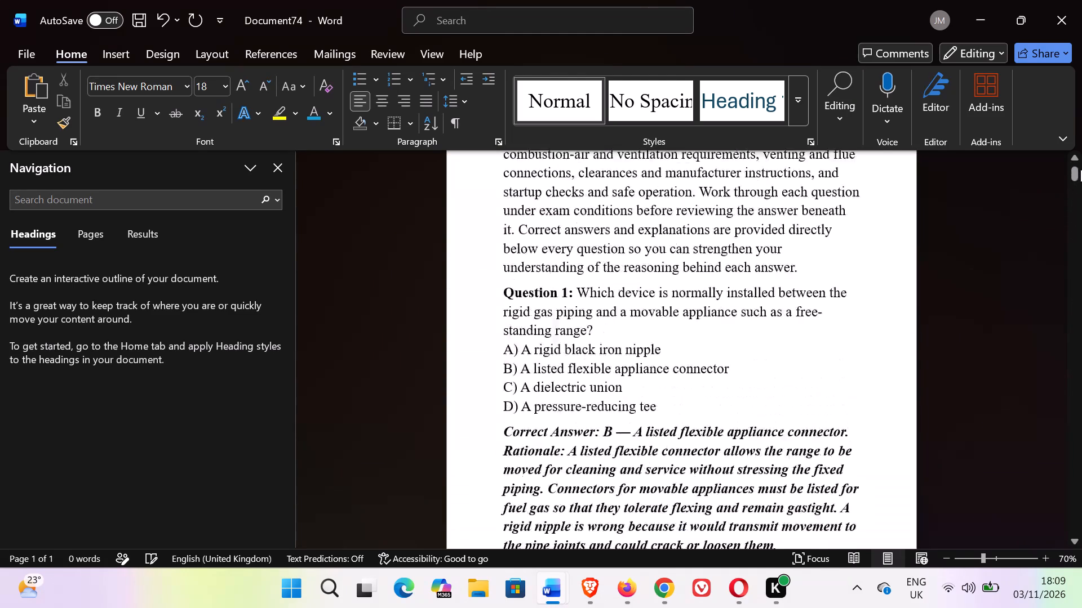
{"action": "left_click_drag", "start_coordinate": [1080, 169], "coordinate": [1079, 171]}
{"action": "scroll", "coordinate": [637, 375], "scroll_direction": "up", "scroll_amount": 3}
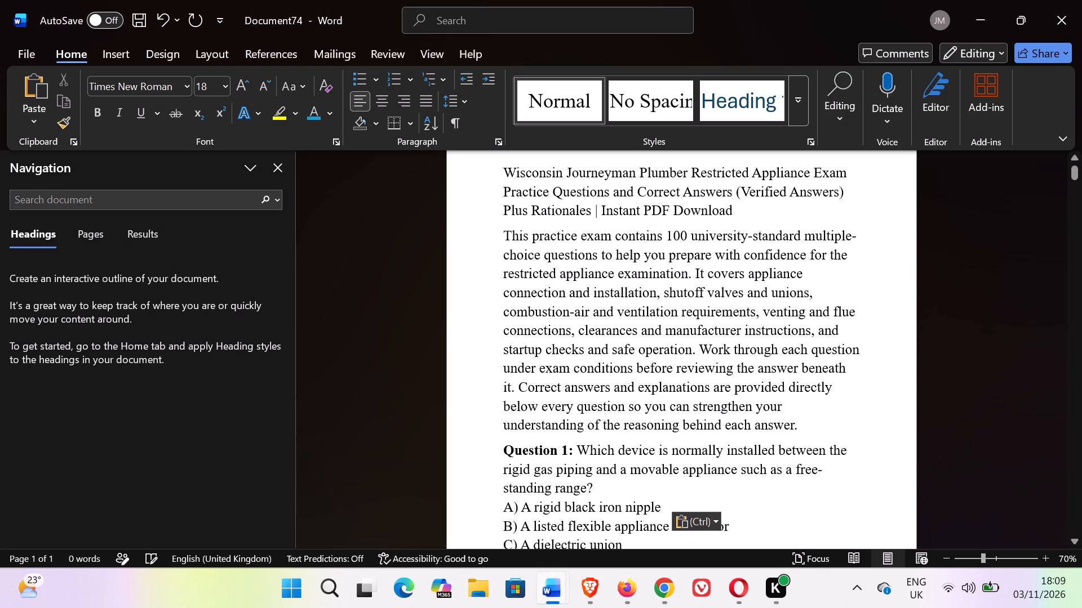
{"action": "scroll", "coordinate": [570, 463], "scroll_direction": "down", "scroll_amount": 2}
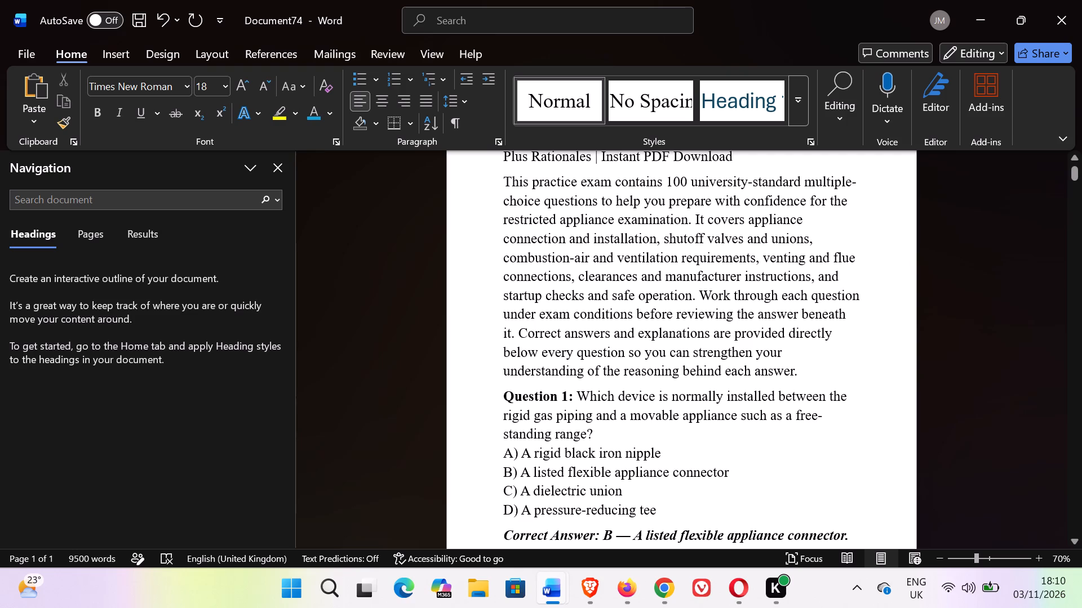
{"action": "left_click_drag", "start_coordinate": [713, 330], "coordinate": [791, 331]}
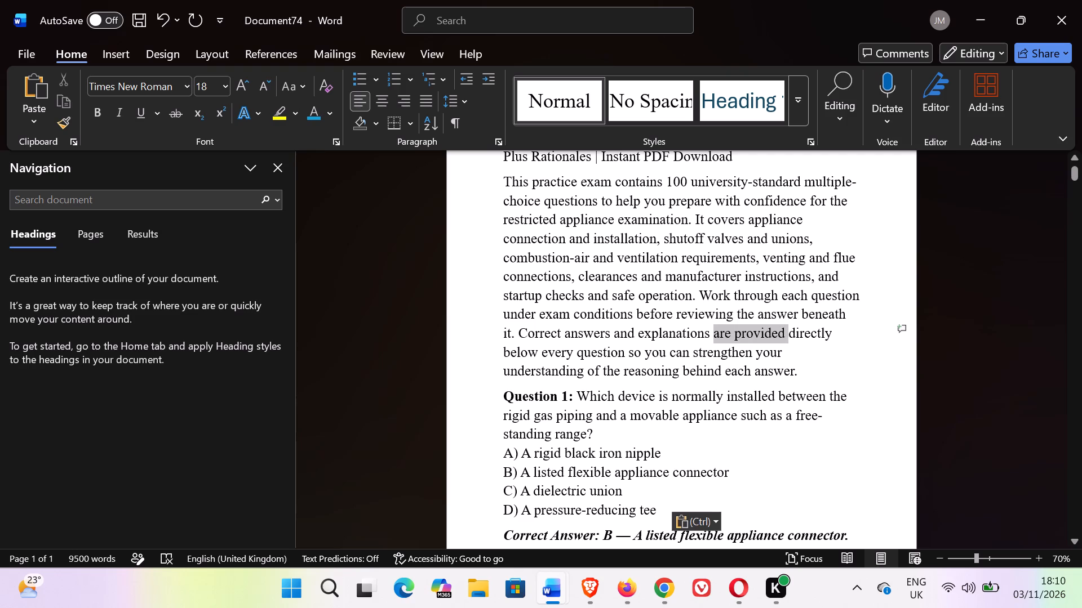
{"action": "left_click_drag", "start_coordinate": [791, 331], "coordinate": [828, 365]}
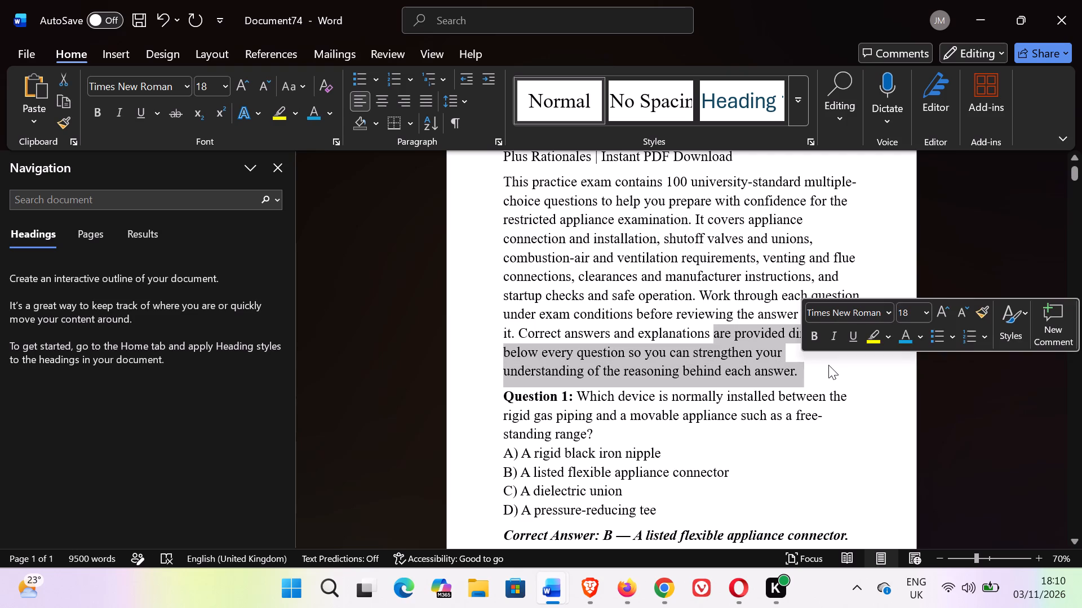
{"action": "key", "text": "BackSpace"}
Colour the introduction paragraph blue.
{"action": "scroll", "coordinate": [493, 519], "scroll_direction": "up", "scroll_amount": 1}
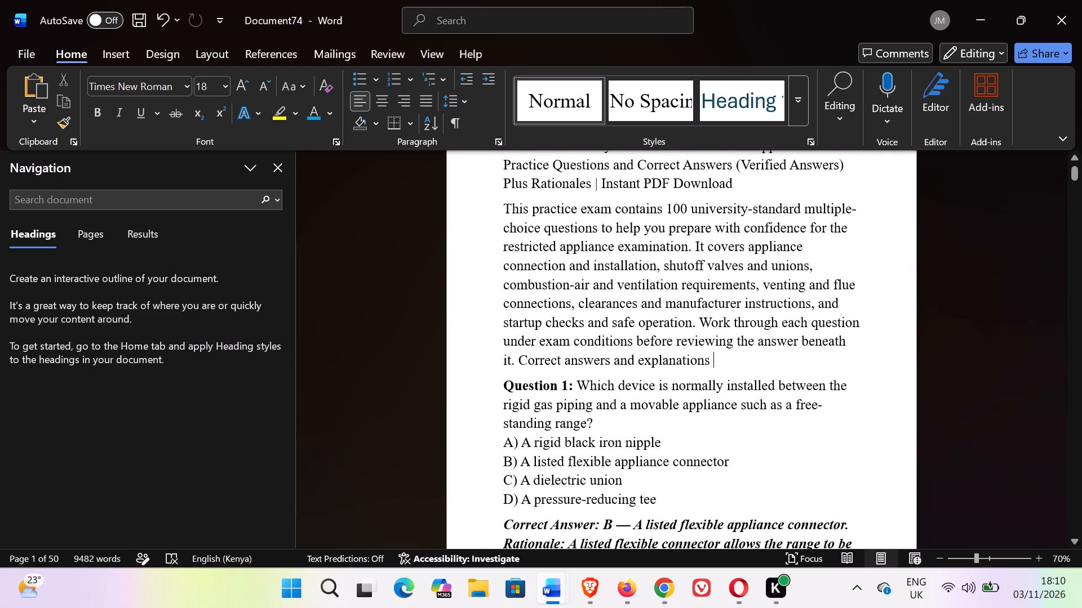
{"action": "scroll", "coordinate": [486, 488], "scroll_direction": "up", "scroll_amount": 1}
{"action": "left_click_drag", "start_coordinate": [717, 390], "coordinate": [567, 275]}
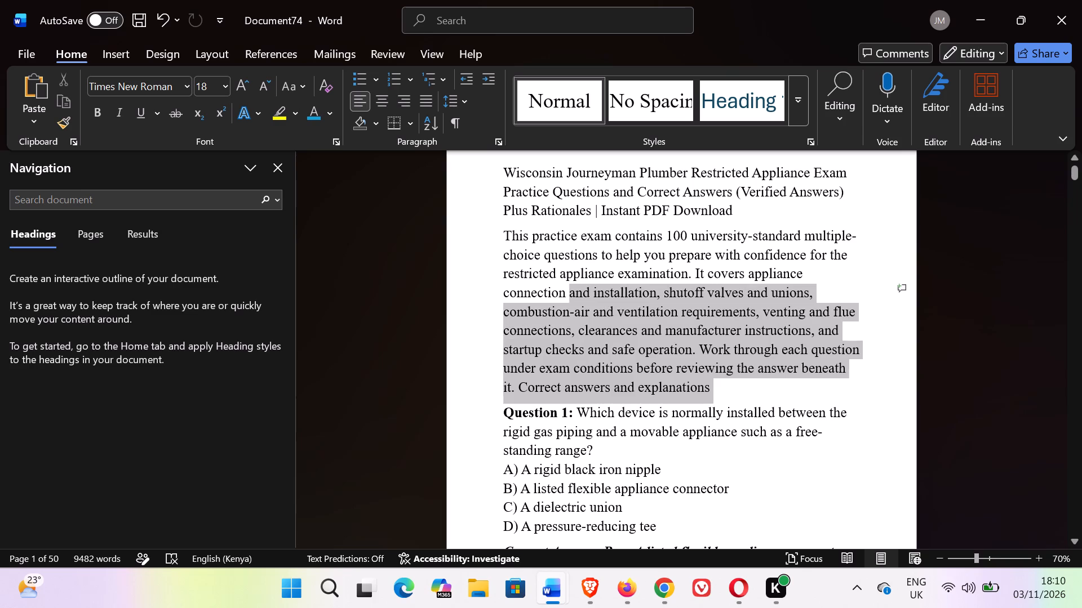
{"action": "left_click_drag", "start_coordinate": [567, 275], "coordinate": [524, 241]}
{"action": "left_click", "coordinate": [621, 214]}
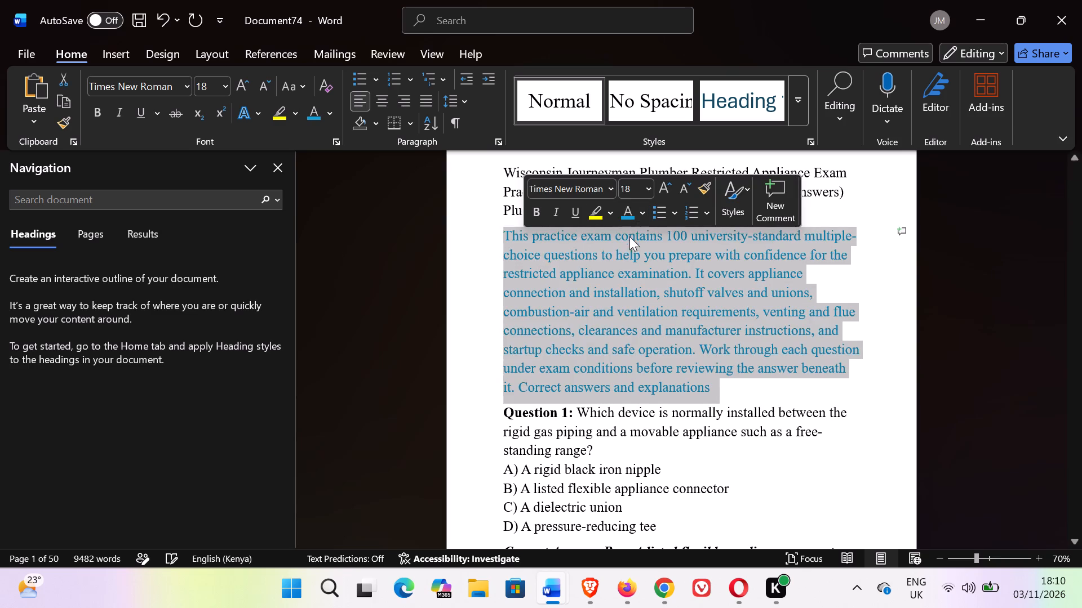
Format the three-line exam title above the blue introduction as 24 pt, bold, orange and underlined.
{"action": "left_click", "coordinate": [627, 266]}
{"action": "scroll", "coordinate": [633, 278], "scroll_direction": "up", "scroll_amount": 2}
{"action": "left_click_drag", "start_coordinate": [734, 261], "coordinate": [546, 236]}
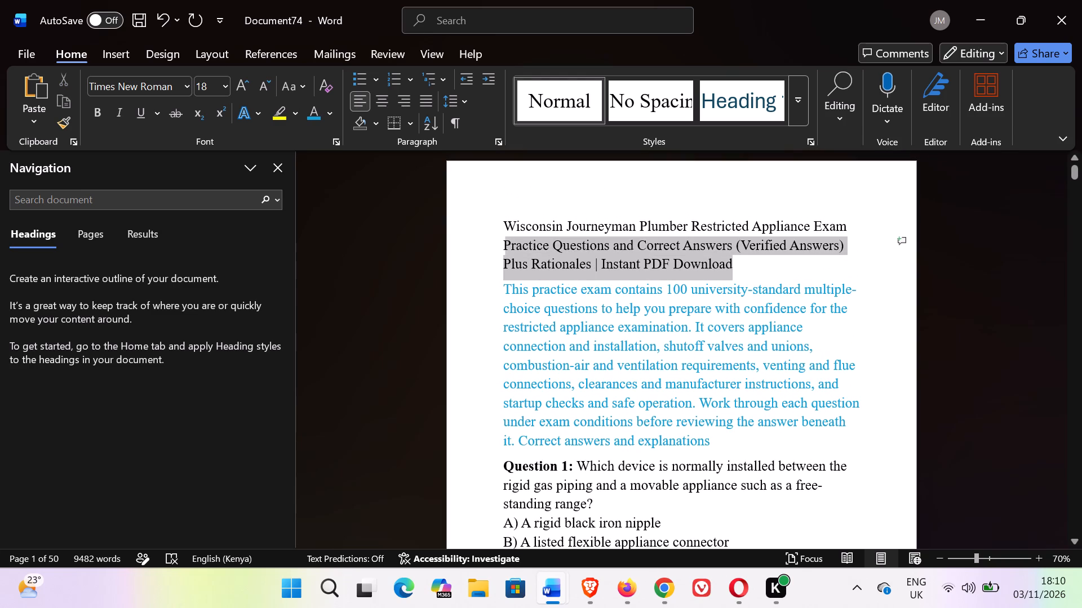
{"action": "left_click_drag", "start_coordinate": [546, 236], "coordinate": [535, 233]}
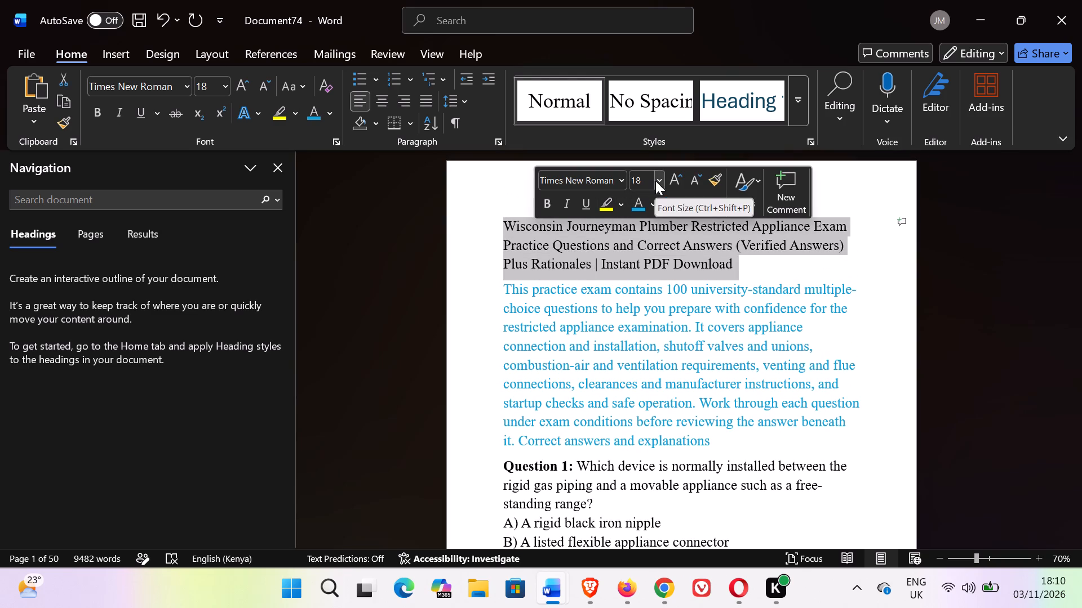
{"action": "left_click", "coordinate": [655, 181]}
{"action": "left_click", "coordinate": [642, 406]}
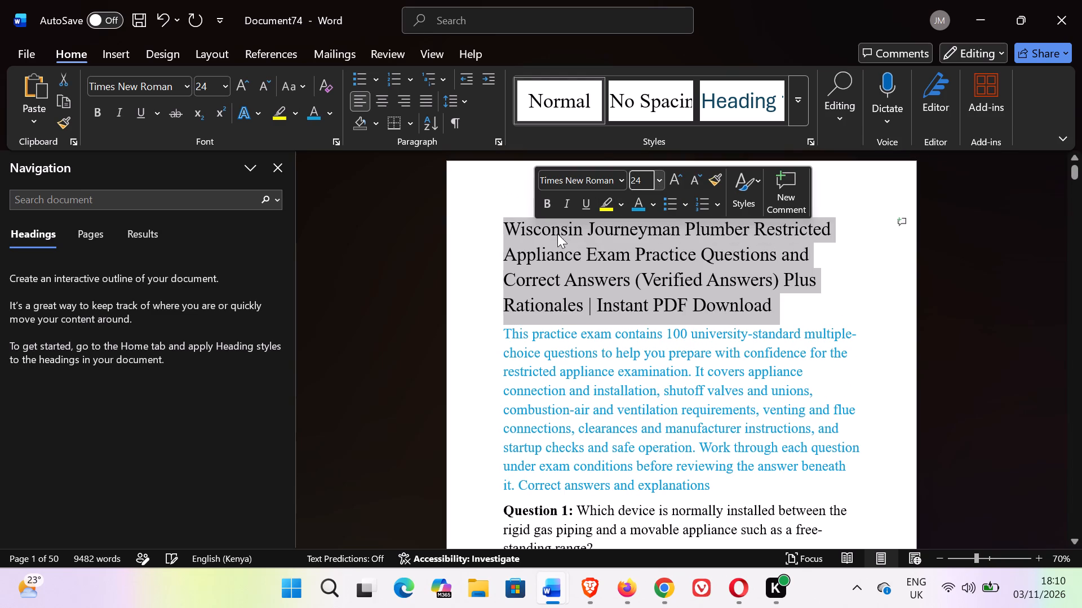
{"action": "left_click", "coordinate": [544, 210]}
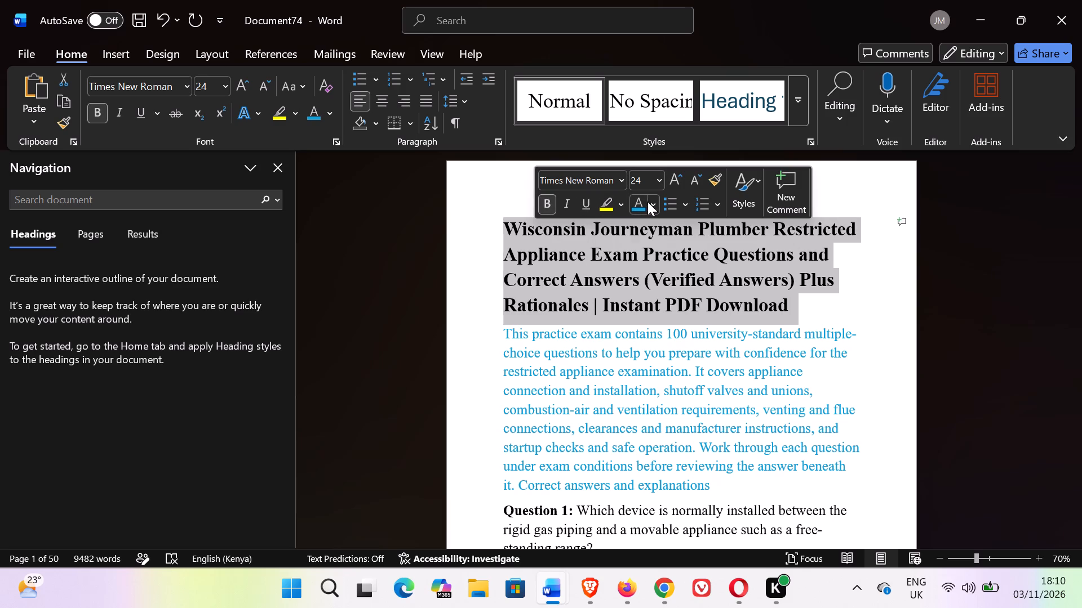
{"action": "left_click", "coordinate": [652, 202]}
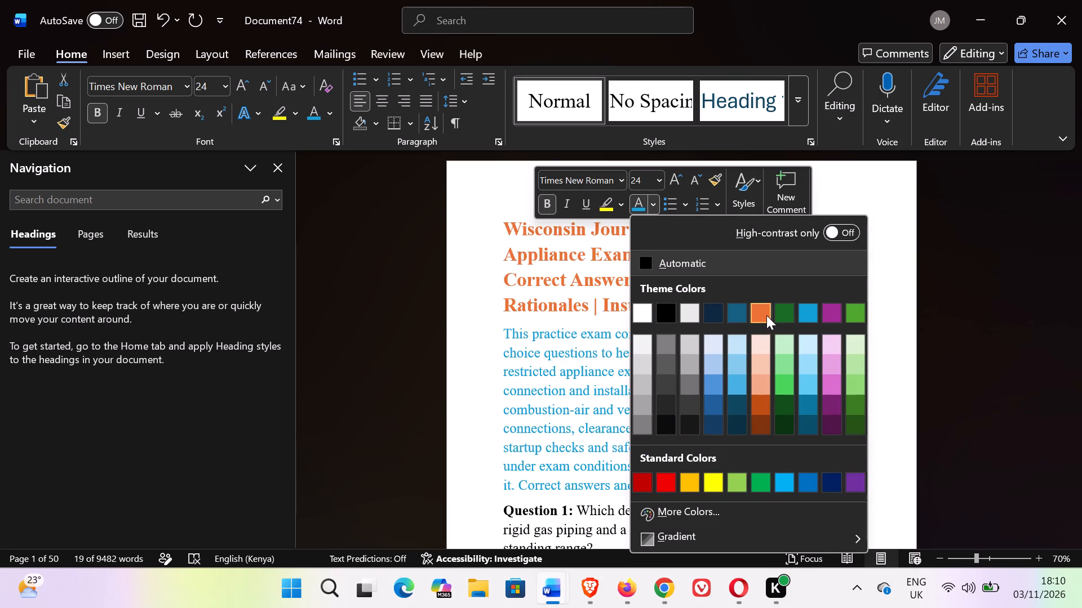
{"action": "left_click", "coordinate": [766, 314]}
{"action": "left_click", "coordinate": [591, 205]}
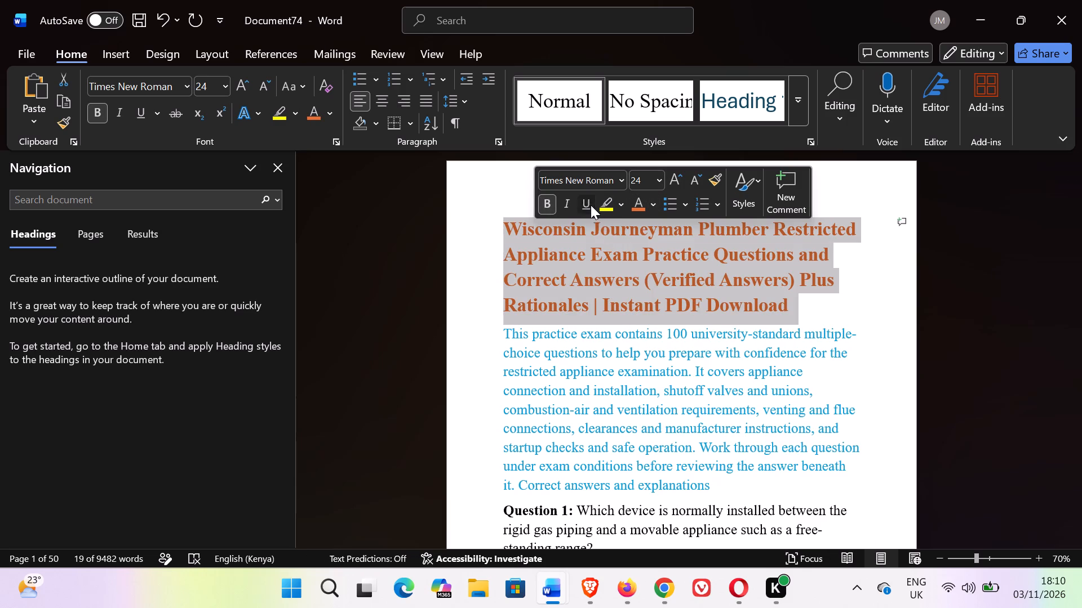
{"action": "left_click", "coordinate": [609, 246]}
Add a Box page border to the whole document.
{"action": "scroll", "coordinate": [610, 292], "scroll_direction": "down", "scroll_amount": 11}
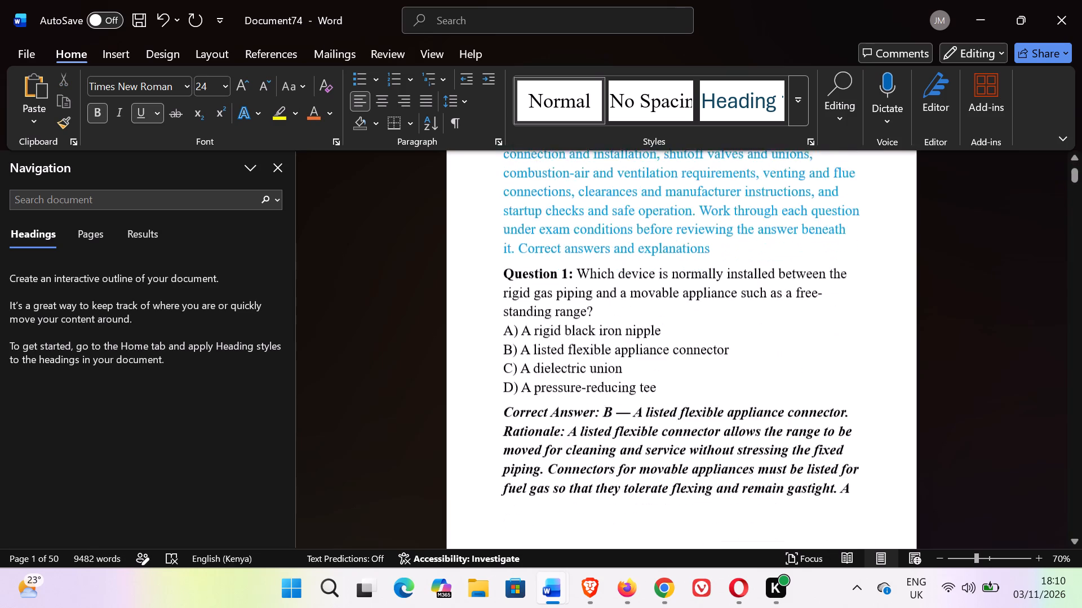
{"action": "left_click", "coordinate": [154, 60]}
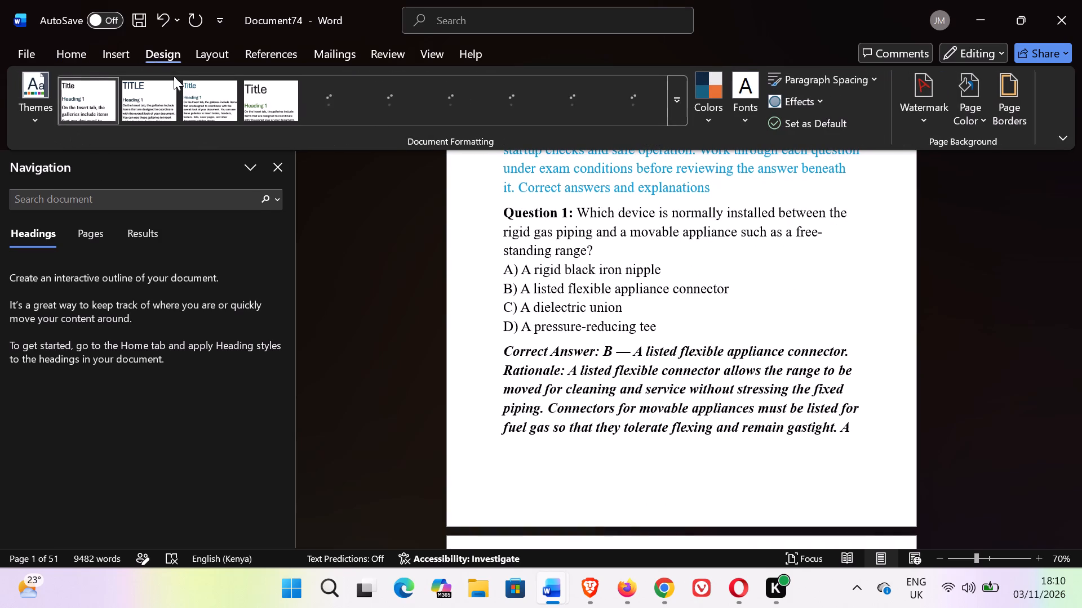
{"action": "left_click", "coordinate": [995, 95]}
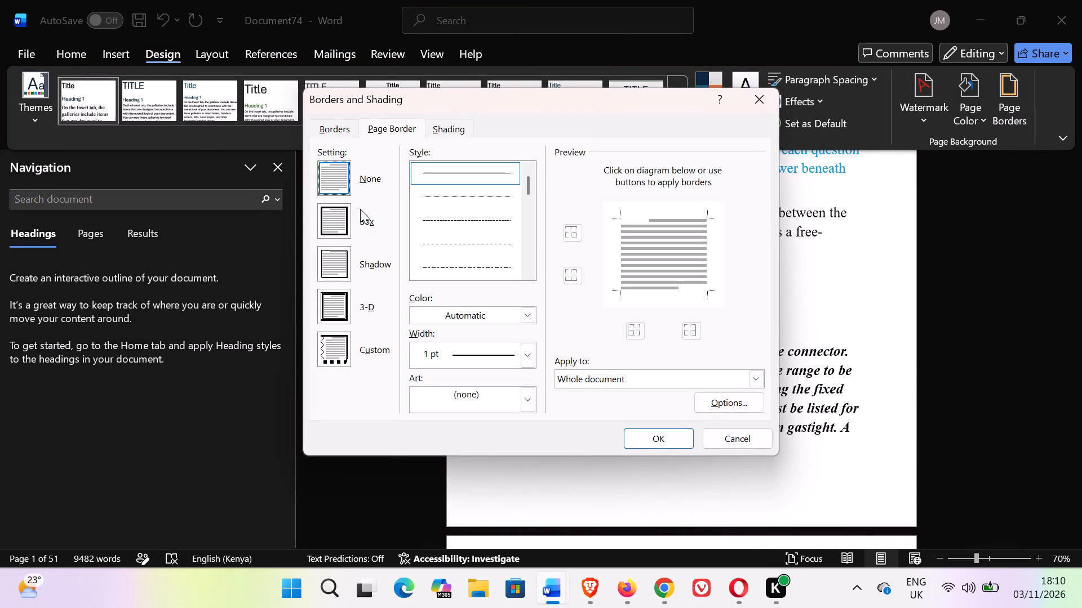
{"action": "left_click", "coordinate": [340, 213]}
{"action": "left_click", "coordinate": [629, 435]}
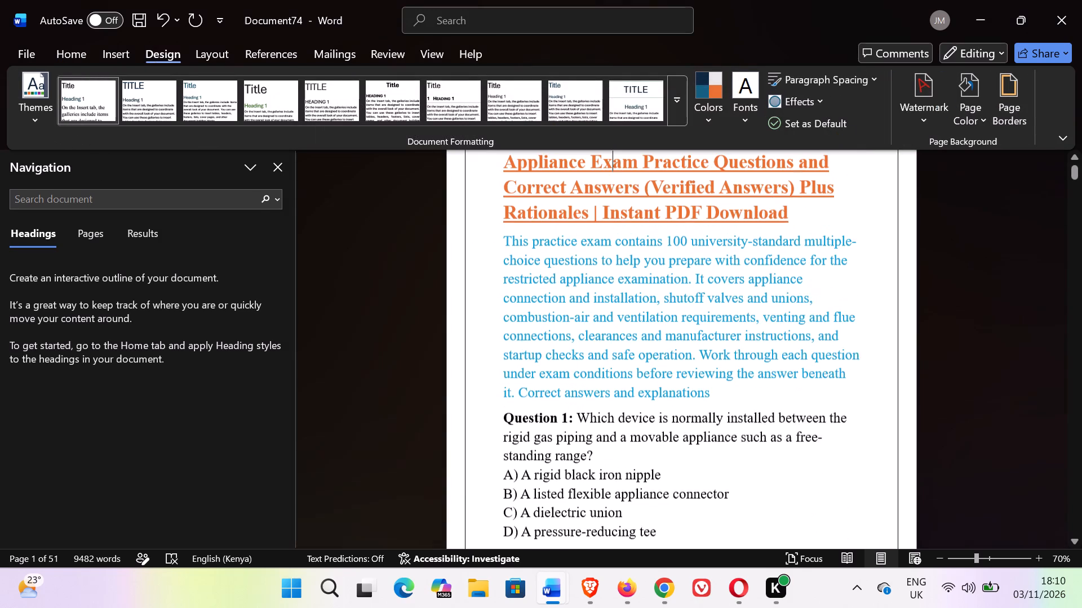
Start saving the formatted exam document under a new name with Save As.
{"action": "key", "text": "F12"}
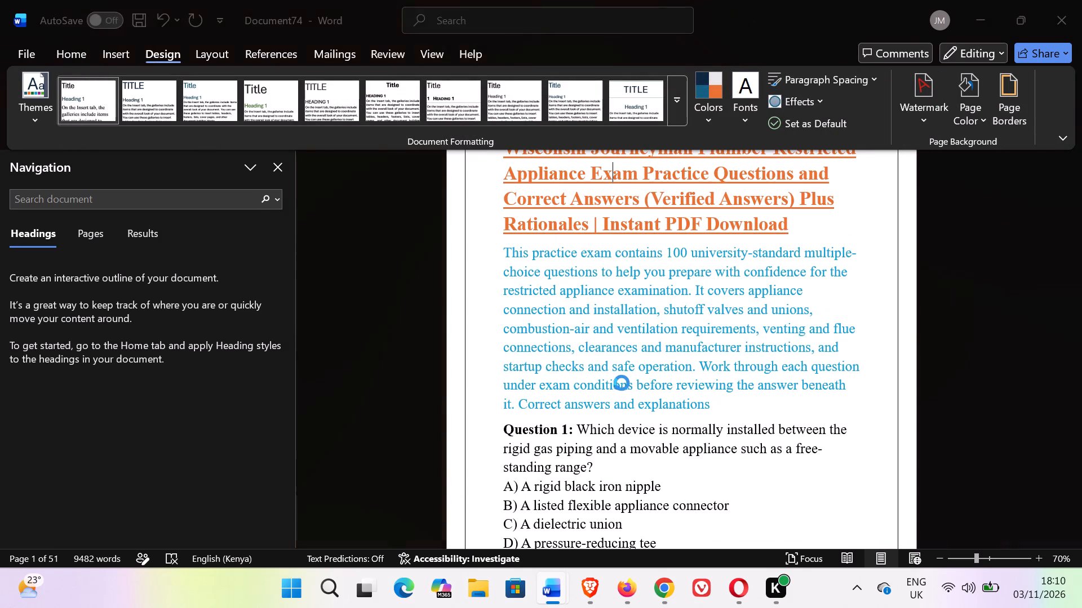